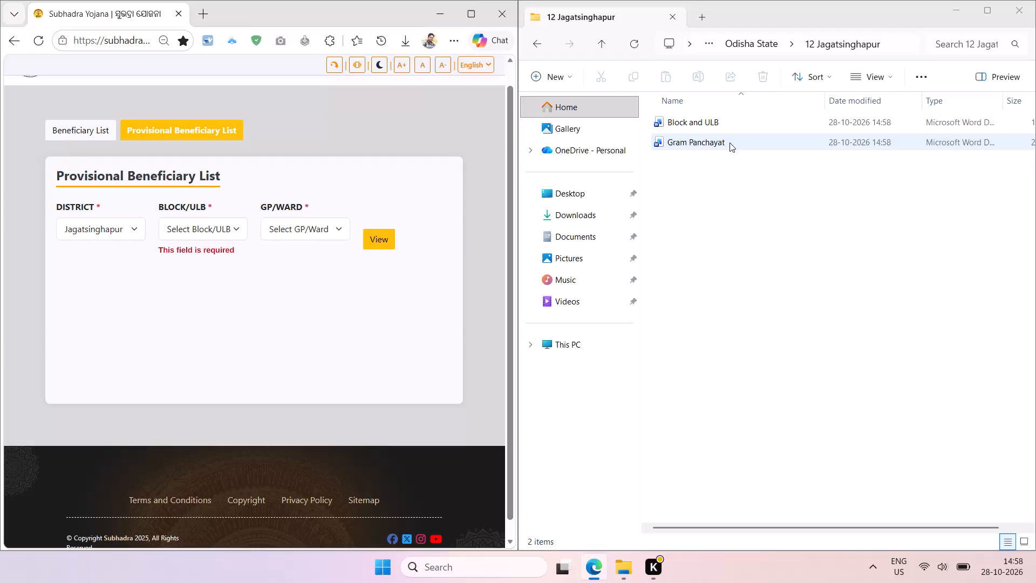
Open the Block and ULB document from the 12 Jagatsinghapur folder and snap it side by side with the browser.
left_click(730, 141)
left_click(740, 119)
double_click(795, 120)
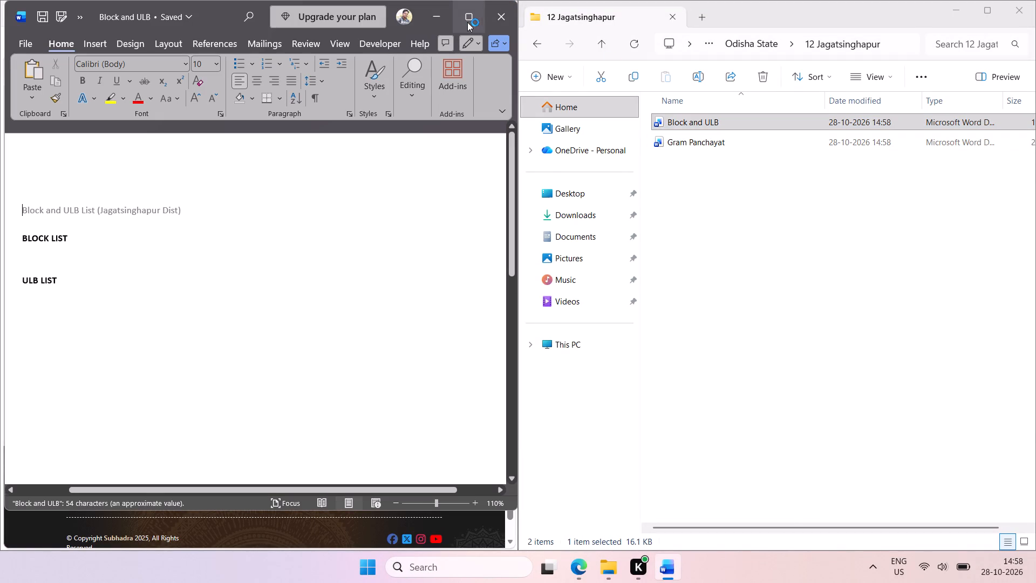
left_click(451, 113)
left_click(312, 289)
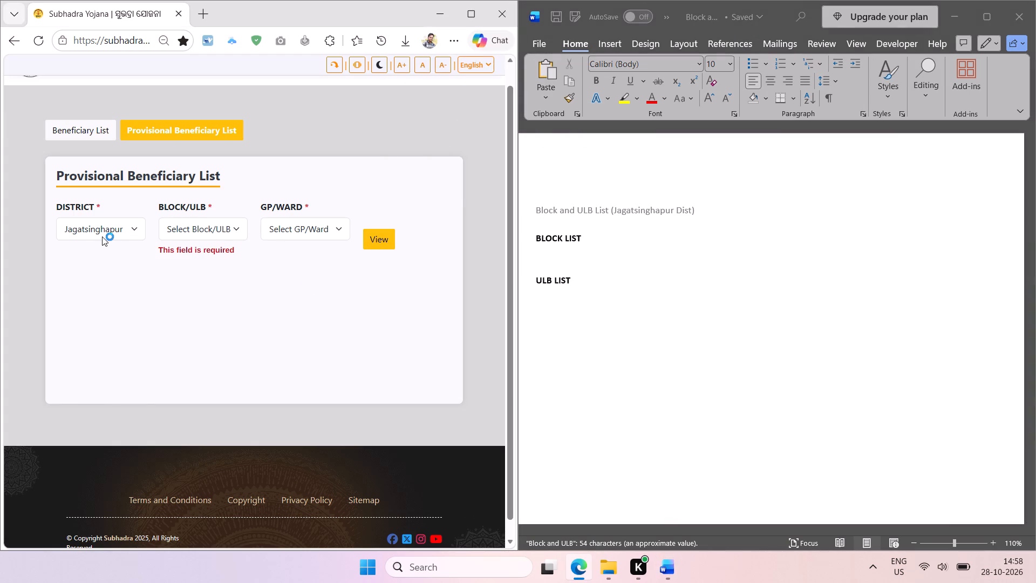
With the Jagatsinghapur district chosen, capture the block names Balikuda to Tirtol as text from the Block/ULB options and paste them under BLOCK LIST.
left_click(102, 236)
left_click(114, 451)
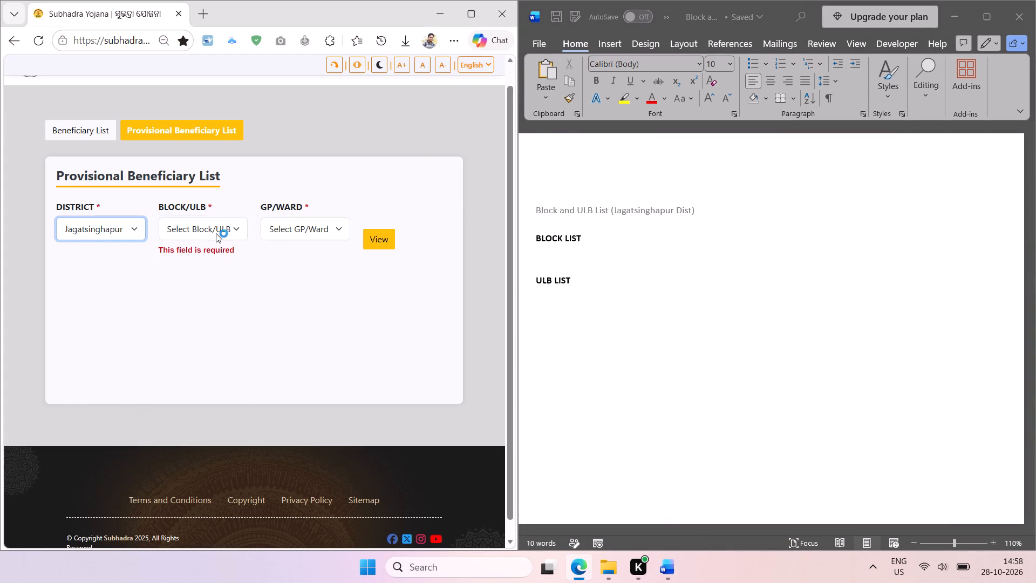
left_click(216, 233)
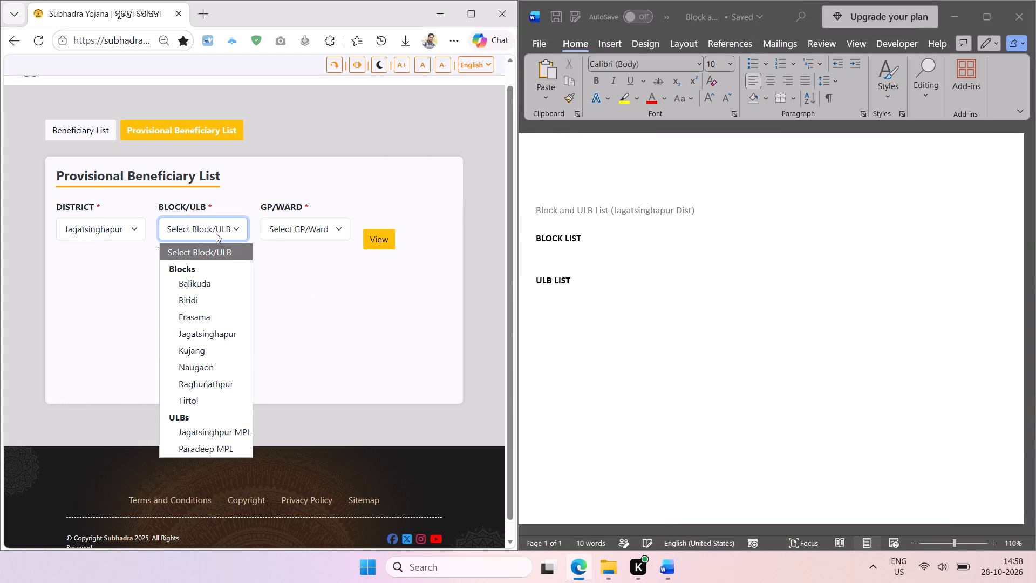
key("shift+super+t")
left_click_drag(163, 276, 223, 323)
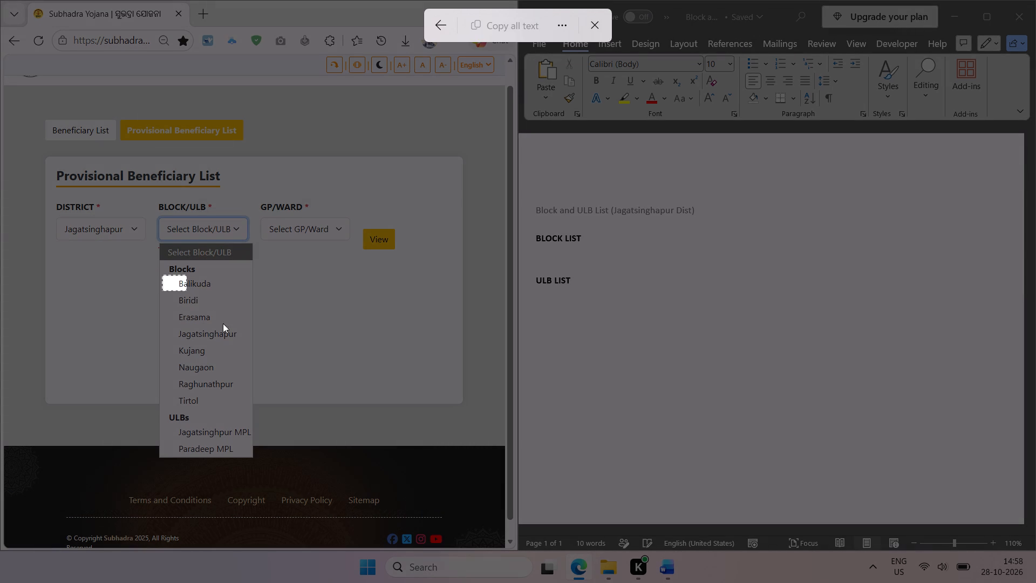
left_click_drag(223, 323, 248, 410)
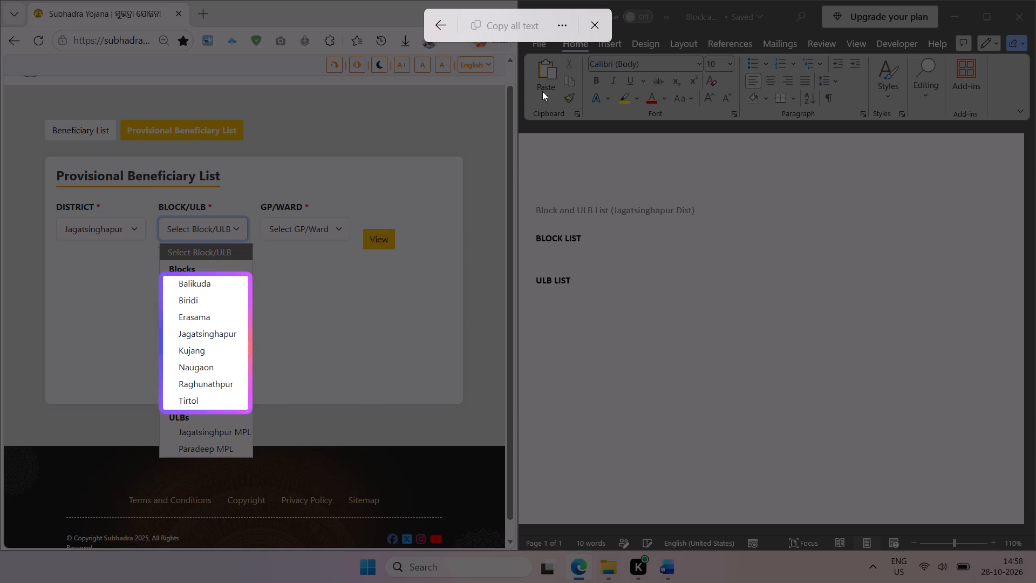
left_click(496, 26)
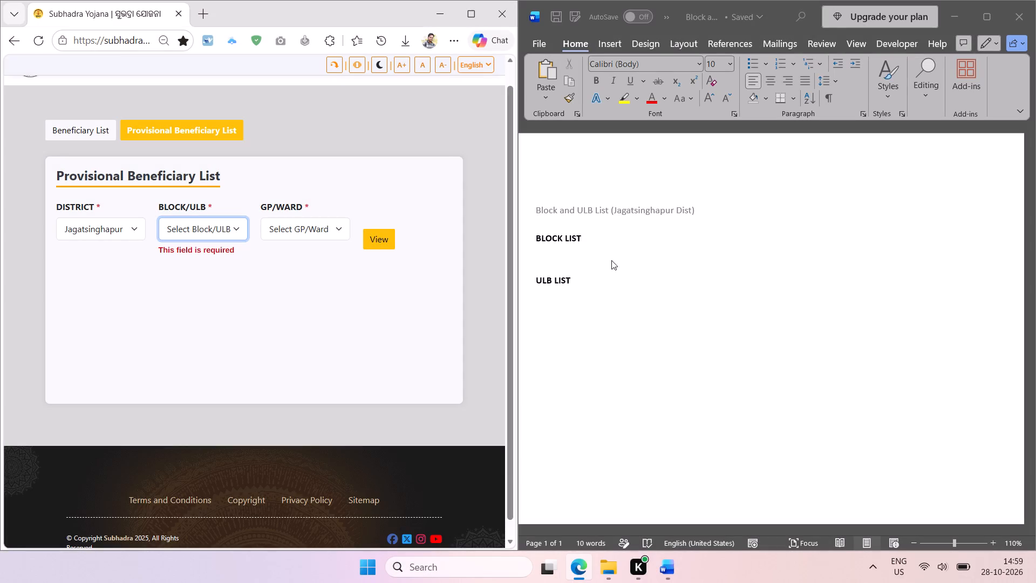
left_click(584, 251)
left_click(539, 259)
scroll(606, 272, "right", 2)
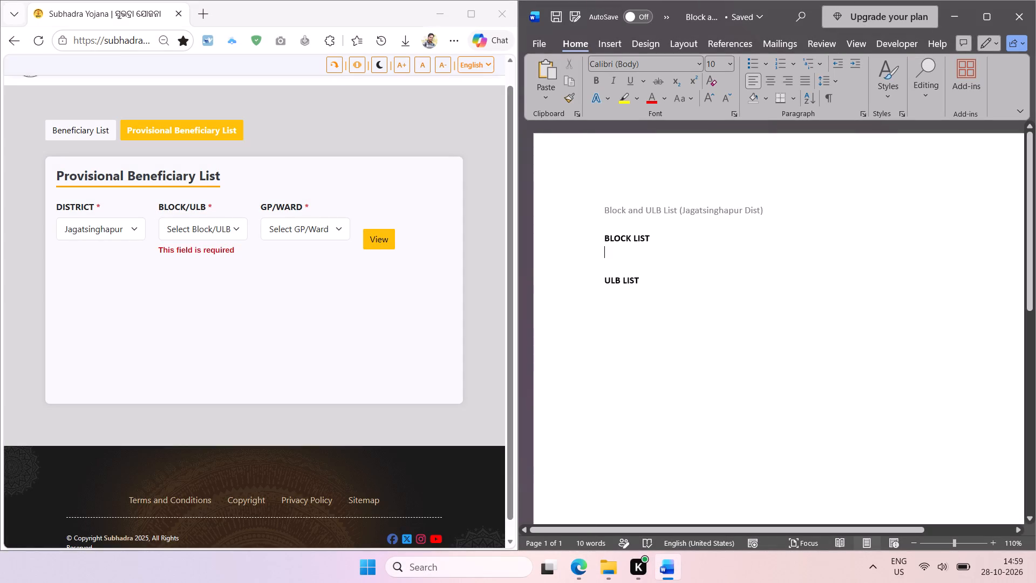
key("ctrl+v")
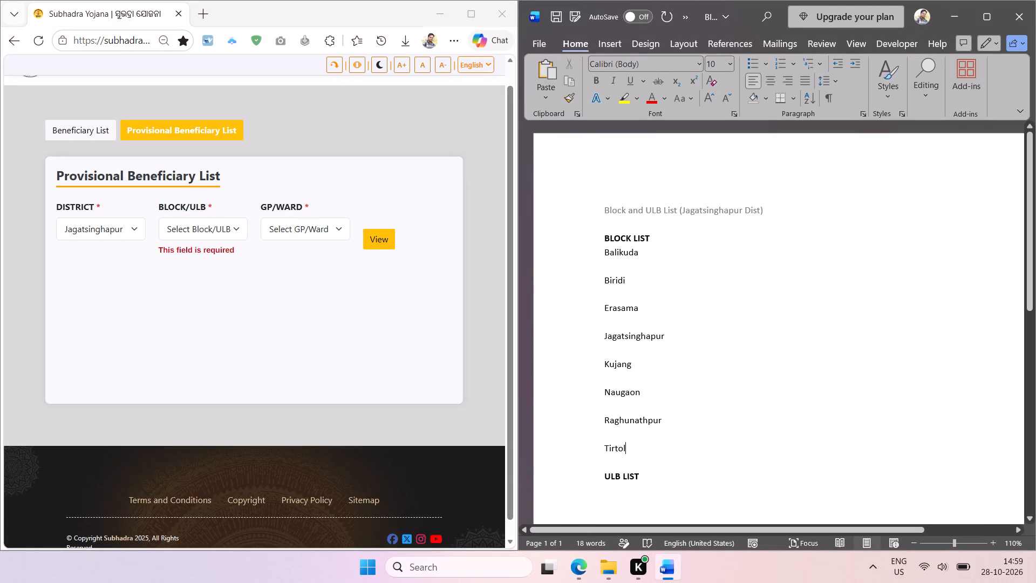
Remove the blank lines between the pasted block names, from Tirtol up to Balikuda.
key("Up")
key("BackSpace")
key("Up")
key("BackSpace")
key("Up")
key("BackSpace")
key("Up")
key("BackSpace")
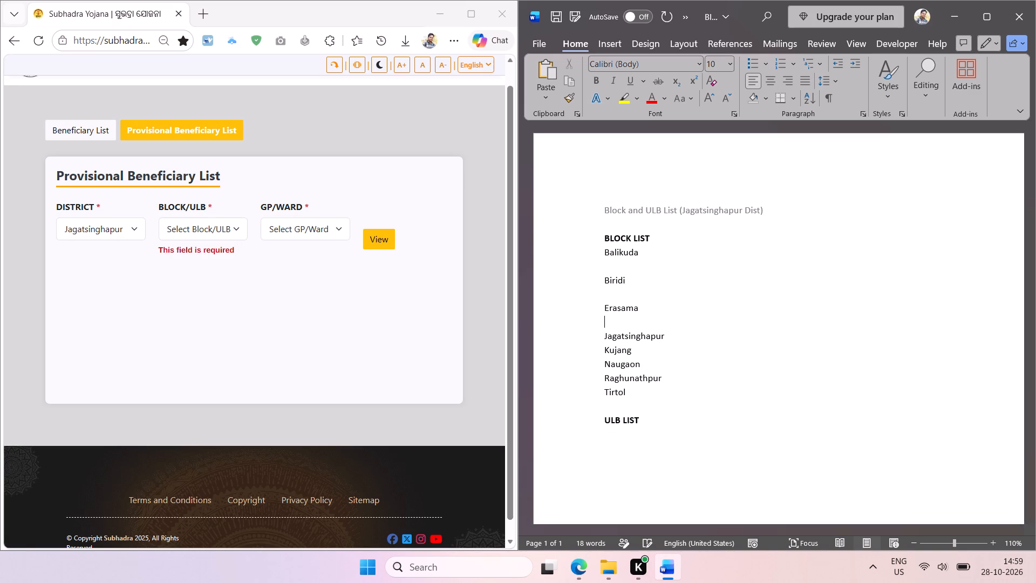
key("Up")
key("BackSpace")
key("Up")
key("BackSpace")
key("Up")
key("BackSpace")
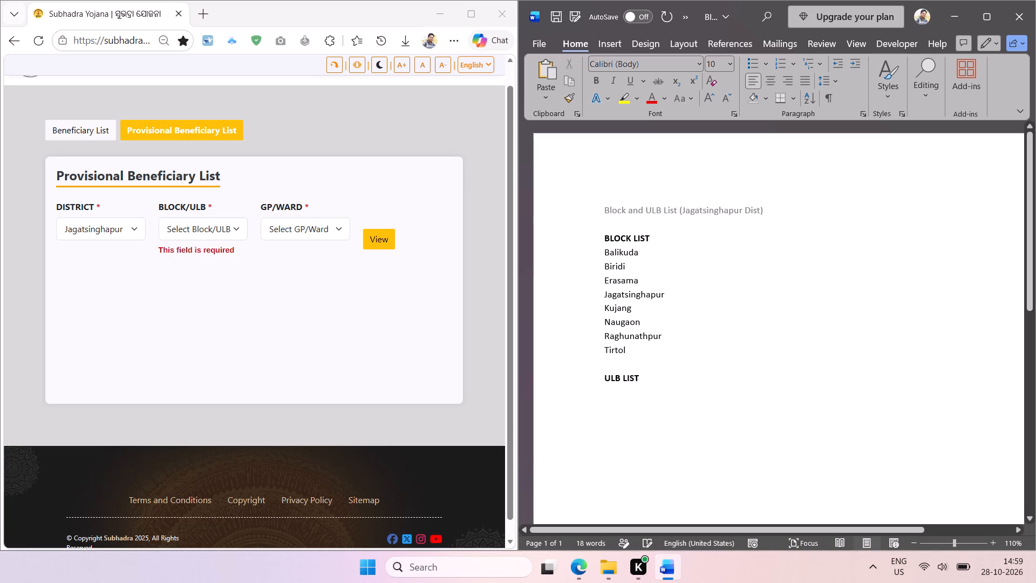
Sort the block names in ascending order and format them as a numbered list flush with the left margin.
left_click_drag(623, 348, 594, 256)
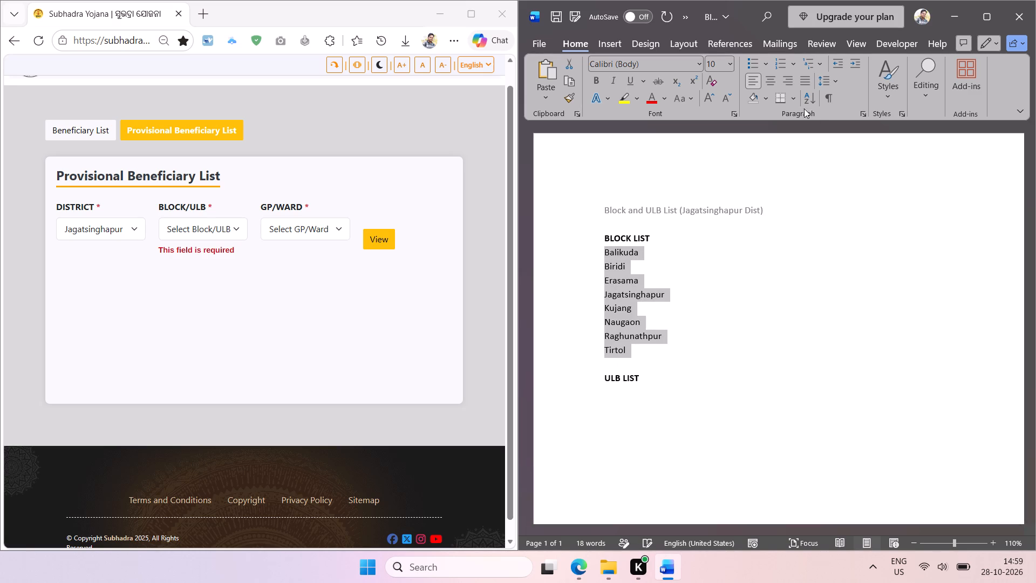
left_click(803, 100)
left_click(775, 64)
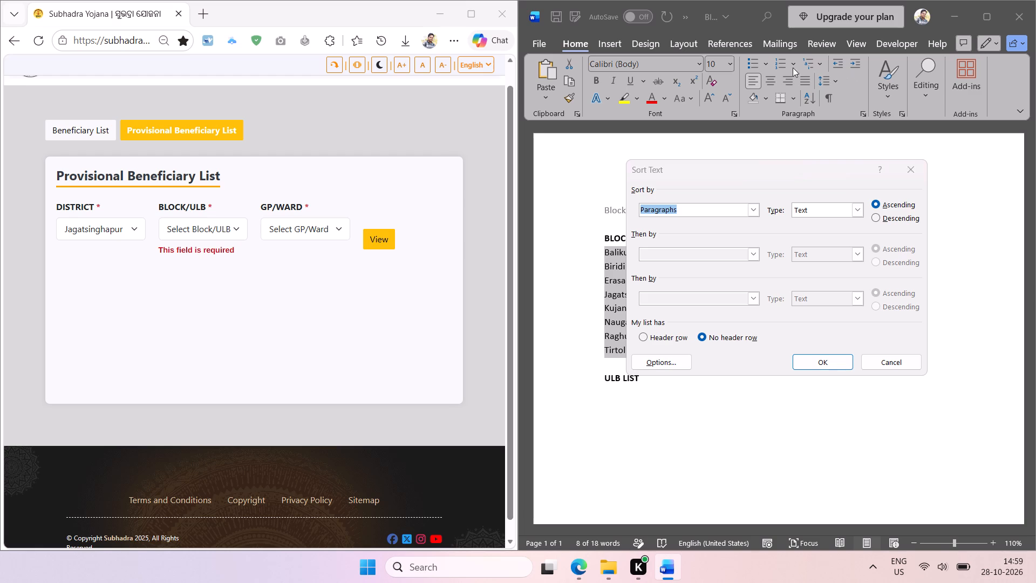
left_click(784, 64)
left_click(836, 360)
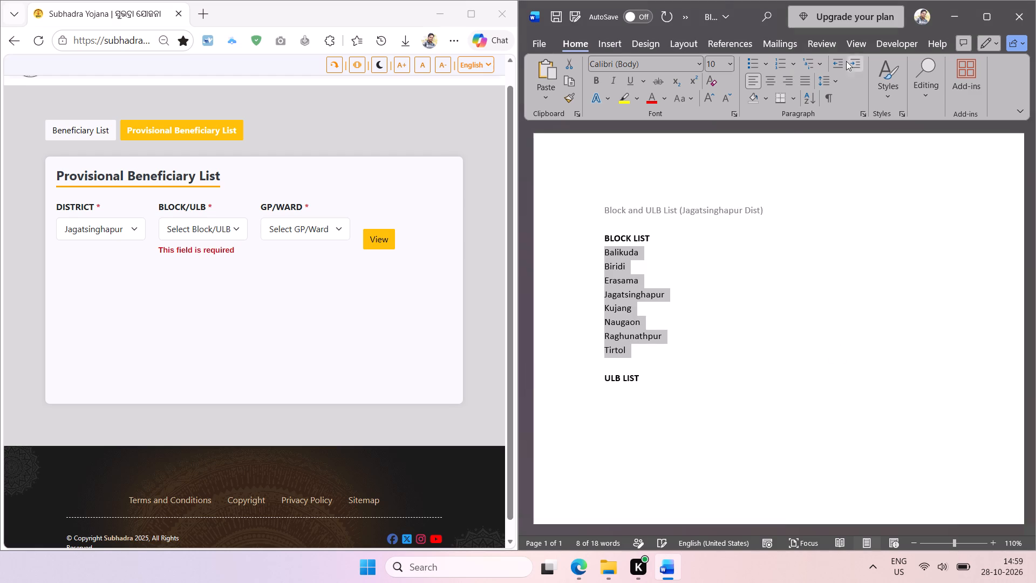
left_click(783, 65)
double_click(841, 63)
left_click(784, 255)
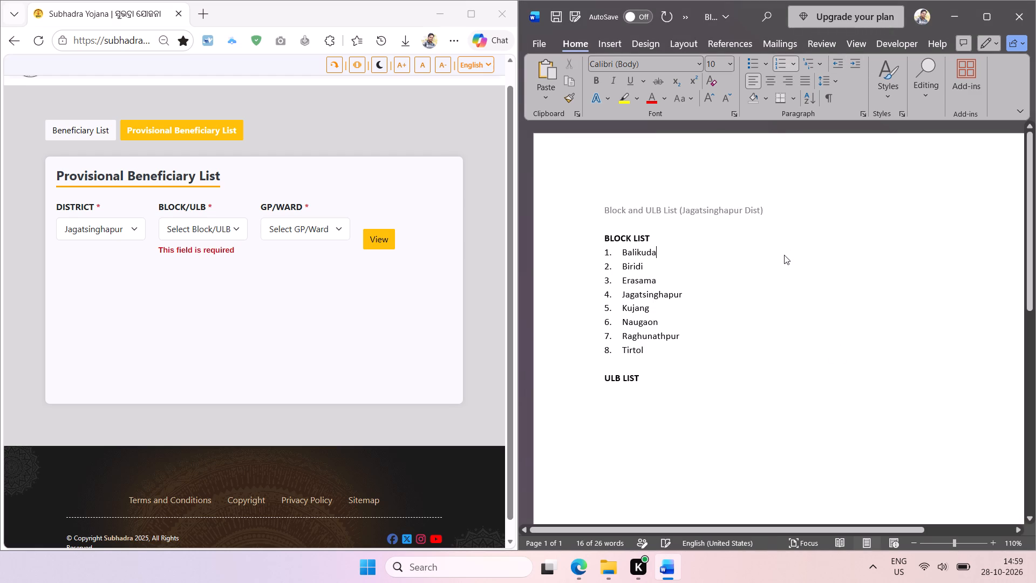
Capture the ULB names Jagatsinghpur MPL and Paradeep MPL from the web page and paste them under ULB LIST without a blank line between.
left_click(204, 232)
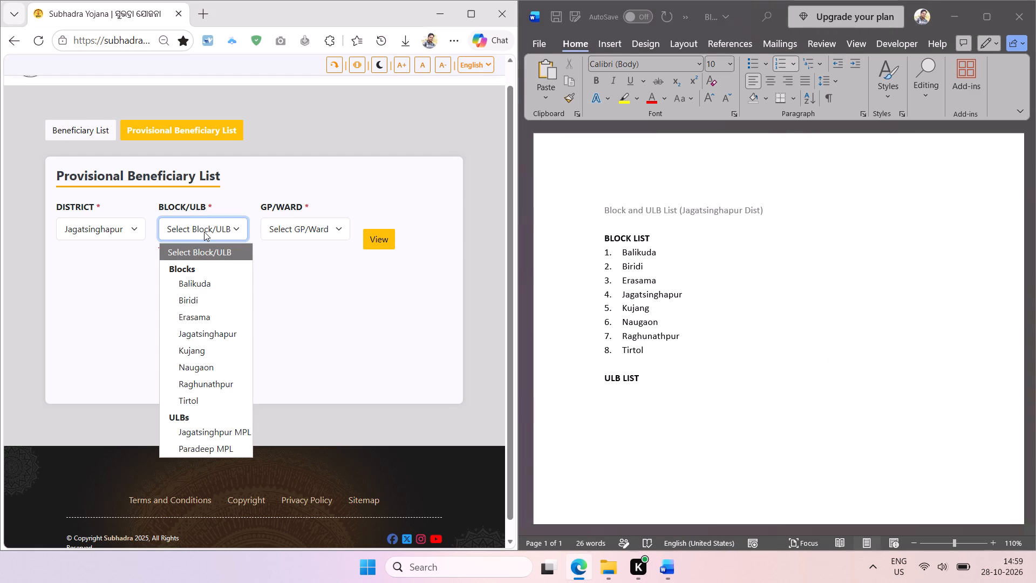
key("shift+super+t")
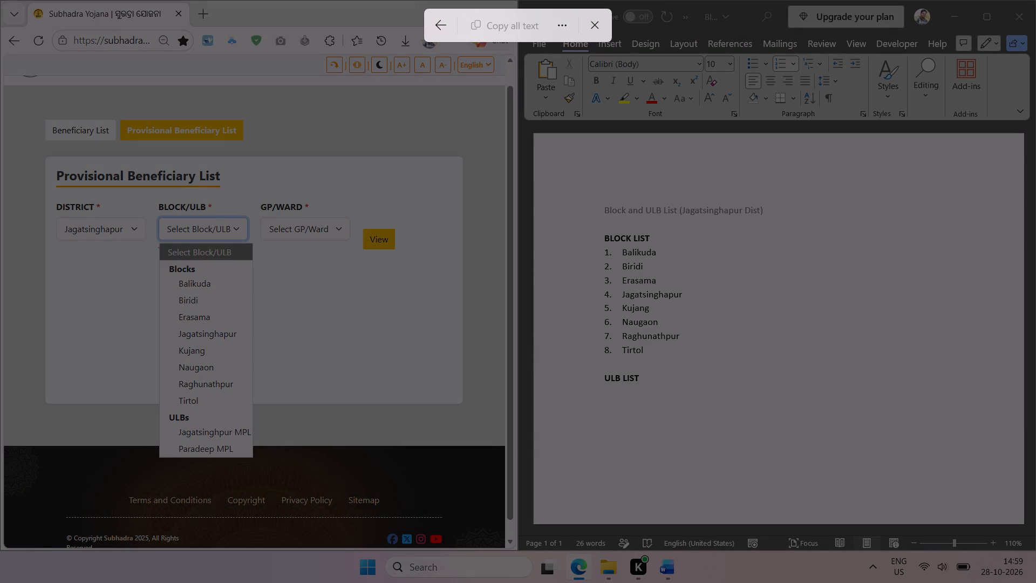
left_click_drag(171, 425, 266, 467)
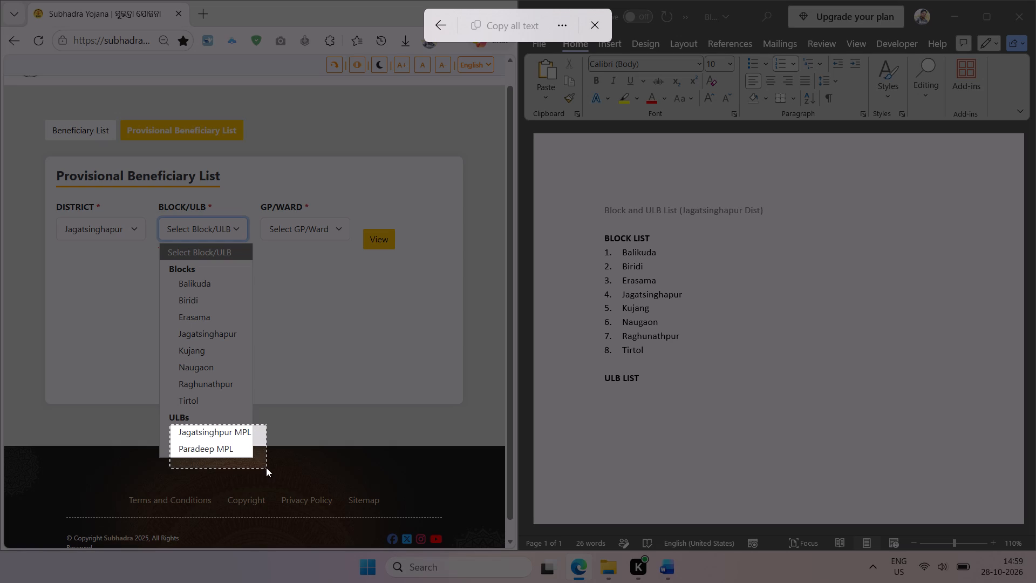
left_click_drag(266, 467, 257, 457)
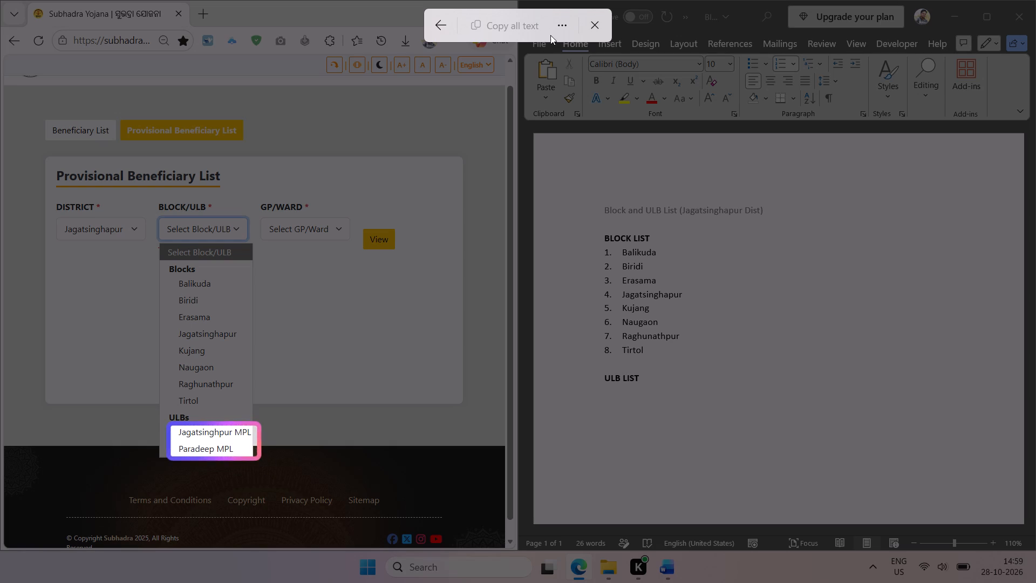
left_click(507, 22)
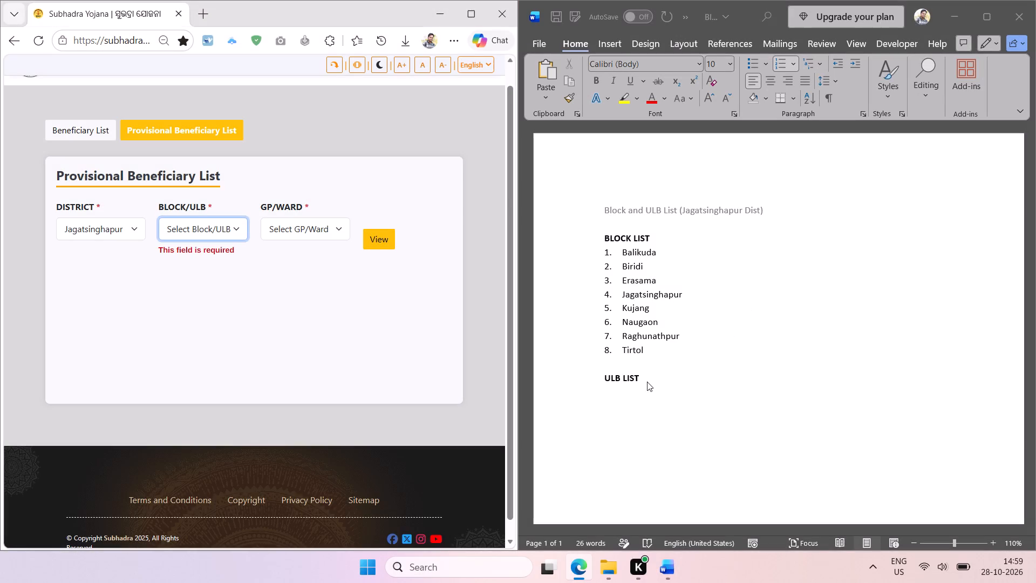
left_click(644, 383)
left_click(605, 390)
key("ctrl+v")
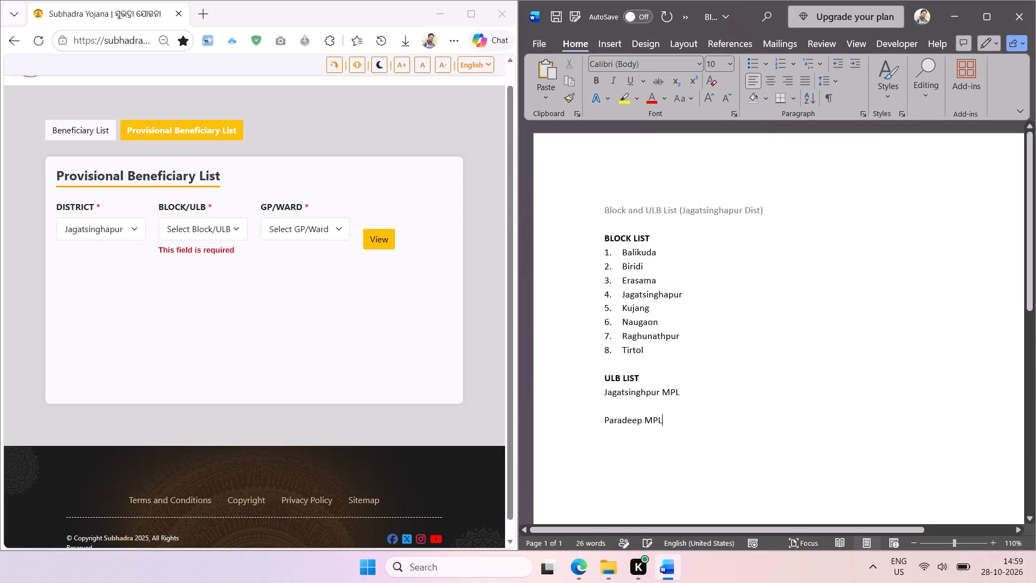
left_click(643, 412)
key("BackSpace")
Sort the two ULB names in ascending order and format them as a numbered list flush with the left margin.
left_click_drag(662, 411, 628, 399)
left_click_drag(628, 399, 597, 395)
left_click(809, 99)
key("Return")
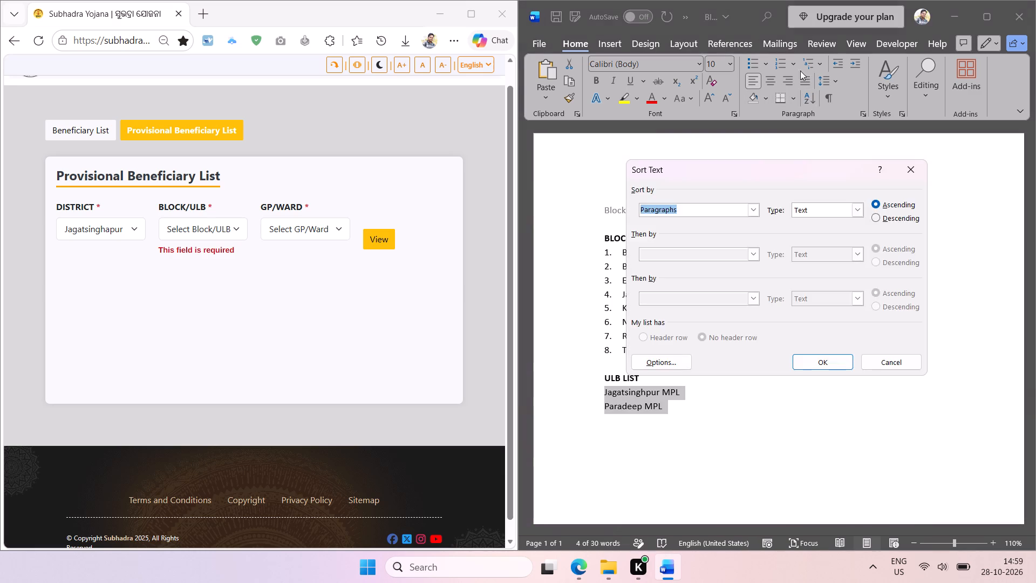
left_click(780, 63)
double_click(837, 61)
left_click(725, 311)
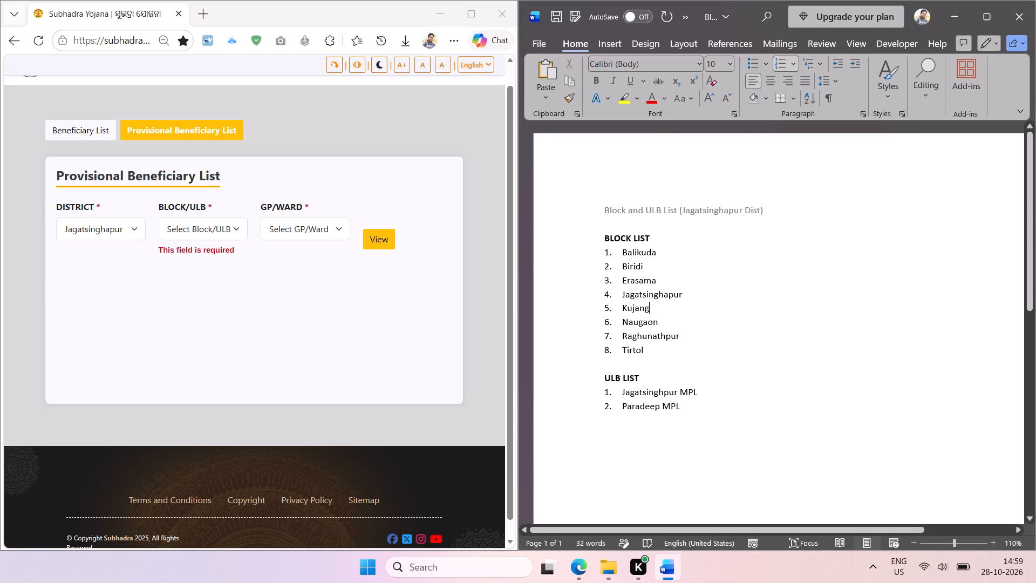
Save the Block and ULB document and close it.
key("ctrl+s")
left_click(695, 298)
key("ctrl+s")
left_click(717, 301)
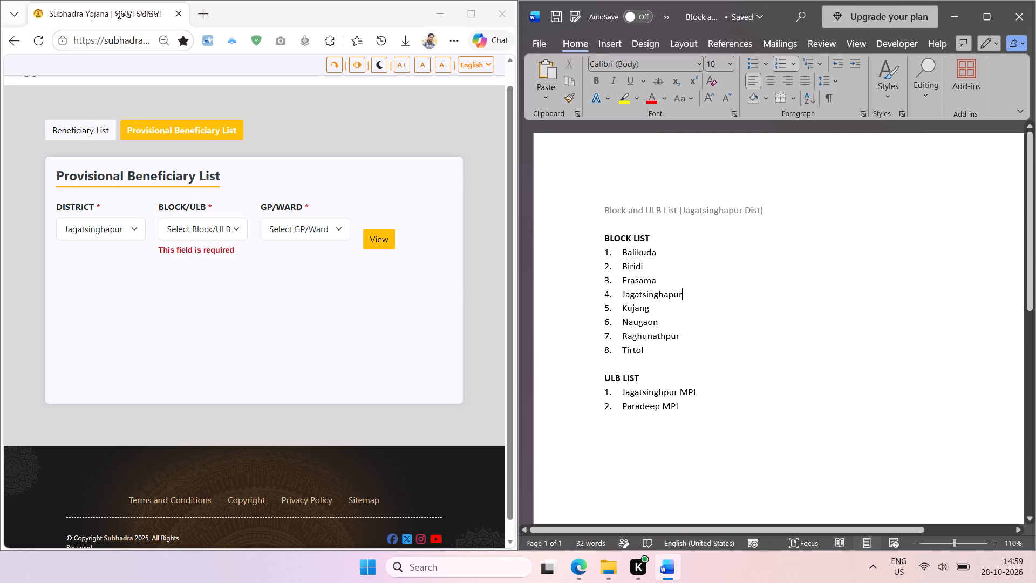
key("ctrl+s")
left_click(1024, 9)
Open the Gram Panchayat document from the 12 Jagatsinghapur folder and snap it side by side with the browser.
left_click(704, 240)
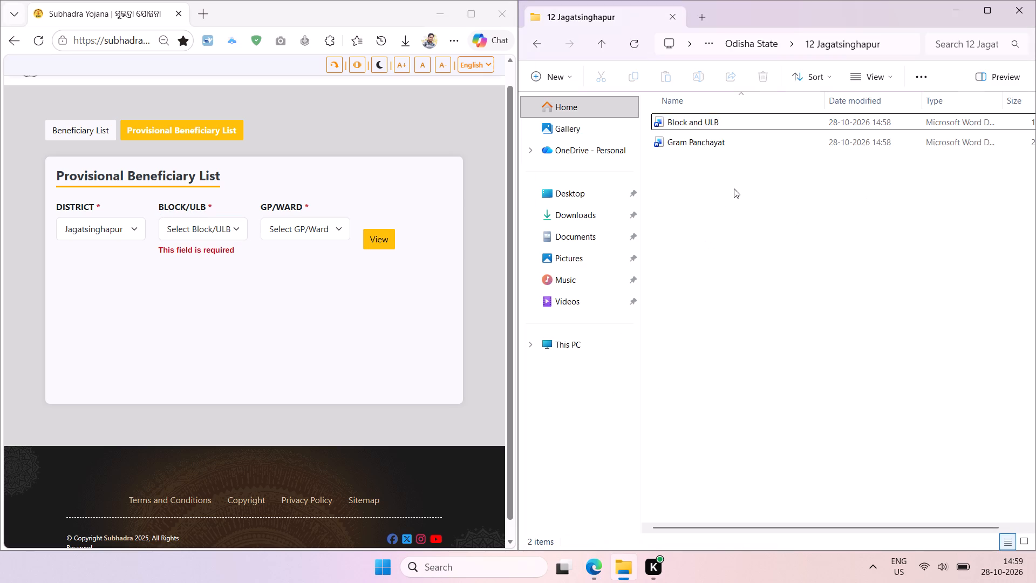
left_click(741, 146)
double_click(785, 145)
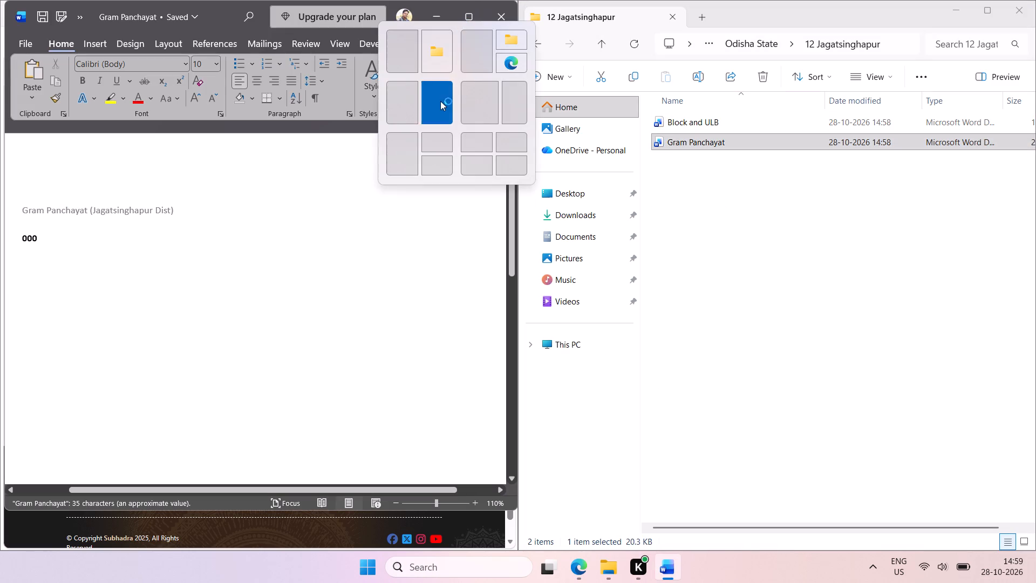
left_click(440, 101)
left_click(333, 275)
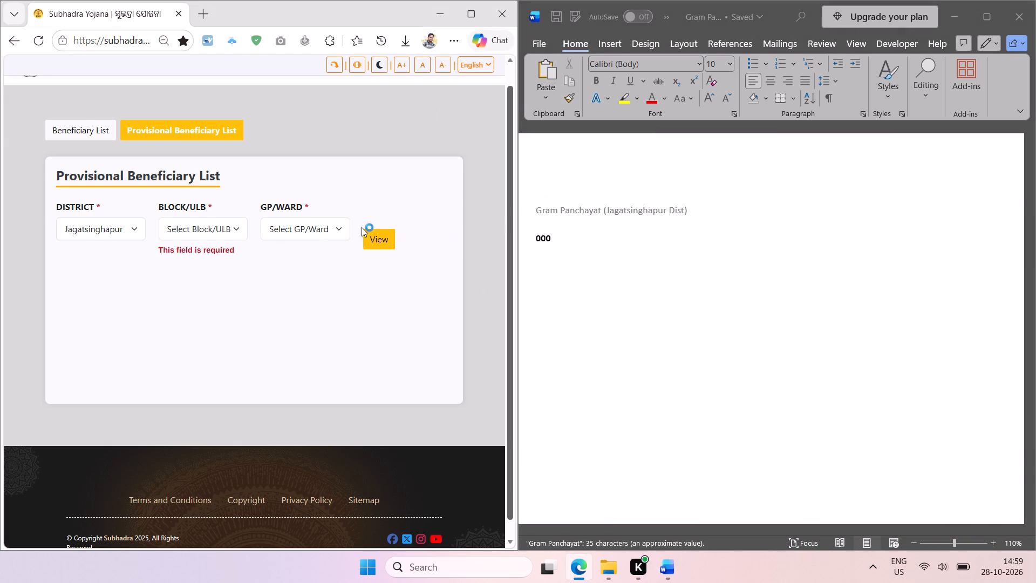
Choose Balikuda as the Block/ULB in the Provisional Beneficiary List form.
left_click(327, 232)
left_click(326, 231)
left_click(221, 235)
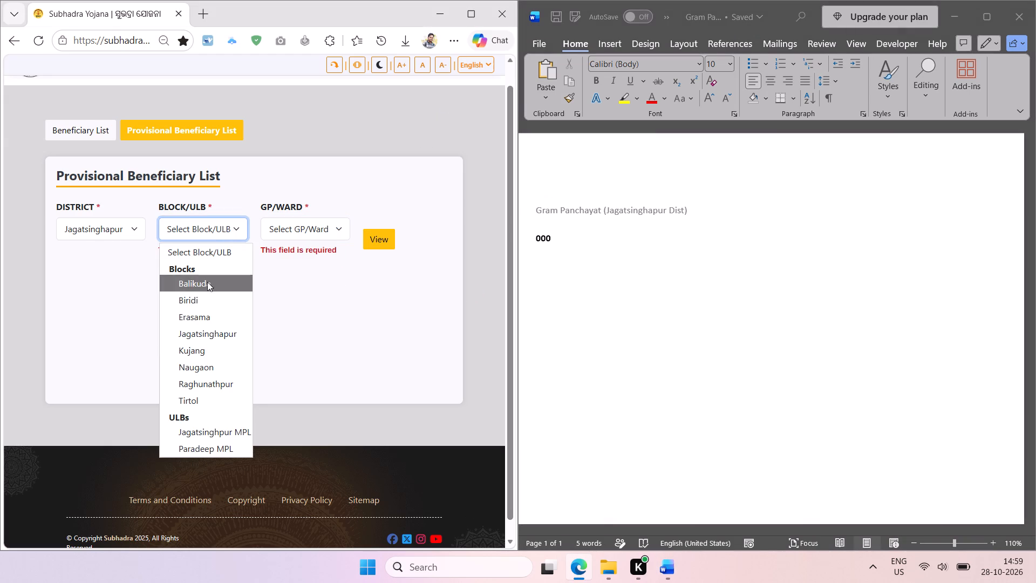
left_click(207, 282)
left_click(257, 316)
Capture the block name Balikuda as text, replace the 000 placeholder with it in capitals, and start a new line below.
key("shift+super+t")
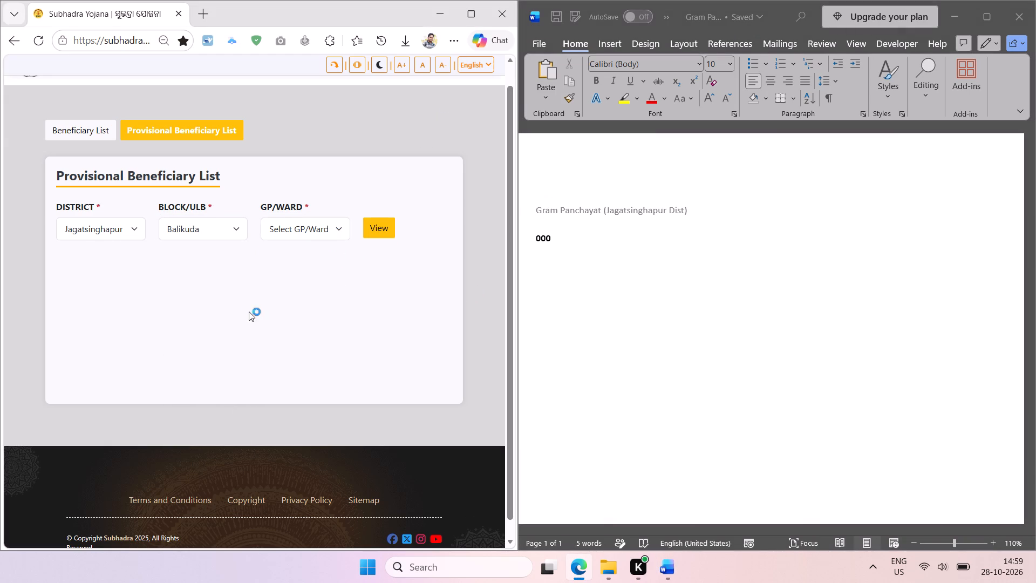
left_click_drag(163, 218, 209, 246)
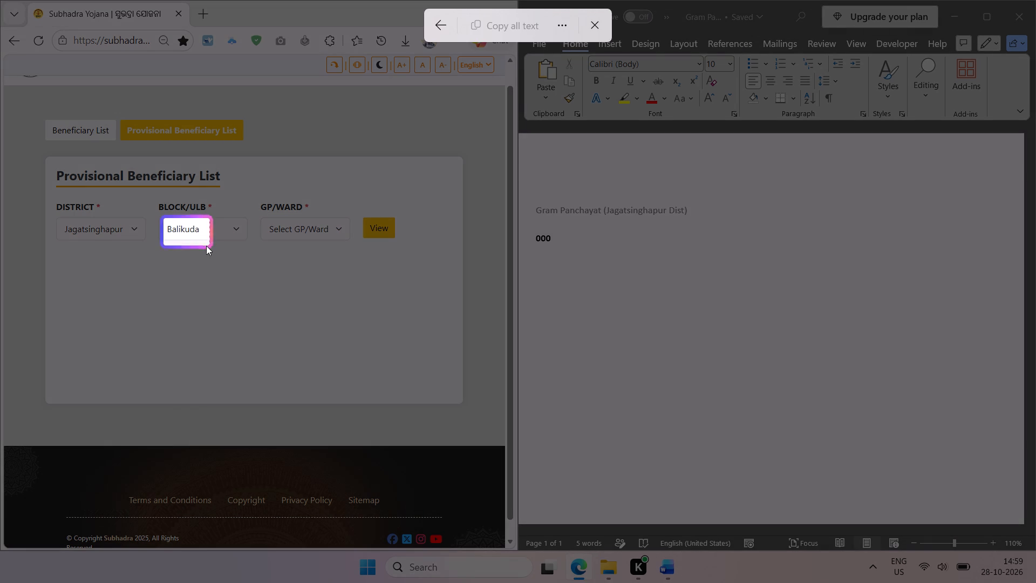
left_click(509, 24)
left_click(576, 265)
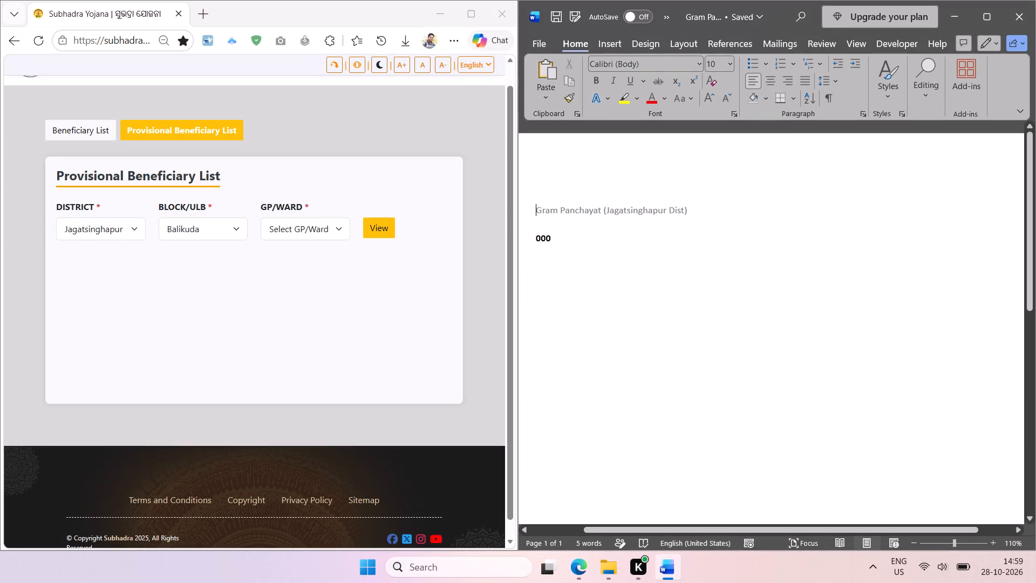
double_click(544, 236)
key("ctrl+v")
key("shift+F3")
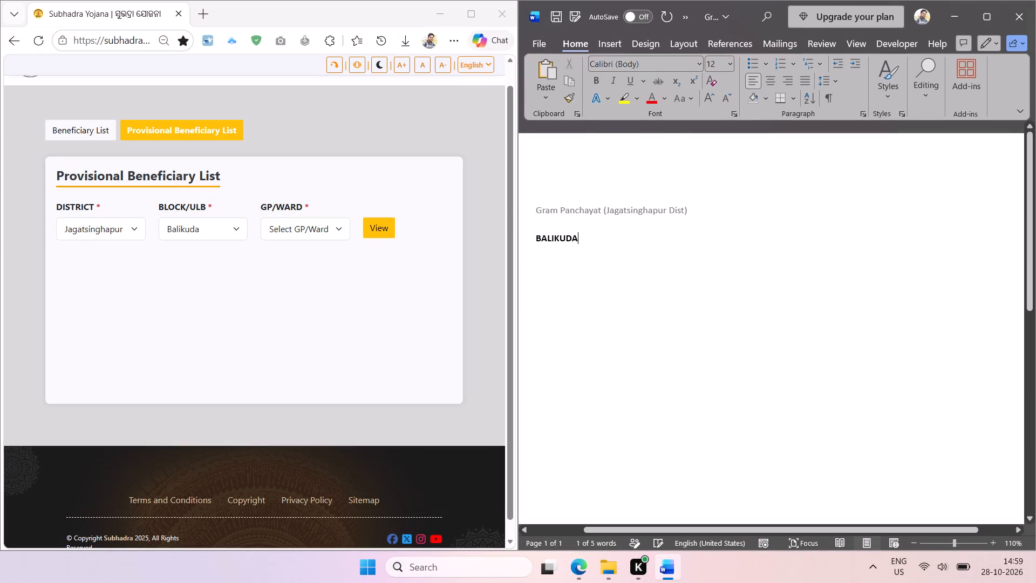
key("Return")
Capture the GP/Ward names Alabol through Krushnadaspur as text and paste them below the BALIKUDA heading, adding new lines after them.
left_click(336, 232)
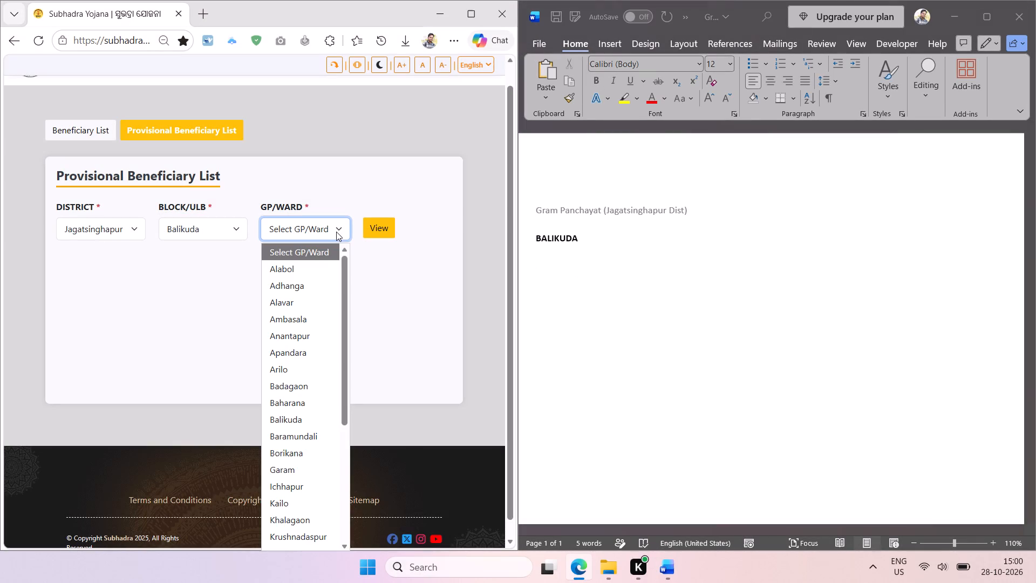
key("shift+super+t")
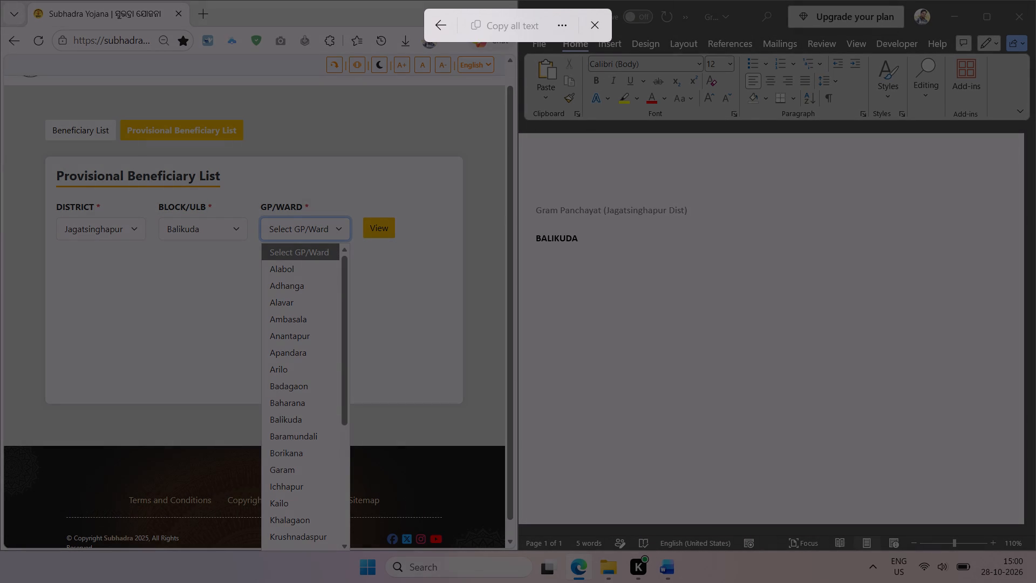
left_click_drag(265, 264, 343, 541)
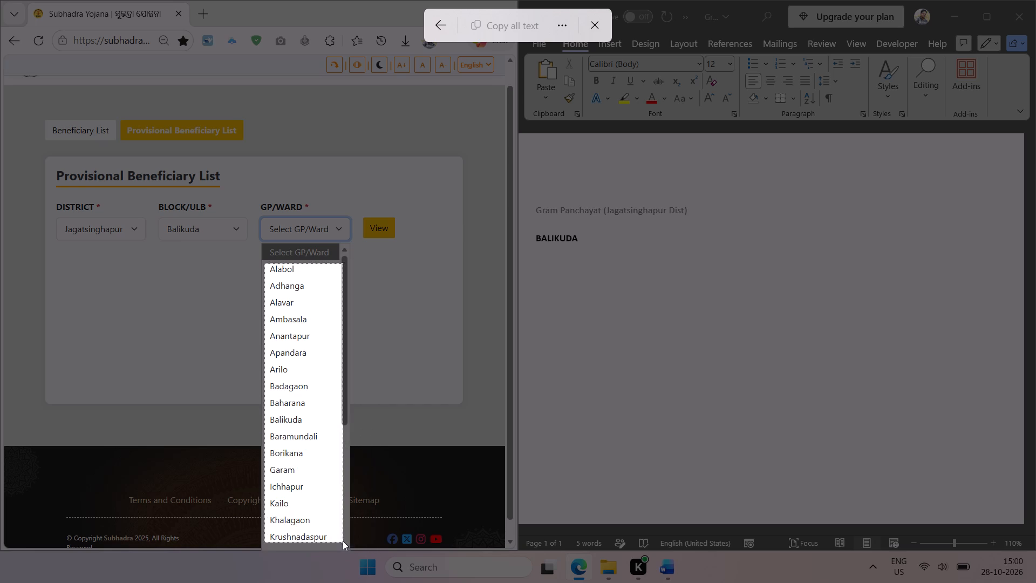
left_click_drag(343, 541, 346, 544)
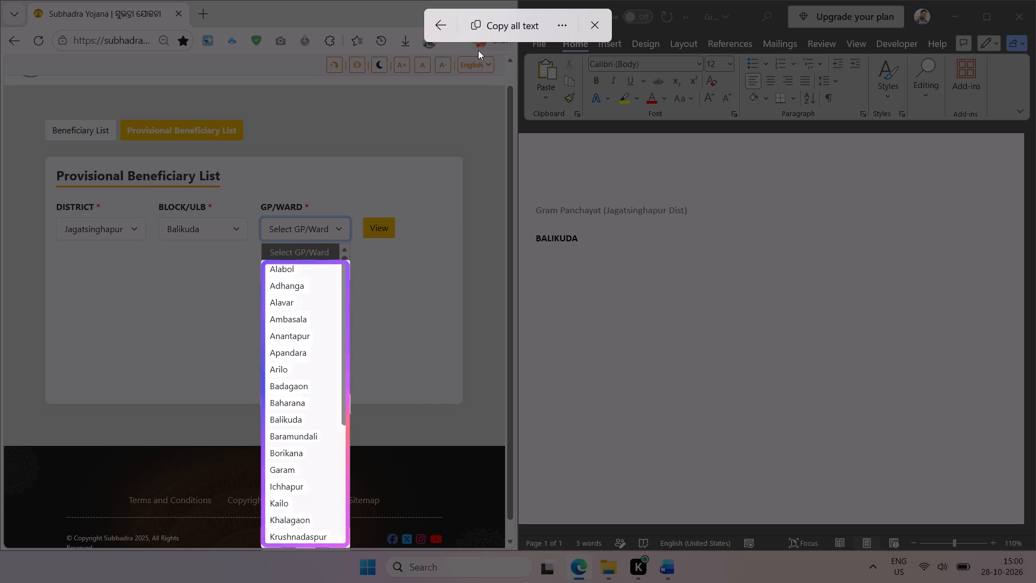
left_click(489, 27)
left_click(564, 245)
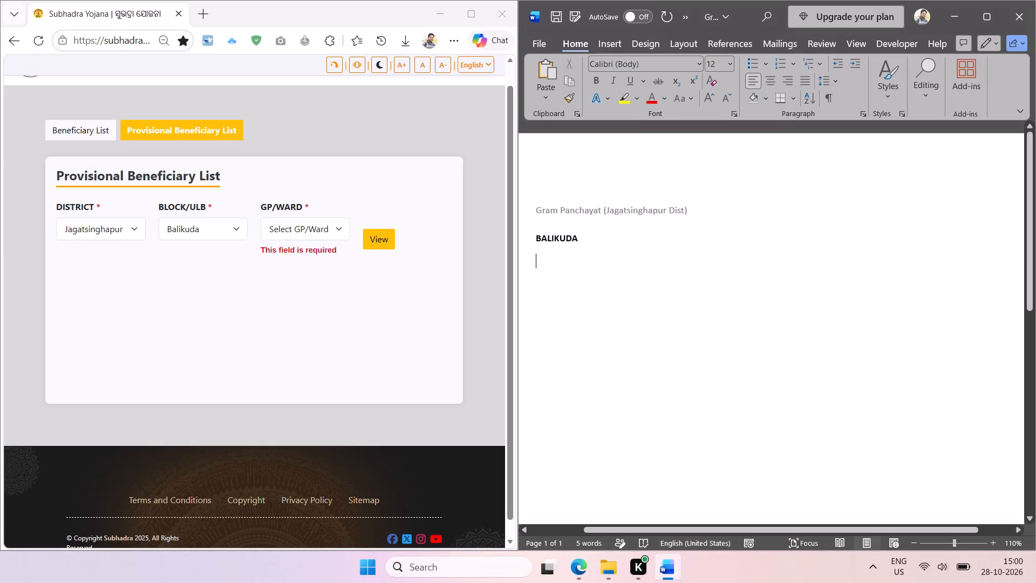
key("ctrl+v")
scroll(597, 288, "right", 1)
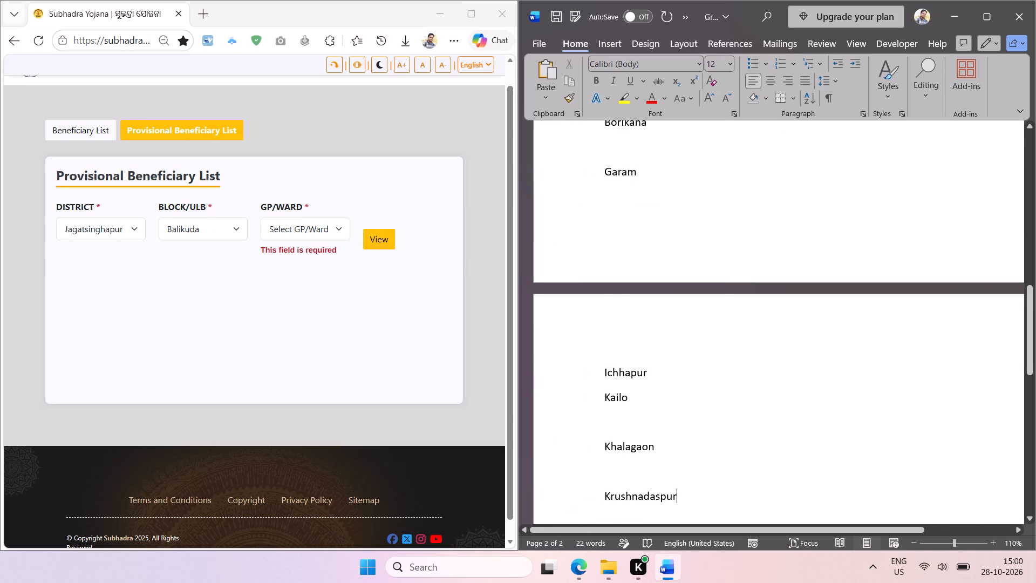
scroll(600, 289, "right", 1)
scroll(627, 426, "down", 1)
key("Return")
key("Return")
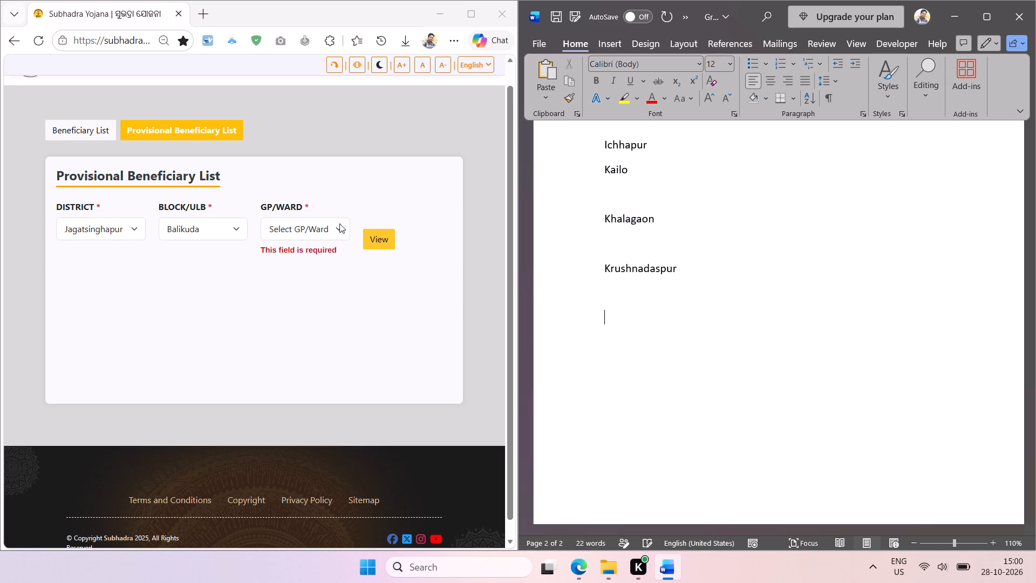
Capture the rest of the GP/Ward names, Krushnadaspur through Titira, as text and paste them at the end of the document.
left_click(337, 226)
left_click_drag(346, 282, 358, 410)
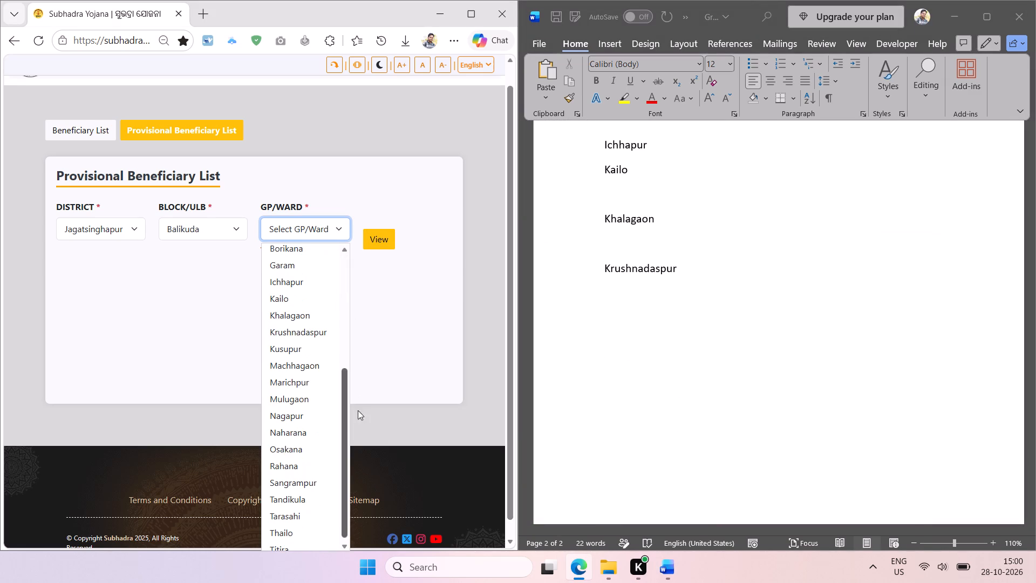
left_click_drag(358, 410, 355, 440)
key("shift+super+t")
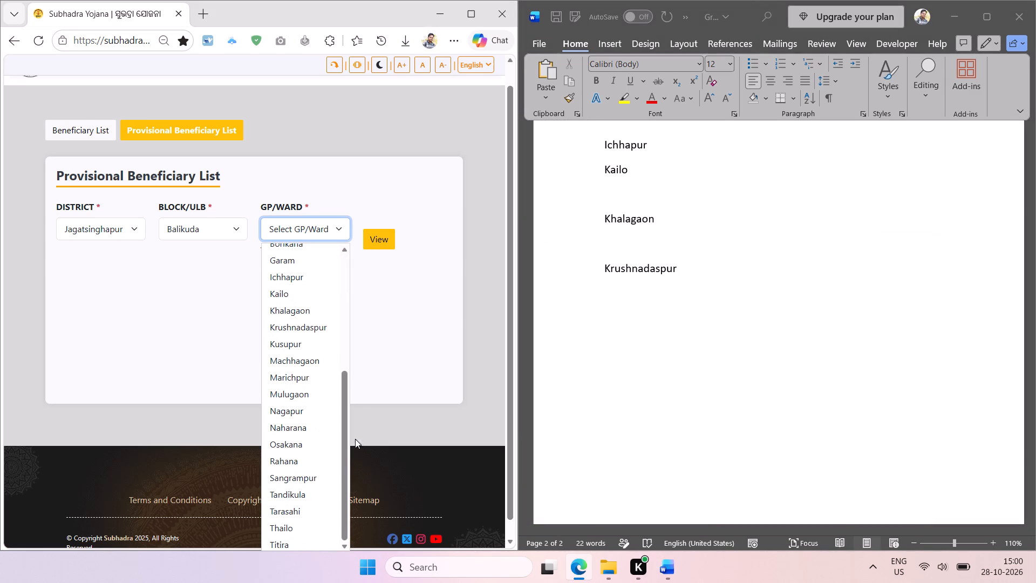
left_click_drag(261, 318, 340, 531)
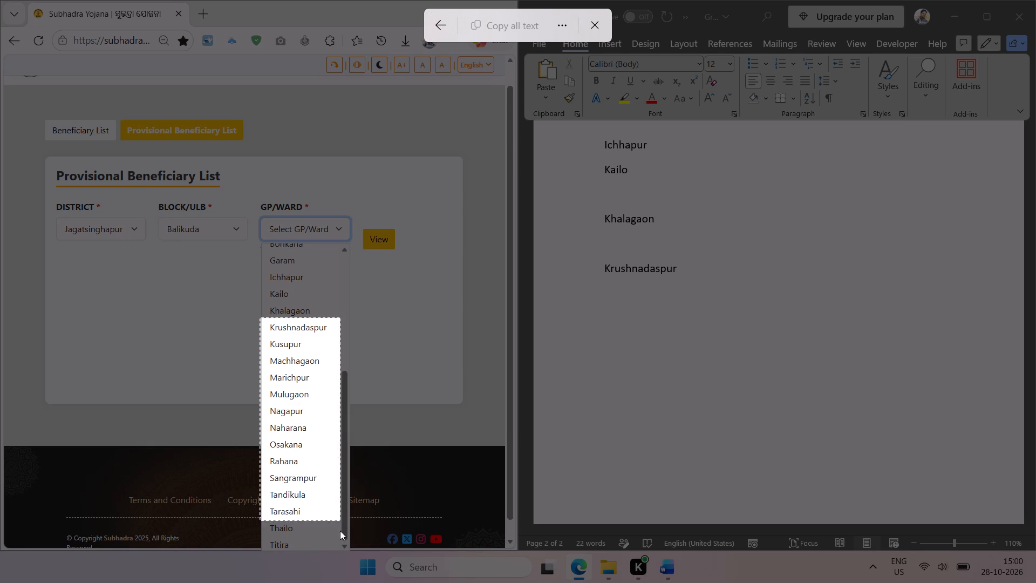
left_click_drag(340, 531, 340, 554)
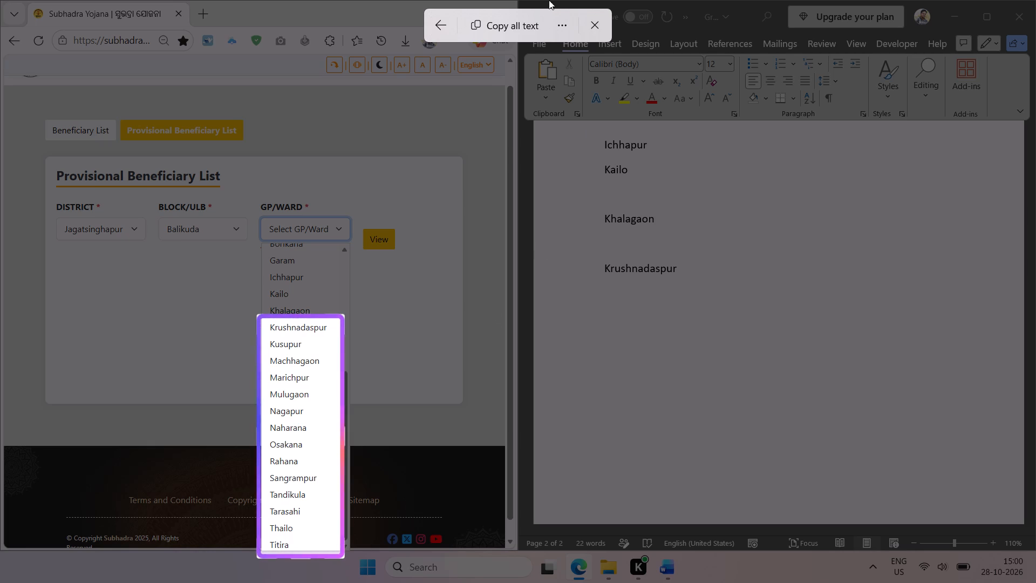
left_click(521, 25)
left_click(614, 281)
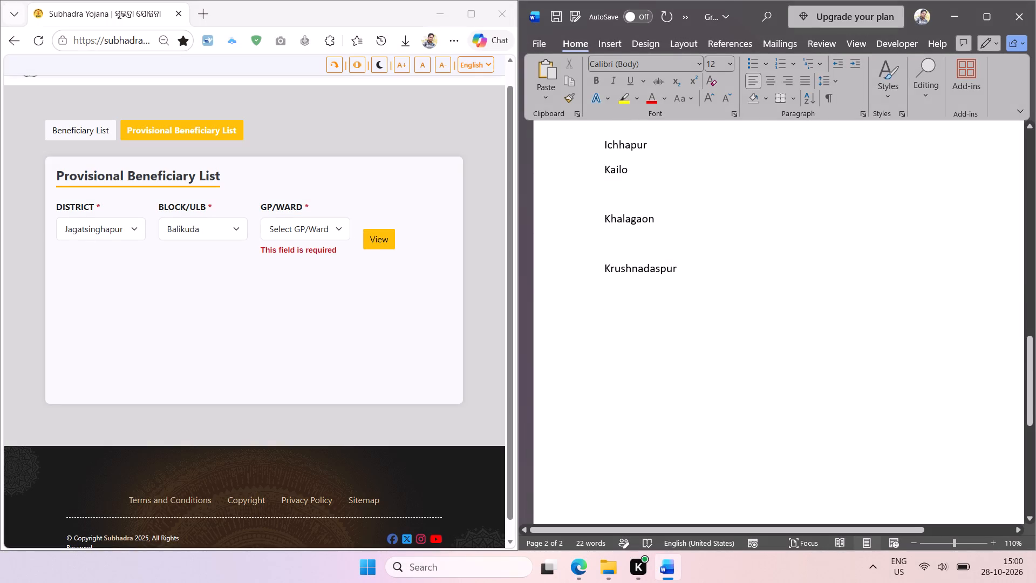
key("ctrl+v")
Set the font size of the entire document to 10.
key("ctrl+a")
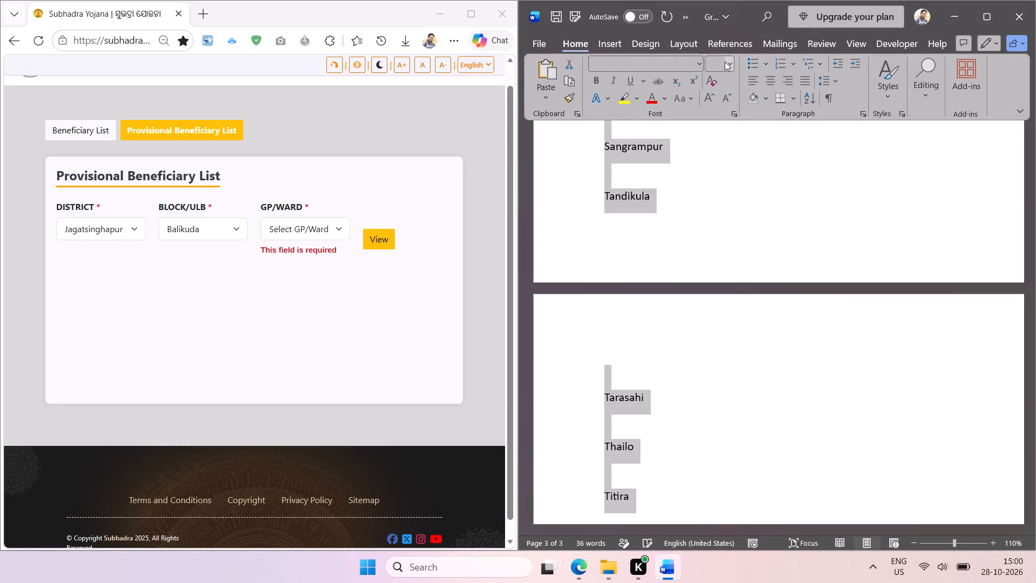
left_click(726, 61)
left_click(724, 116)
left_click(694, 248)
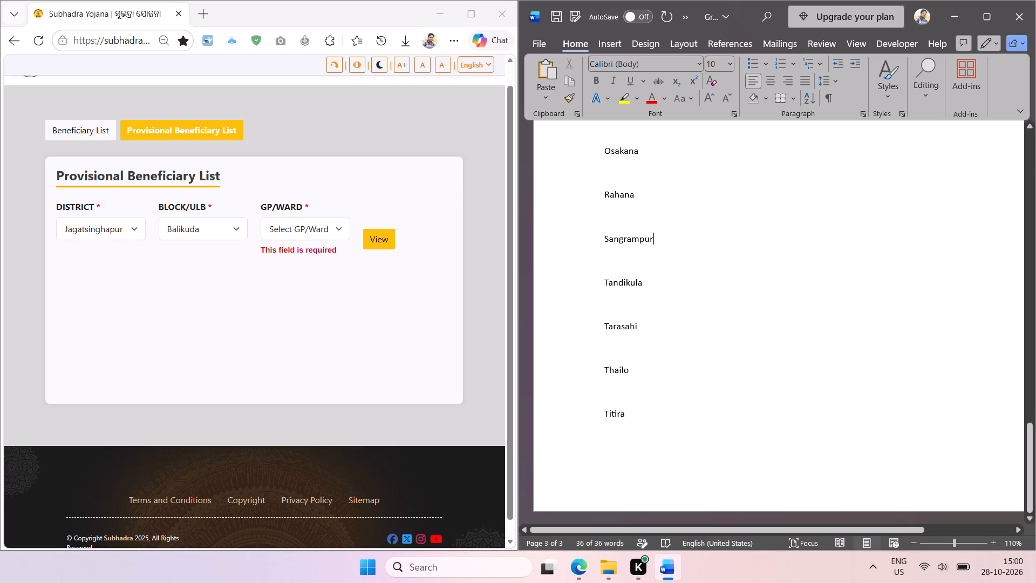
Delete the duplicate Krushnadaspur entry from the pasted names.
scroll(692, 244, "up", 6)
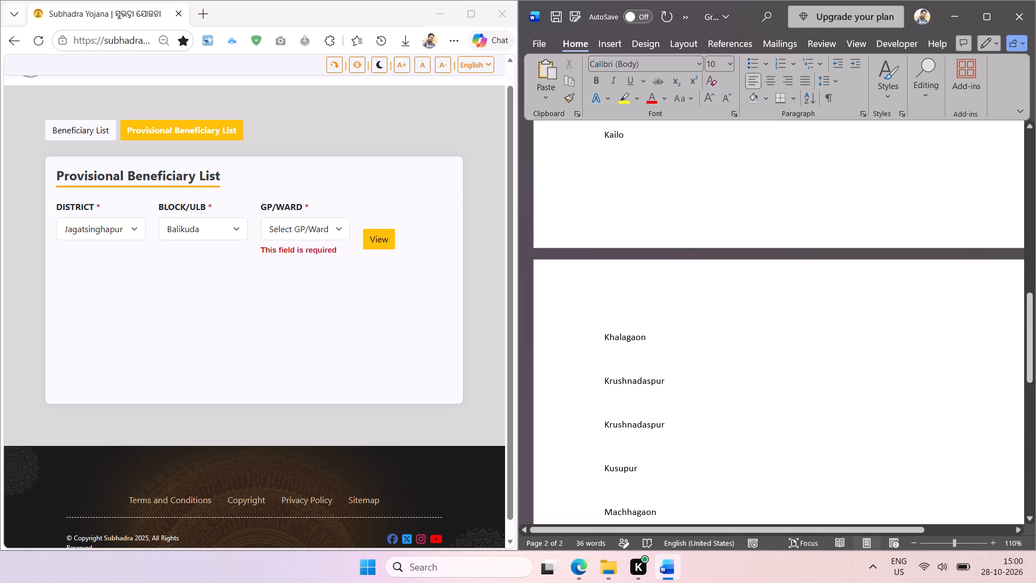
double_click(638, 422)
key("BackSpace")
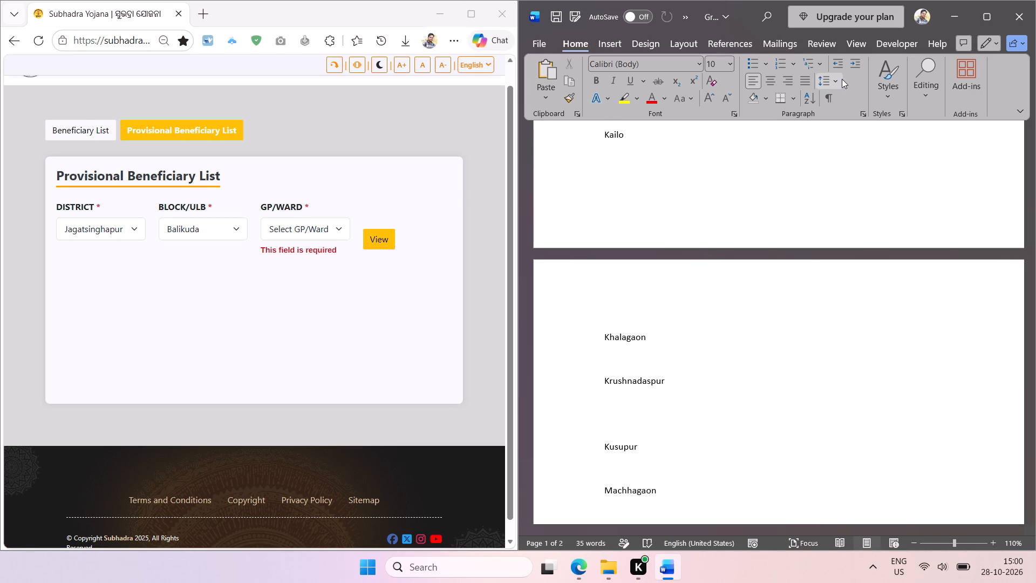
Remove the extra paragraph spacing throughout the document and save it.
key("ctrl+a")
left_click(839, 79)
left_click(871, 249)
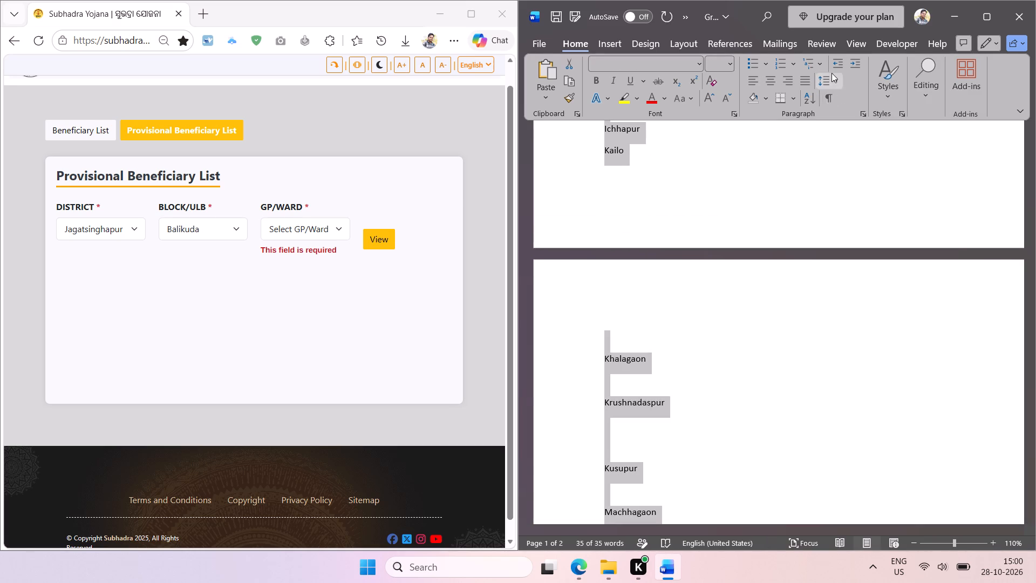
left_click(831, 73)
left_click(868, 243)
left_click(707, 342)
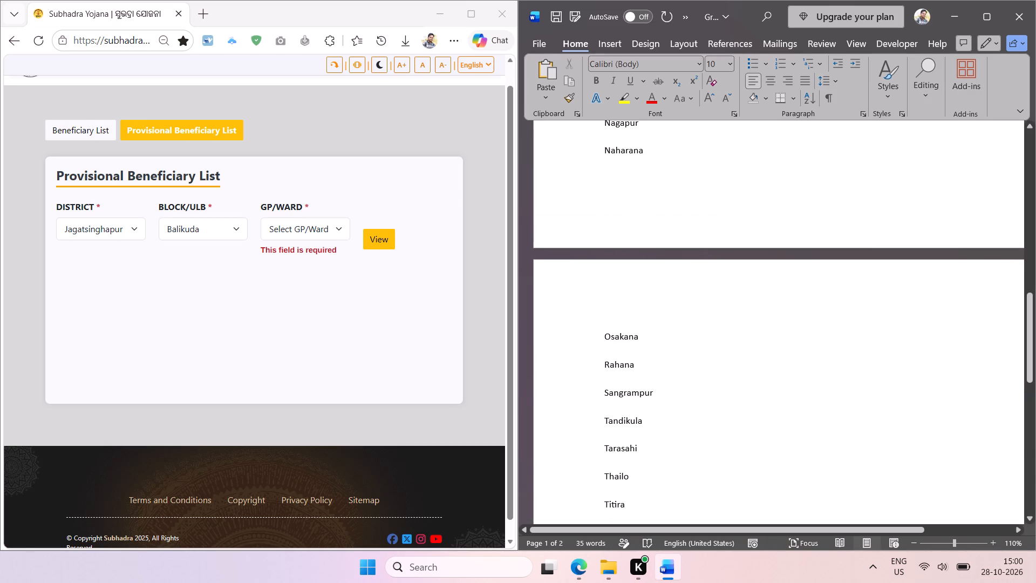
key("ctrl+s")
Delete the blank lines between the names from Osakana through Titira.
scroll(616, 334, "up", 1)
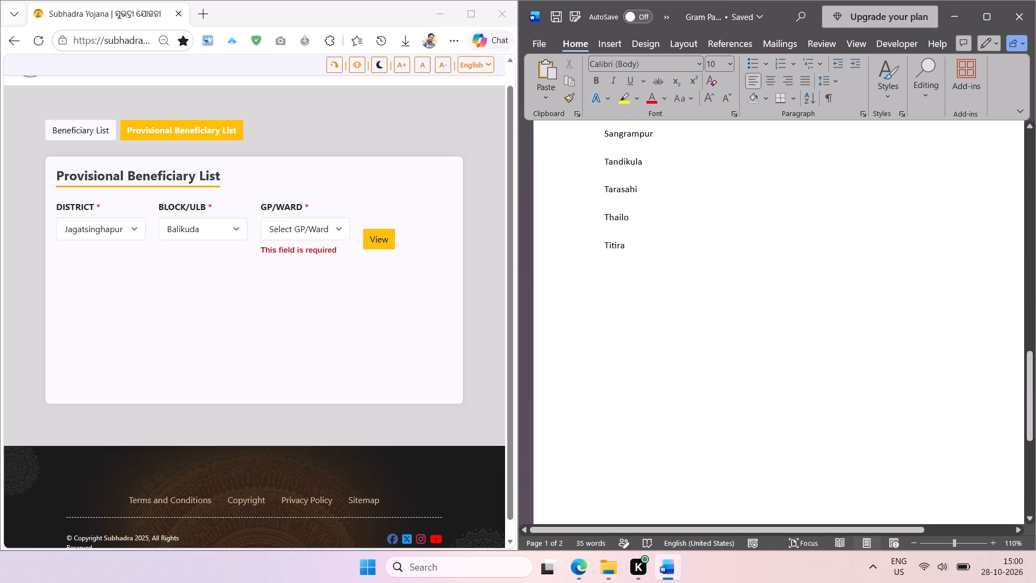
scroll(634, 313, "up", 1)
left_click(611, 387)
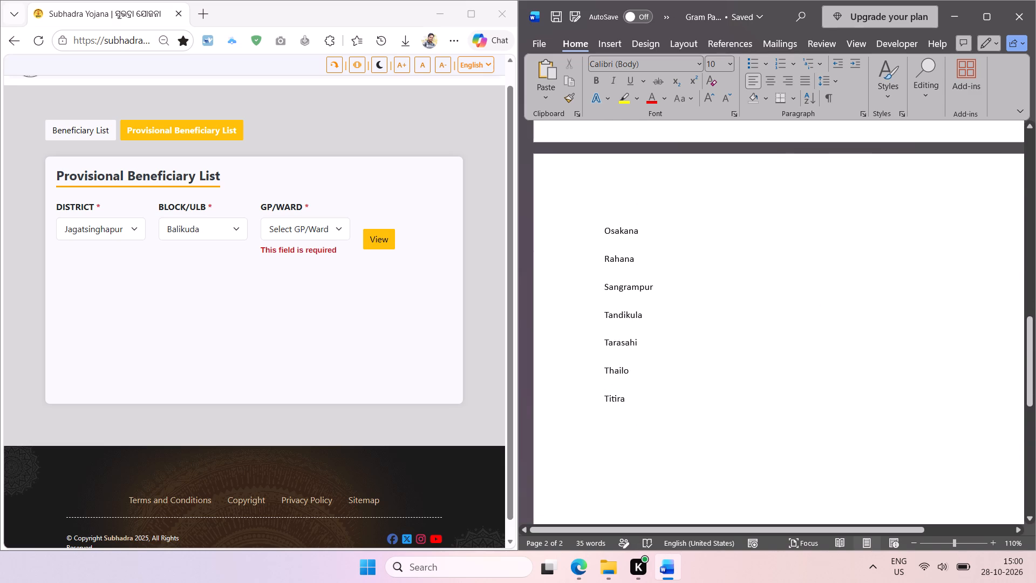
key("BackSpace")
key("Up")
key("BackSpace")
key("Up")
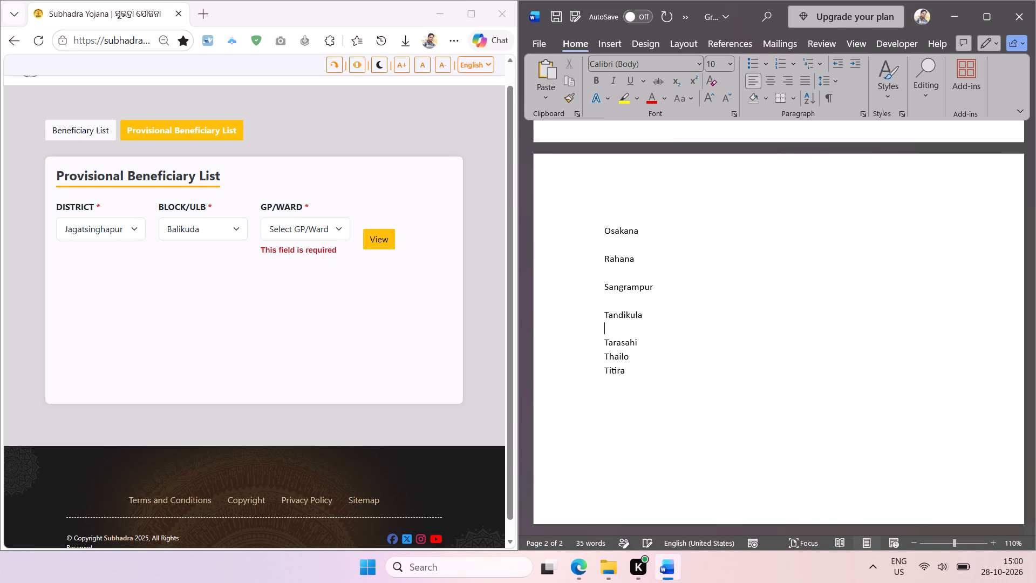
key("BackSpace")
key("Up")
key("BackSpace")
key("Up")
key("BackSpace")
key("Up")
key("BackSpace")
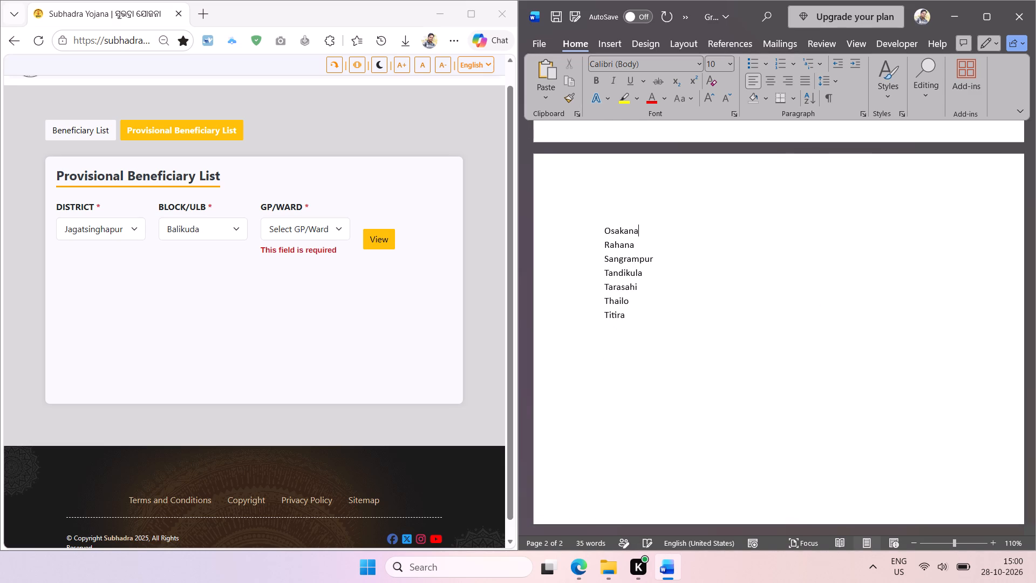
Delete the blank lines between the names from Krushnadaspur through Naharana.
scroll(870, 422, "up", 4)
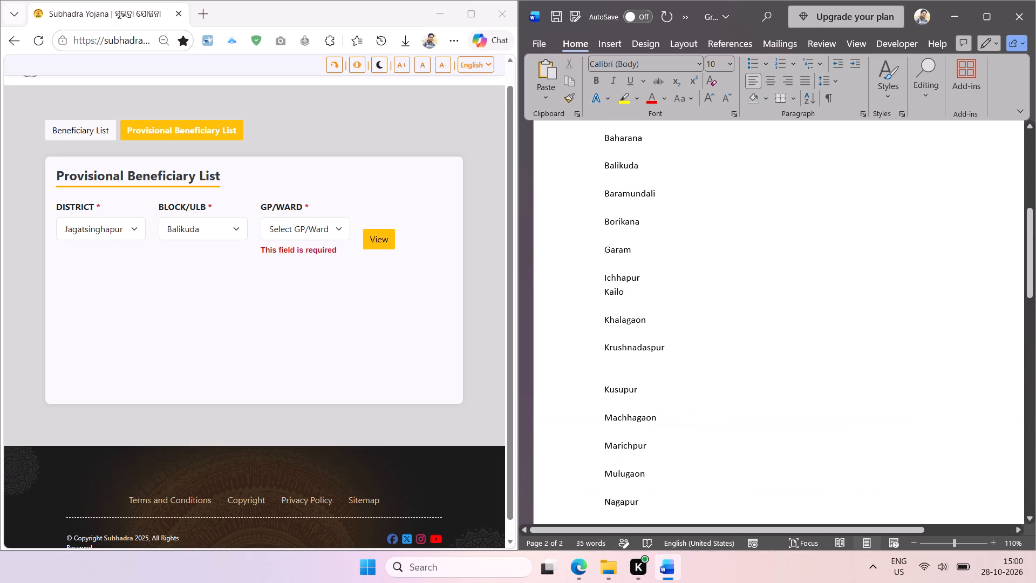
left_click(634, 475)
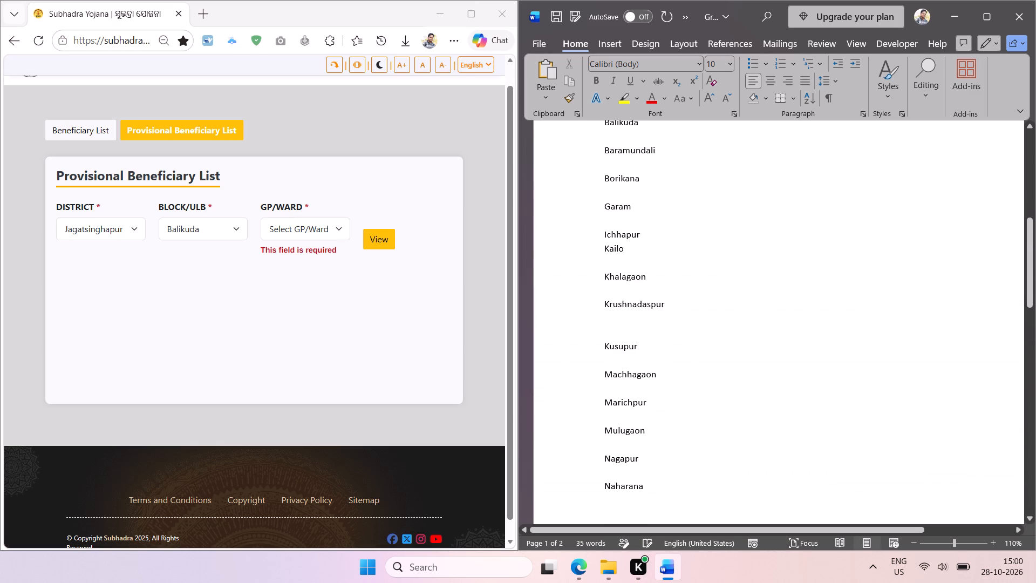
key("BackSpace")
key("Up")
key("BackSpace")
key("Up")
key("BackSpace")
key("Up")
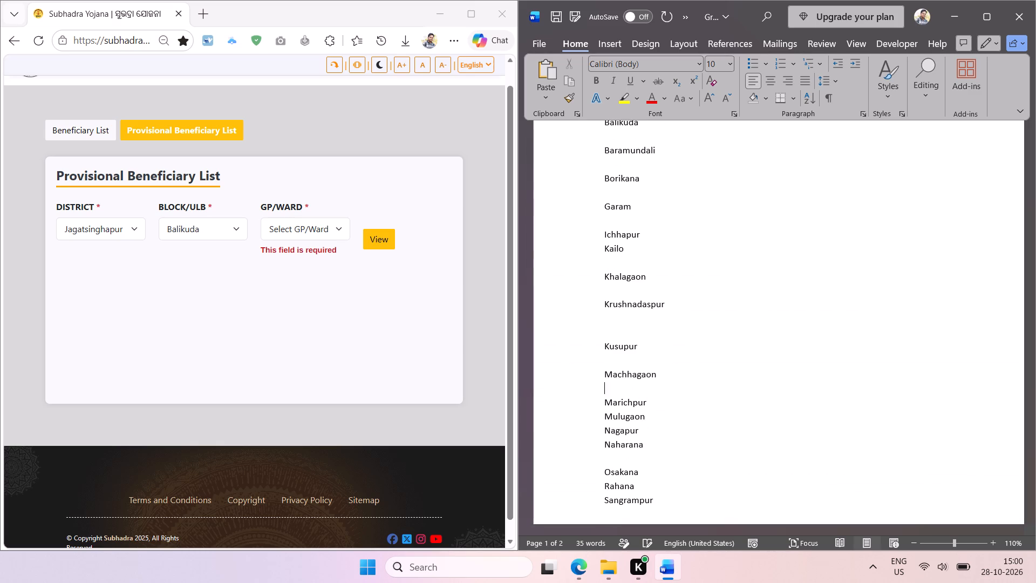
key("BackSpace")
key("Up")
key("BackSpace")
key("Up")
key("BackSpace")
key("BackSpace")
Delete the blank lines between the names from Balikuda through Krushnadaspur, and the one between Naharana and Osakana.
key("Up")
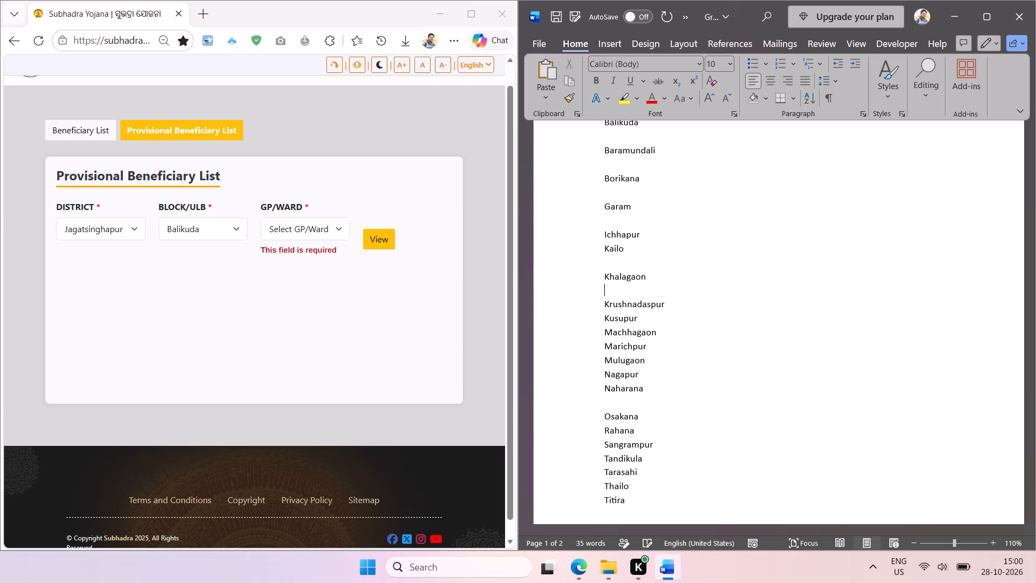
key("BackSpace")
key("Up")
key("BackSpace")
key("Up")
key("Up")
key("BackSpace")
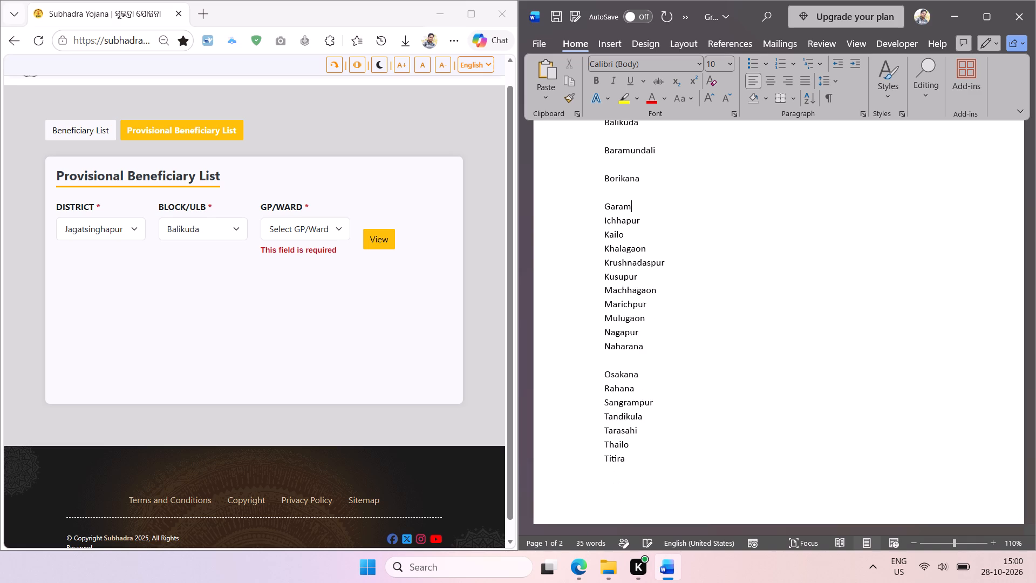
key("Up")
key("BackSpace")
key("Up")
key("BackSpace")
key("Up")
key("BackSpace")
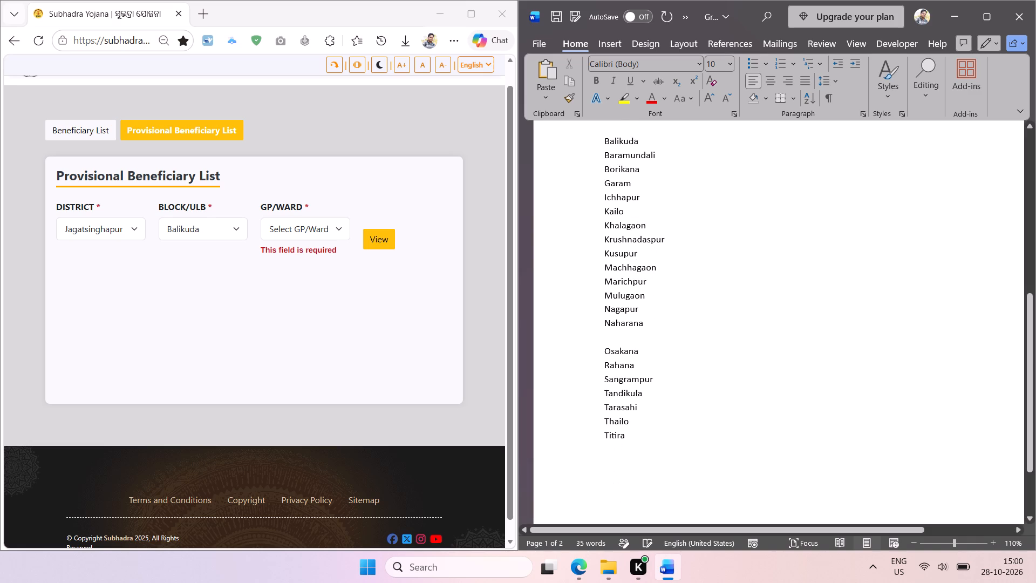
left_click(611, 341)
key("BackSpace")
Delete the remaining blank lines between the names from Alabol through Balikuda.
scroll(693, 337, "up", 4)
left_click(629, 433)
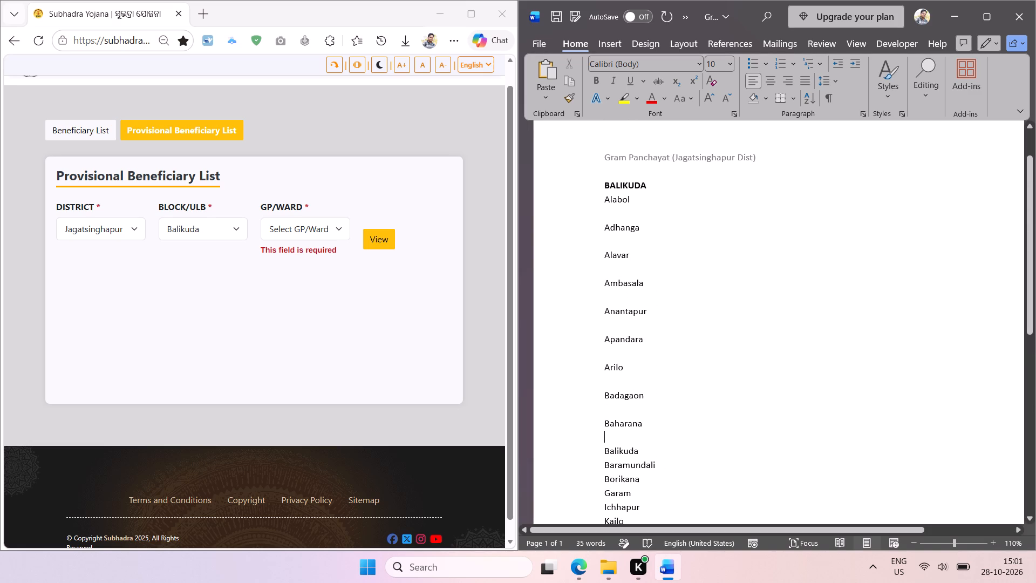
key("BackSpace")
key("Up")
key("BackSpace")
key("Up")
key("BackSpace")
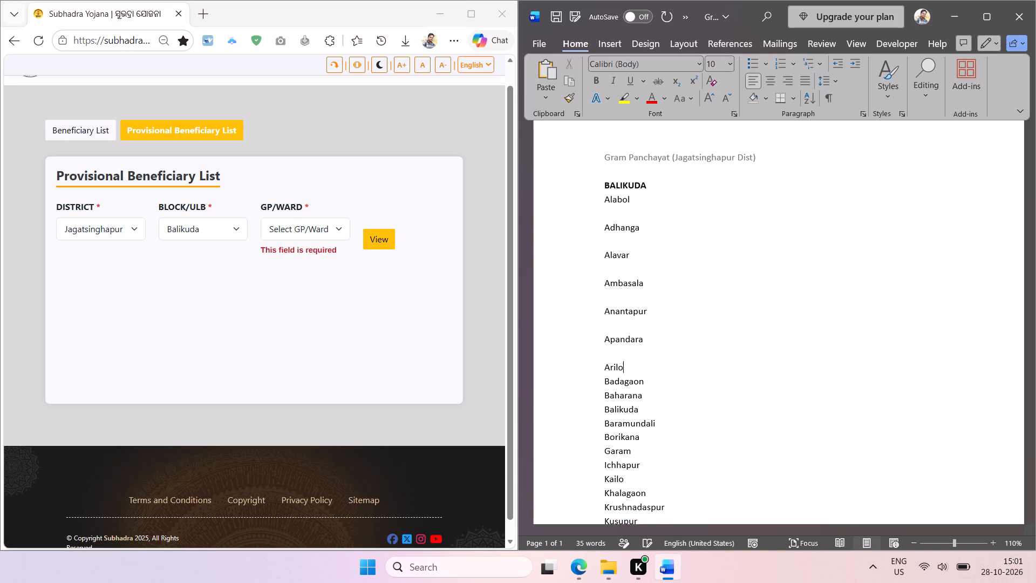
key("Up")
key("BackSpace")
key("Up")
key("BackSpace")
key("Up")
key("BackSpace")
key("Up")
key("BackSpace")
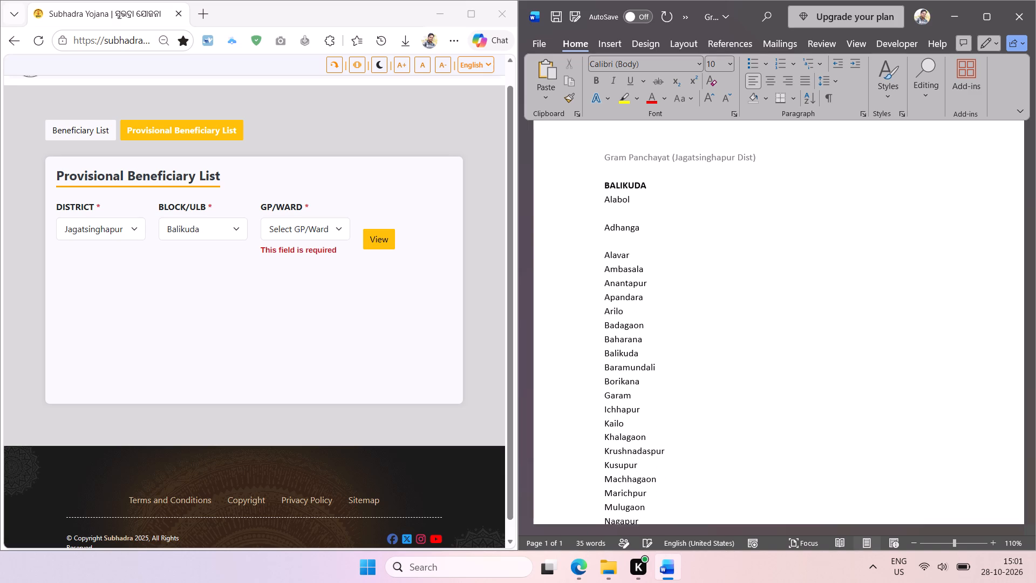
key("Up")
key("BackSpace")
key("Up")
key("BackSpace")
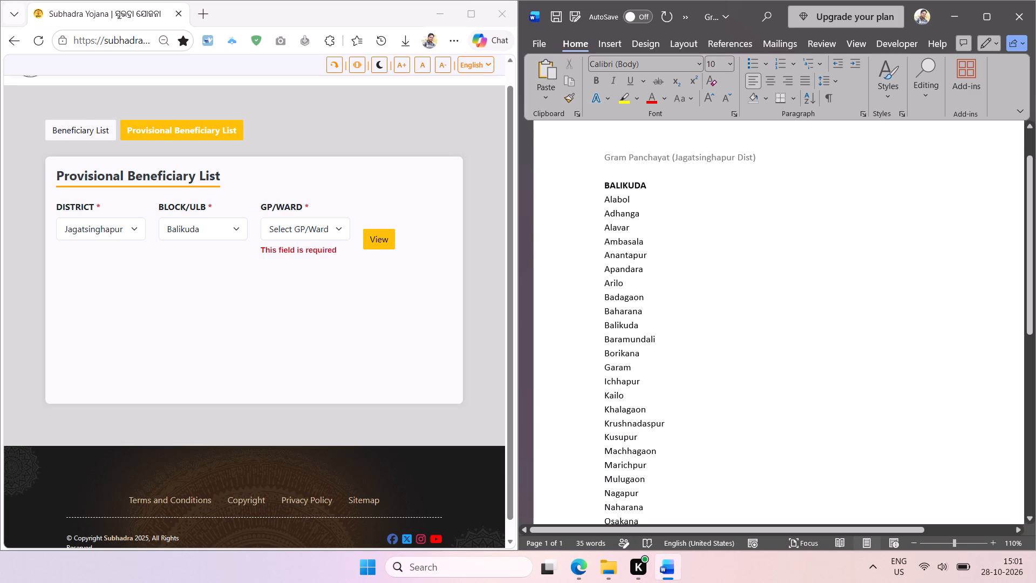
Sort the Balikuda gram panchayat names, from Alabol through Titira, alphabetically.
left_click(606, 200)
scroll(650, 260, "down", 1)
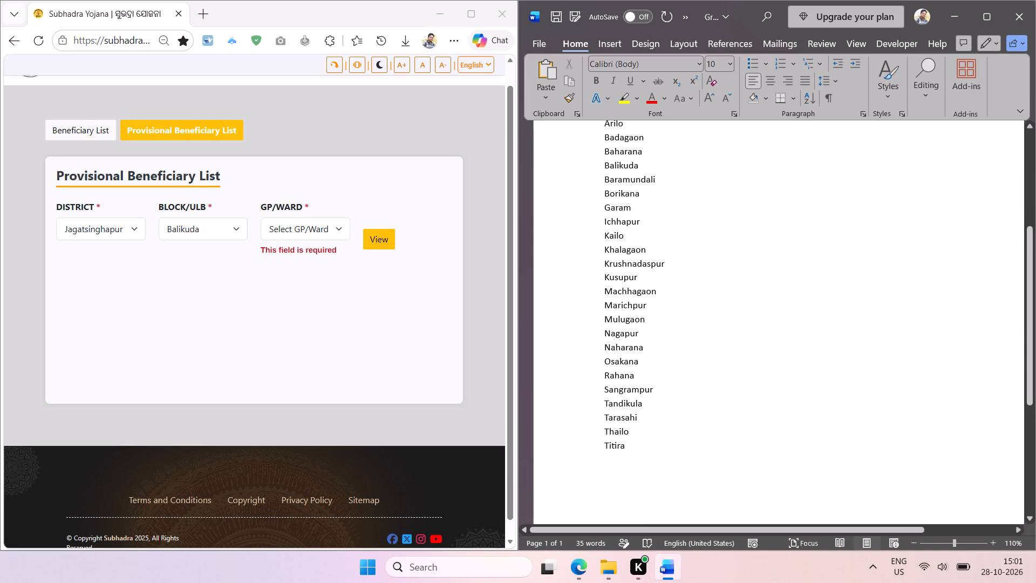
scroll(640, 252, "down", 1)
left_click(628, 432, "shift")
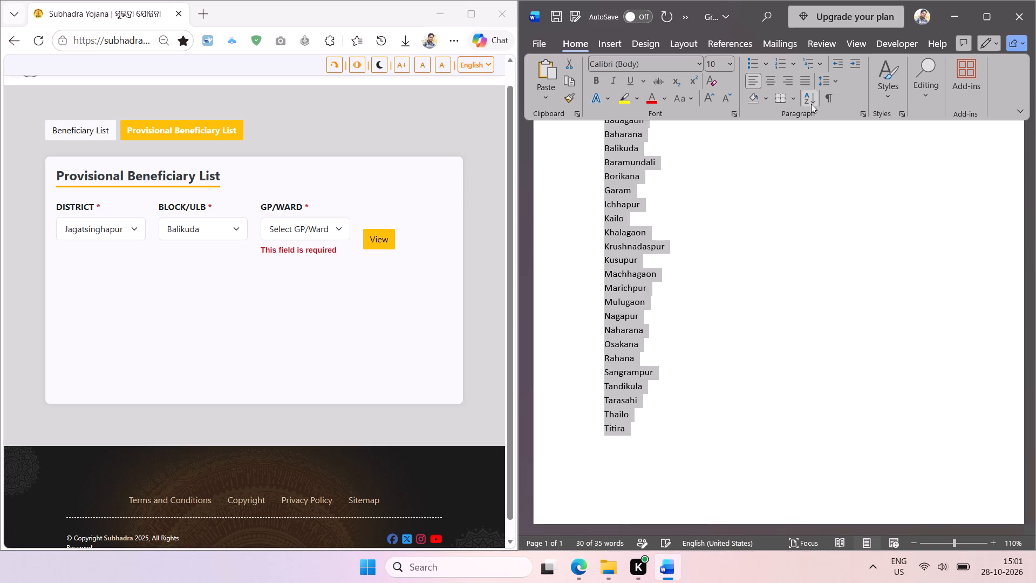
left_click(810, 103)
key("Return")
Turn the sorted Balikuda gram panchayat names into a numbered list.
left_click(785, 67)
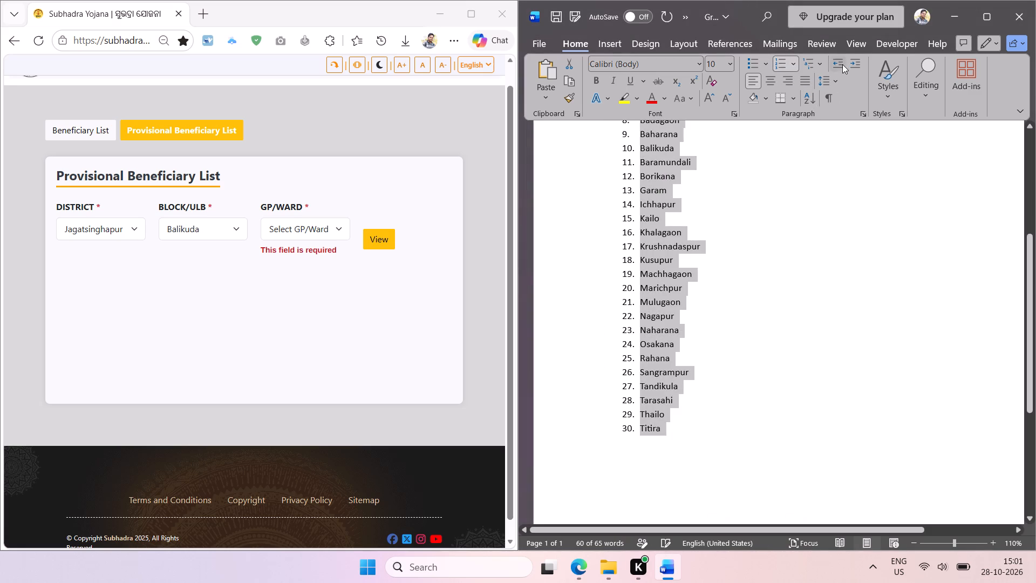
Decrease the indent of the numbered Balikuda gram panchayat list by one level.
left_click(842, 64)
left_click(729, 253)
Copy the bold BALIKUDA heading and paste it below Titira, leaving a blank line after the numbered list.
scroll(719, 247, "up", 2)
double_click(630, 235)
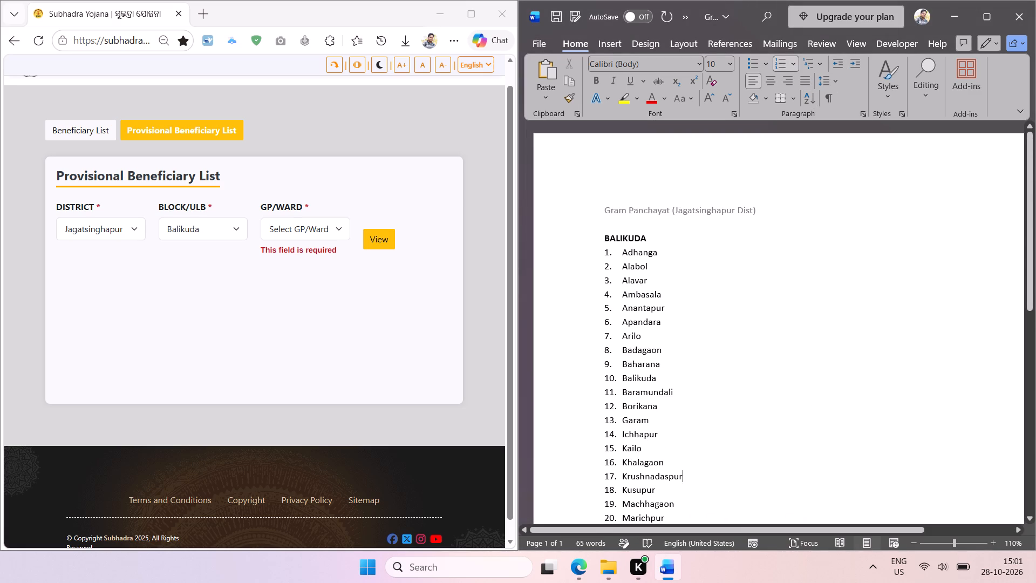
key("ctrl+c")
scroll(706, 435, "down", 2)
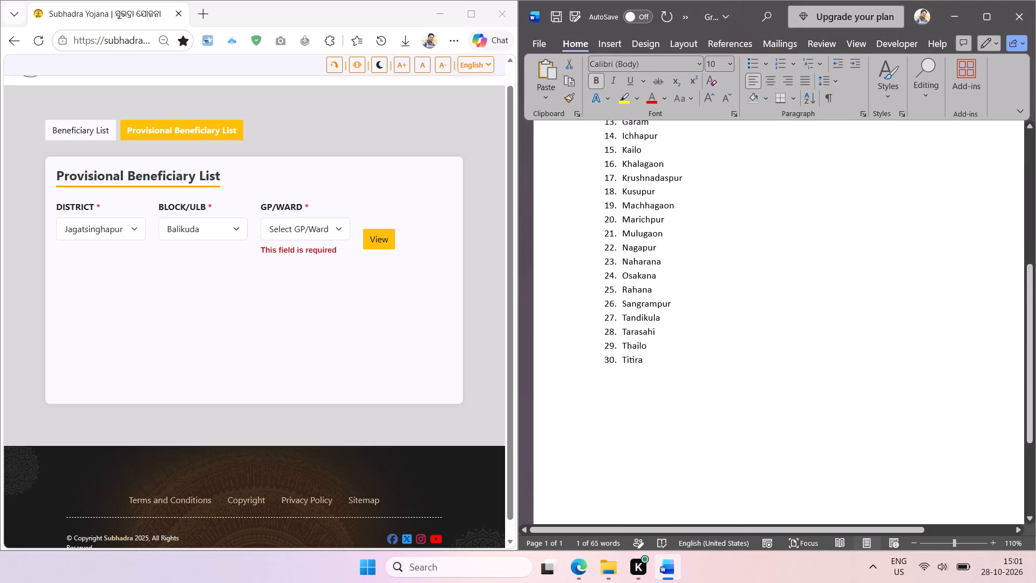
scroll(706, 422, "down", 1)
left_click(659, 350)
key("Return")
key("Return")
key("Return")
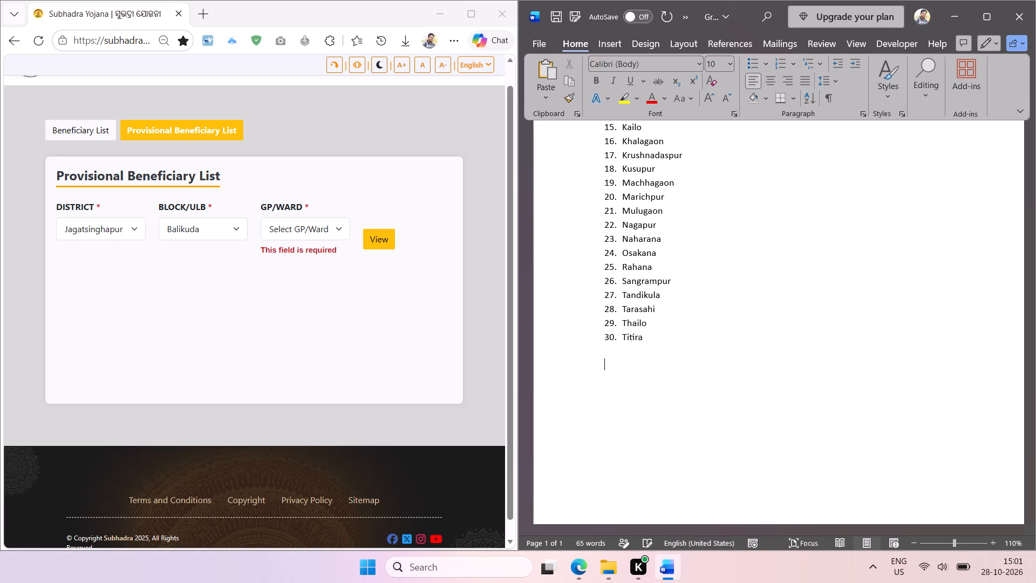
key("ctrl+v")
scroll(664, 351, "down", 1)
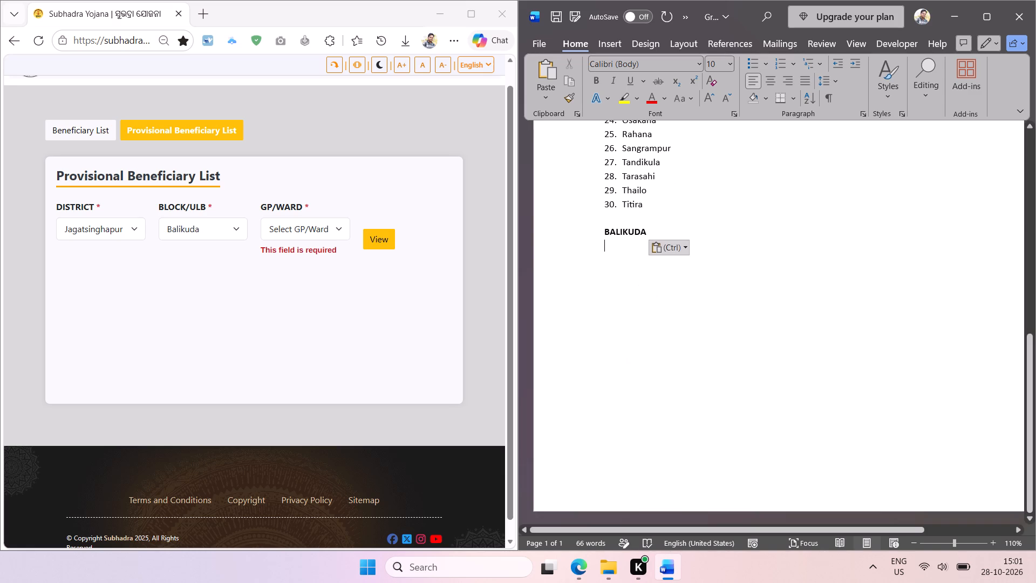
scroll(677, 360, "down", 1)
Switch to the Subhadra website and choose Biridi as the block for Jagatsinghapur district.
left_click(238, 233)
left_click(207, 299)
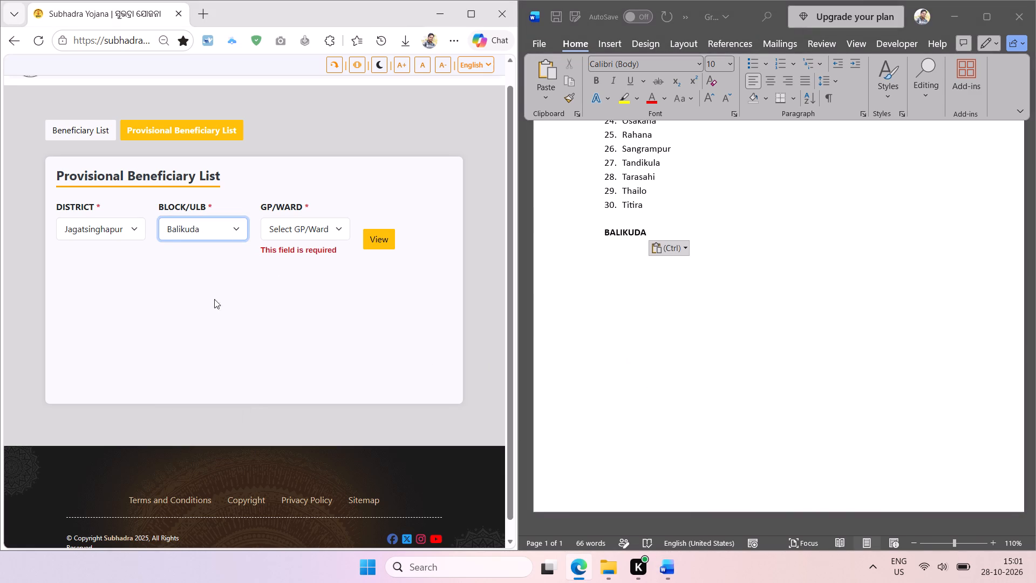
left_click(293, 322)
Extract the block name Biridi from the website as text, paste it over the lower BALIKUDA heading in Word, and make it uppercase.
key("shift+super+t")
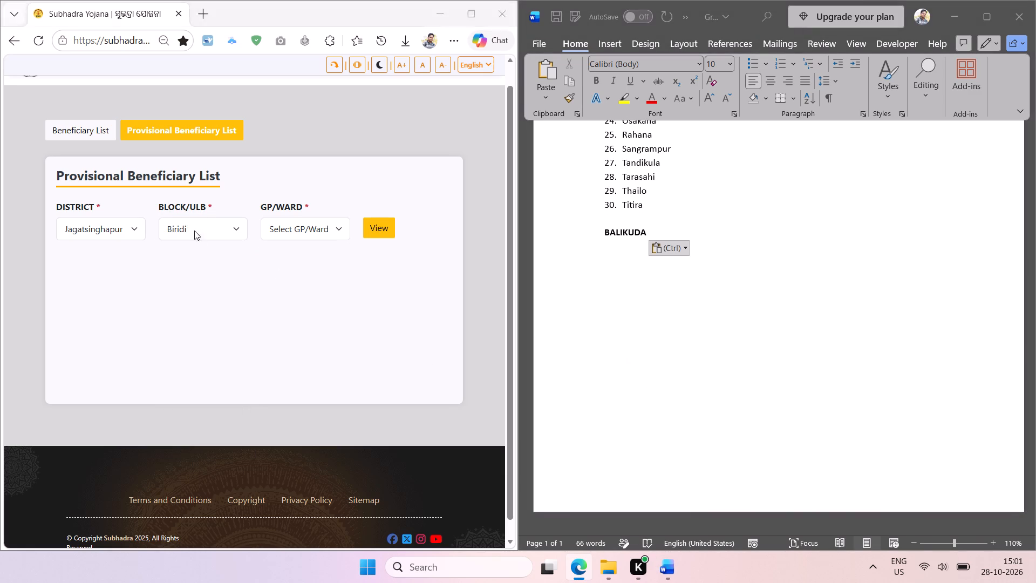
left_click_drag(162, 219, 202, 269)
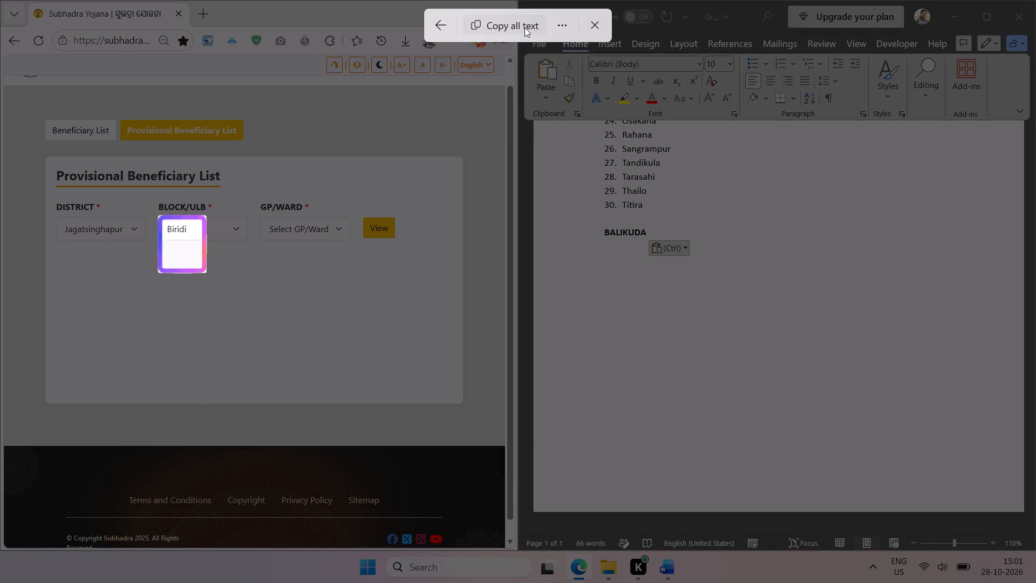
left_click(516, 23)
left_click(638, 227)
double_click(623, 228)
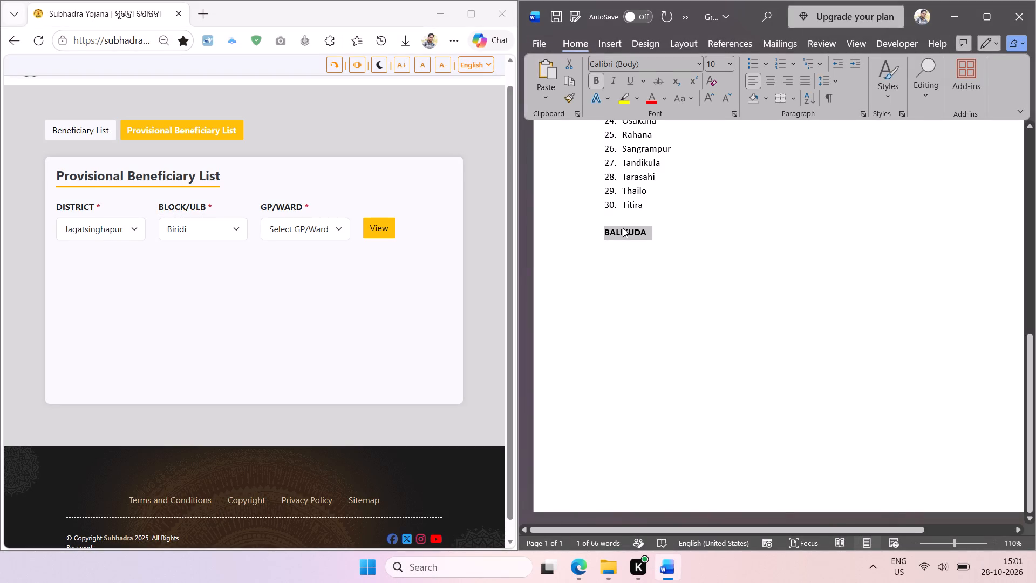
key("ctrl+v")
key("shift+F3")
key("Return")
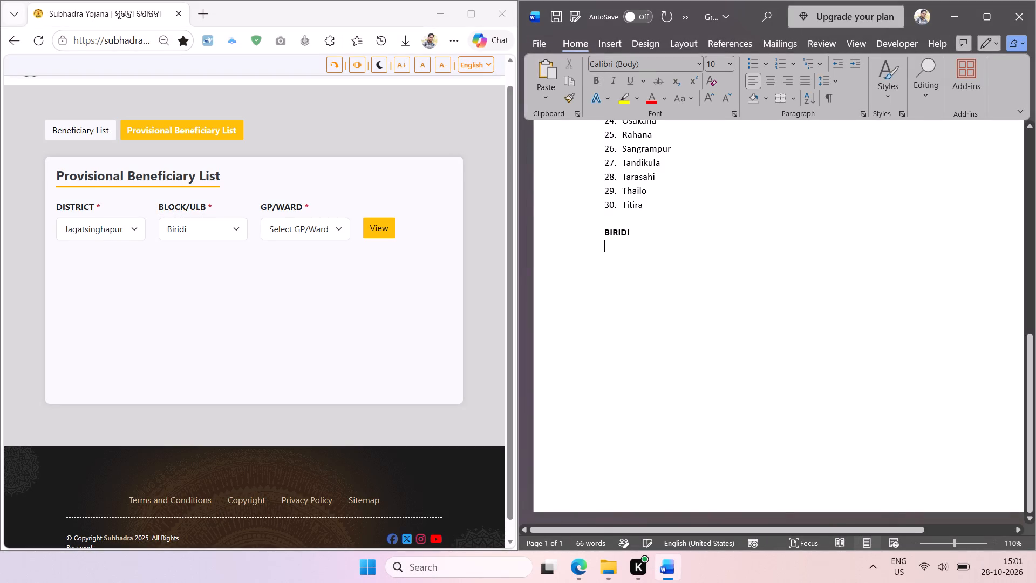
Extract the Biridi gram panchayat names from Adhanga Majurai through Sadheisasan as text and paste them under the BIRIDI heading.
left_click(337, 222)
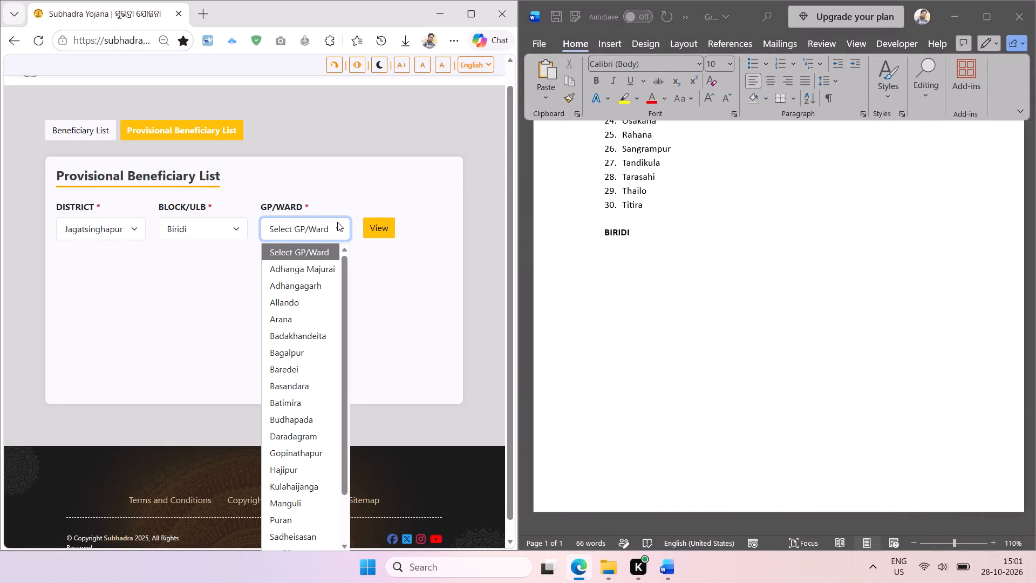
key("shift+super+t")
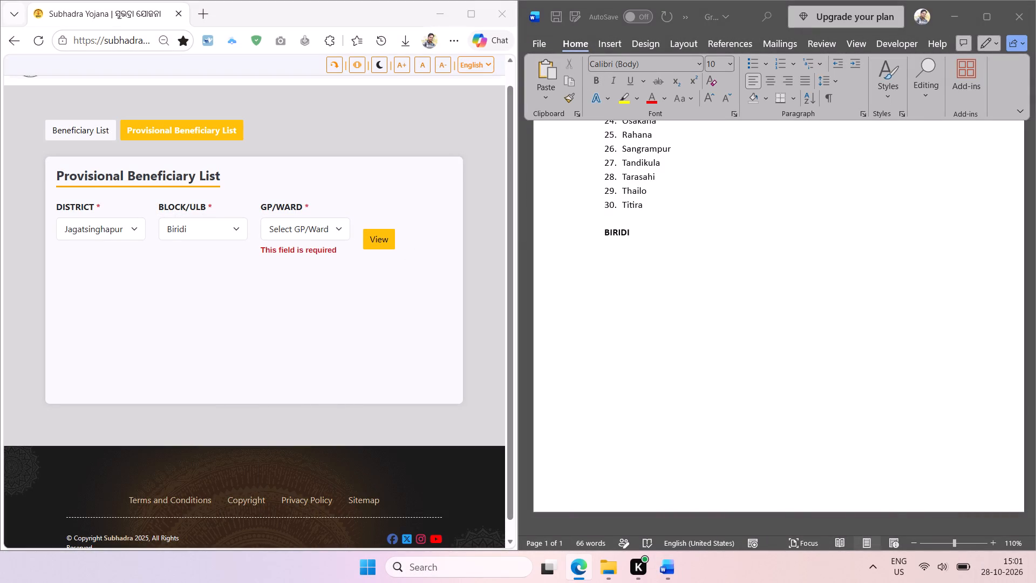
left_click_drag(264, 263, 345, 545)
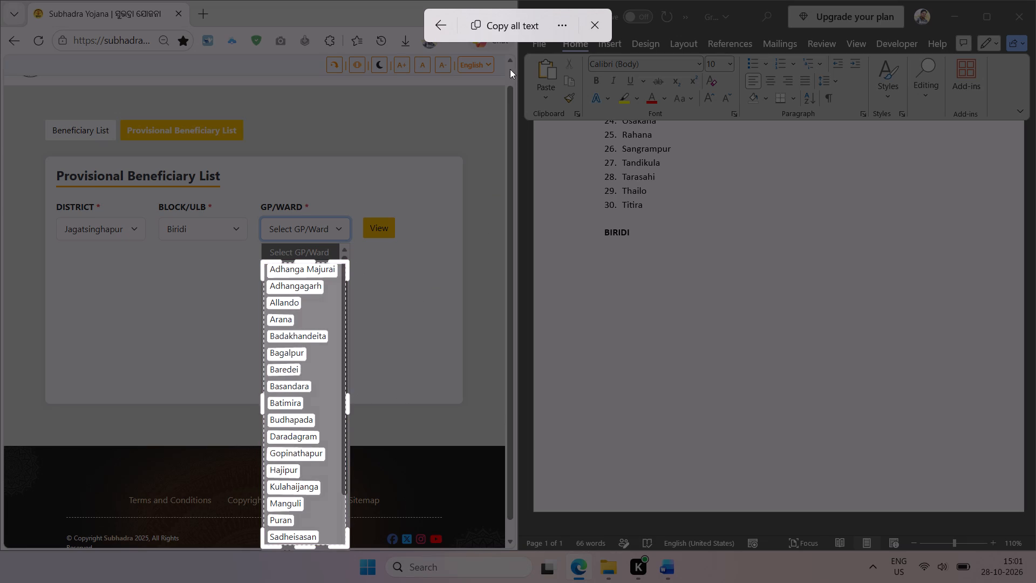
left_click(516, 29)
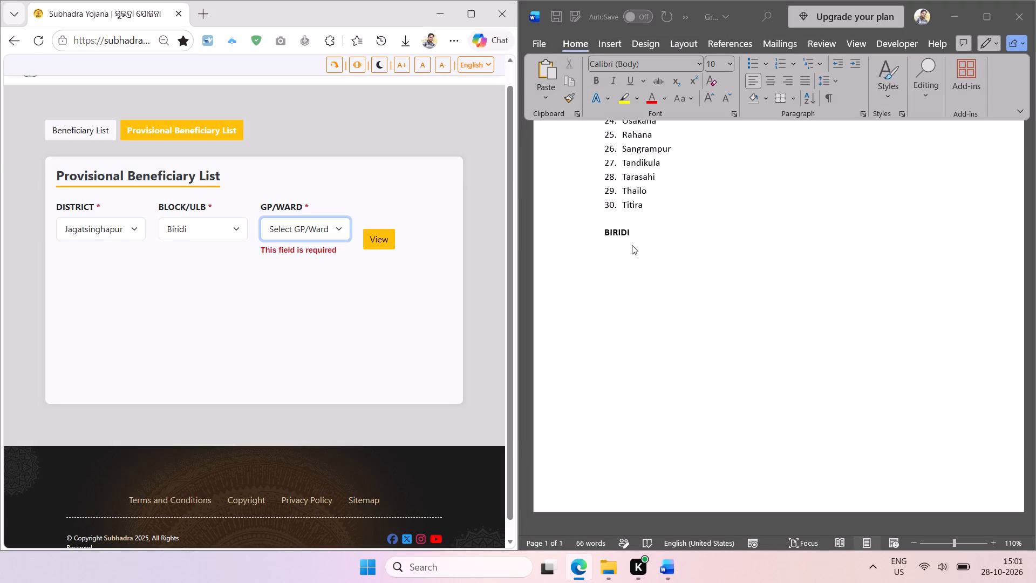
left_click(632, 245)
key("ctrl+v")
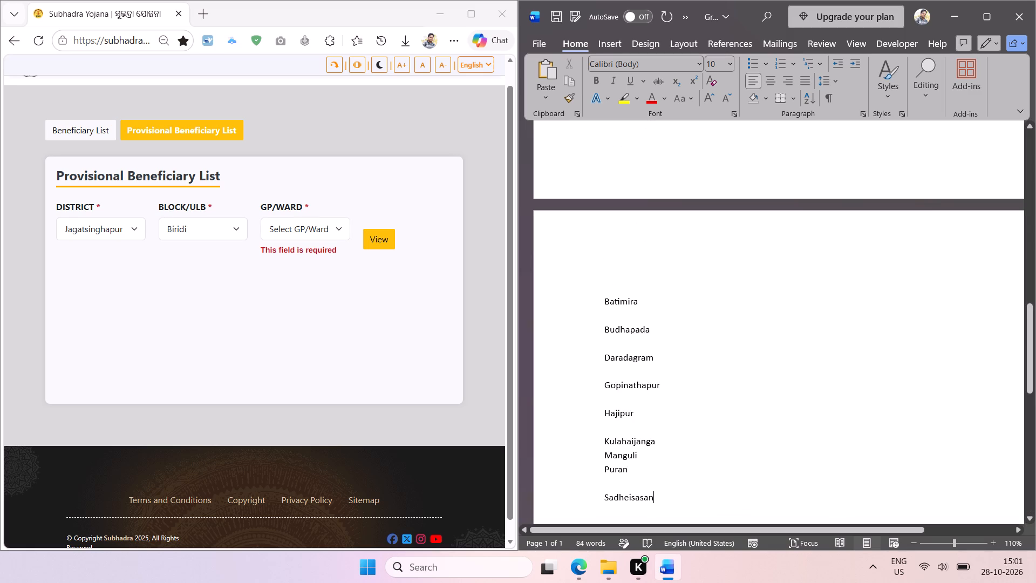
Extract the remaining Biridi gram panchayat names, Sadheisasan through Uttarsasana, as text and paste them below the names already in Word.
left_click(672, 511)
key("Return")
key("Return")
scroll(662, 426, "down", 1)
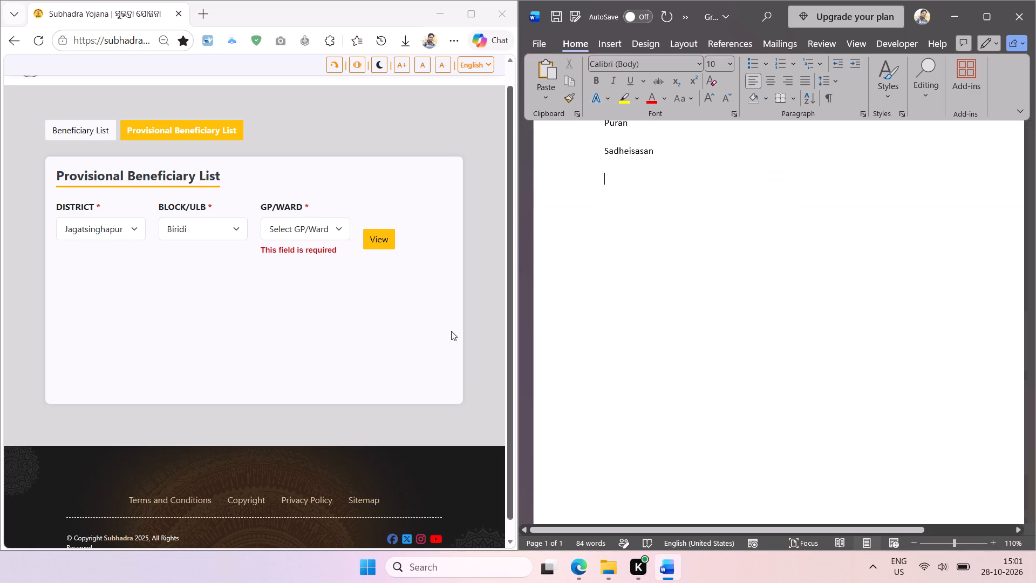
scroll(451, 331, "down", 1)
left_click(330, 229)
left_click_drag(345, 382, 345, 389)
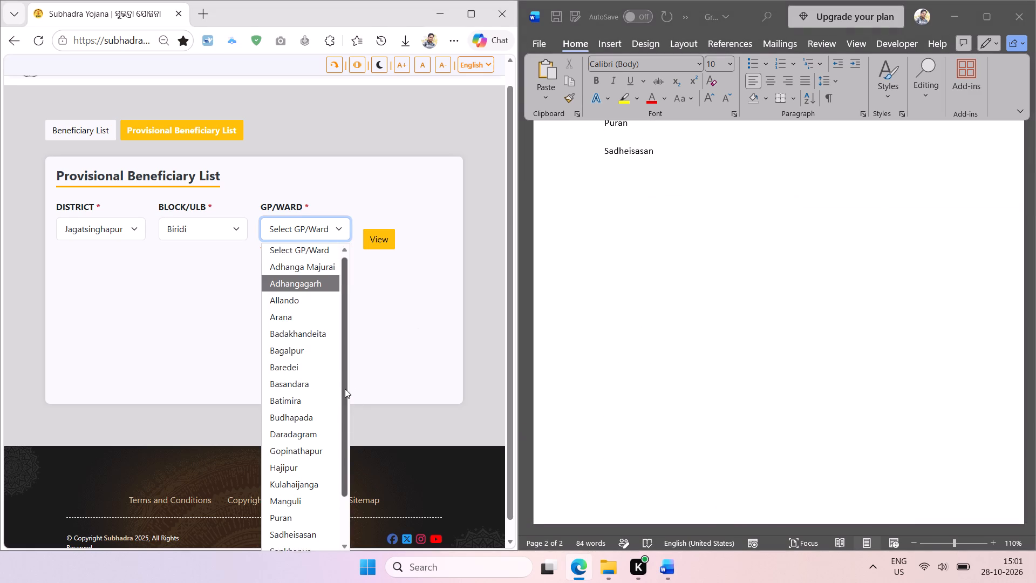
left_click_drag(345, 389, 354, 499)
key("shift+super+t")
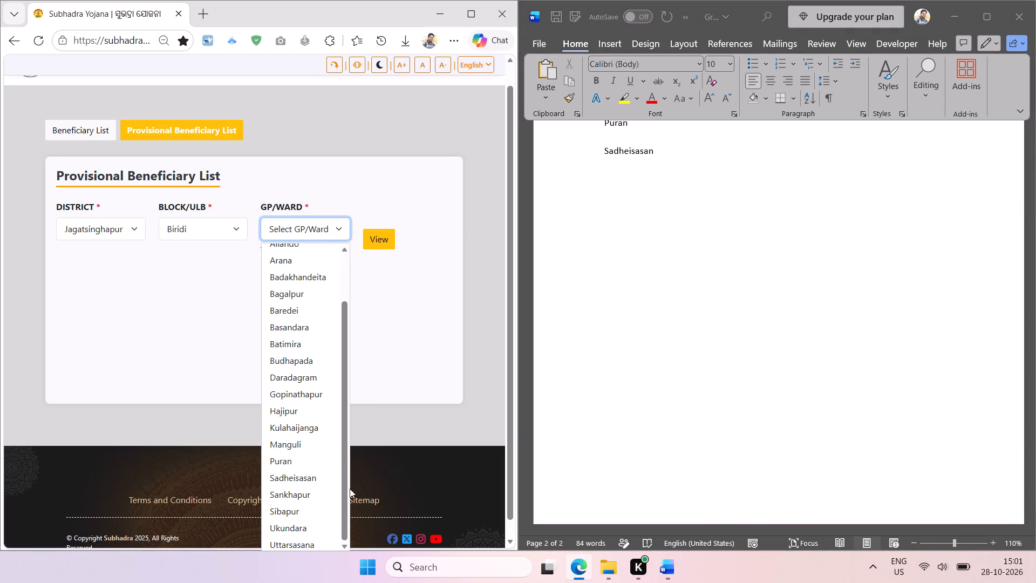
left_click_drag(264, 469, 333, 556)
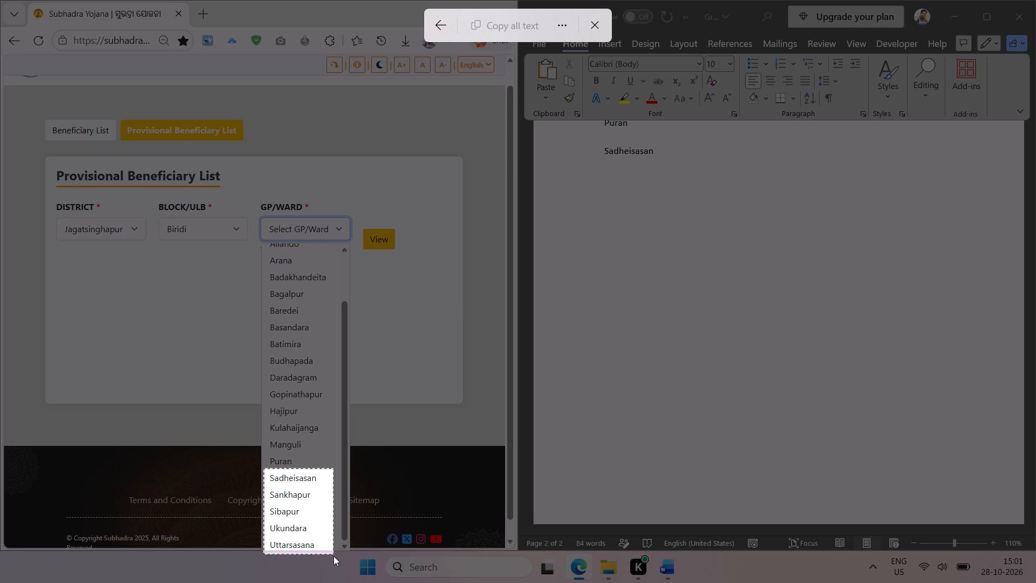
left_click_drag(333, 556, 335, 563)
left_click(505, 23)
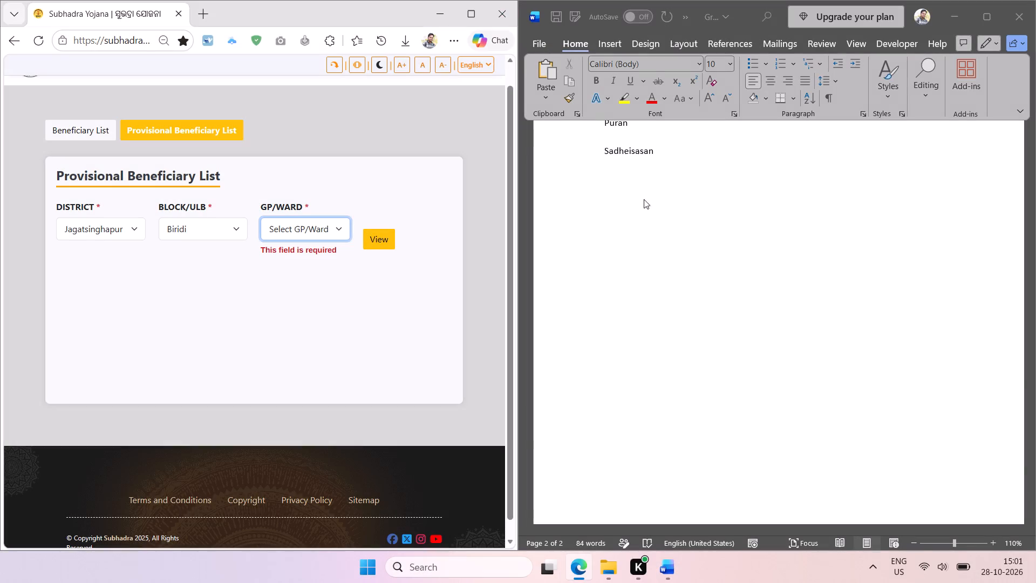
left_click(623, 164)
key("ctrl+v")
Delete the first of the two Sadheisasan entries from the Biridi names.
double_click(637, 150)
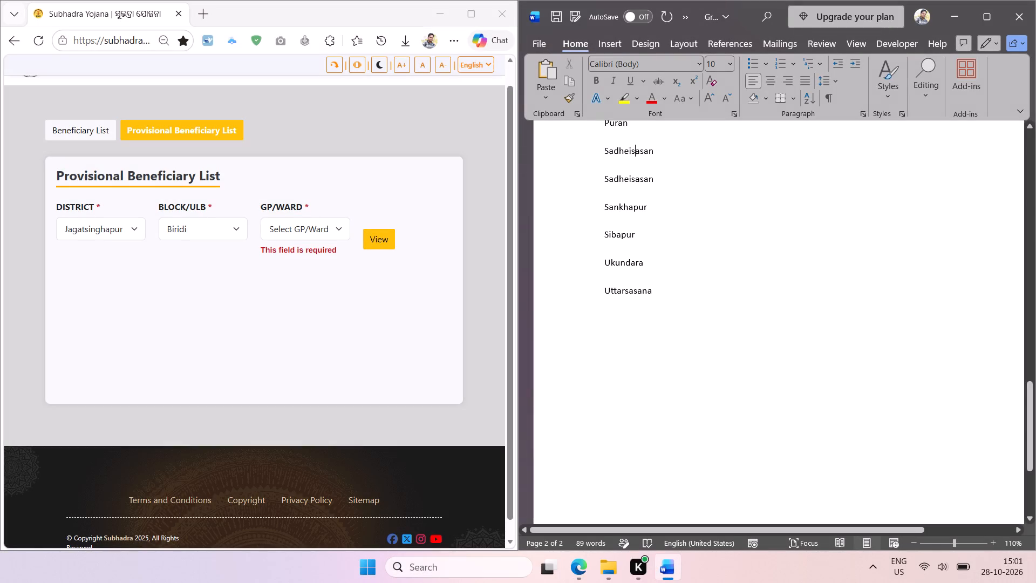
key("BackSpace")
Delete the blank lines between the Biridi names from Puran through Uttarsasana.
scroll(715, 314, "up", 2)
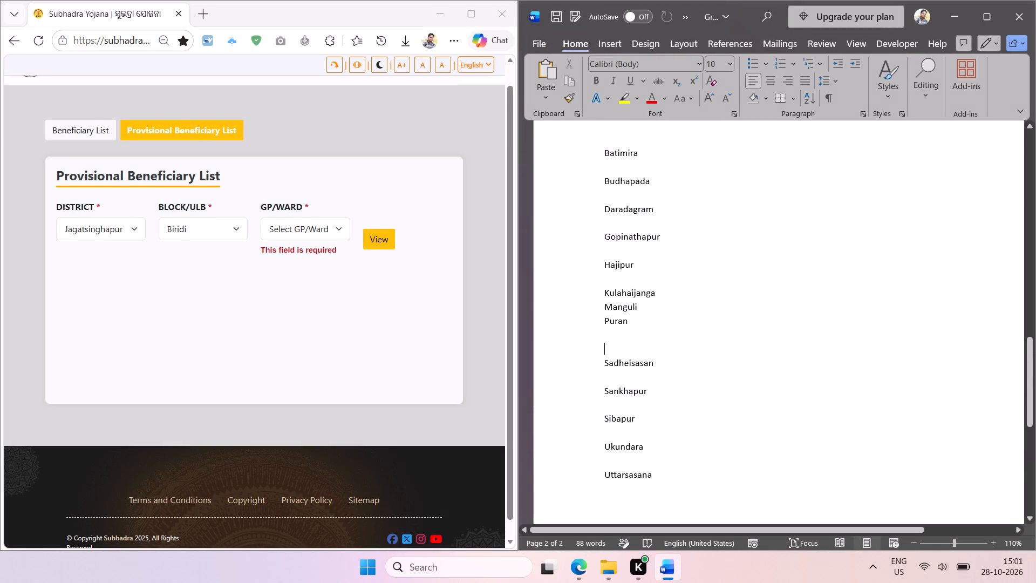
scroll(715, 356, "up", 1)
left_click(640, 465)
key("BackSpace")
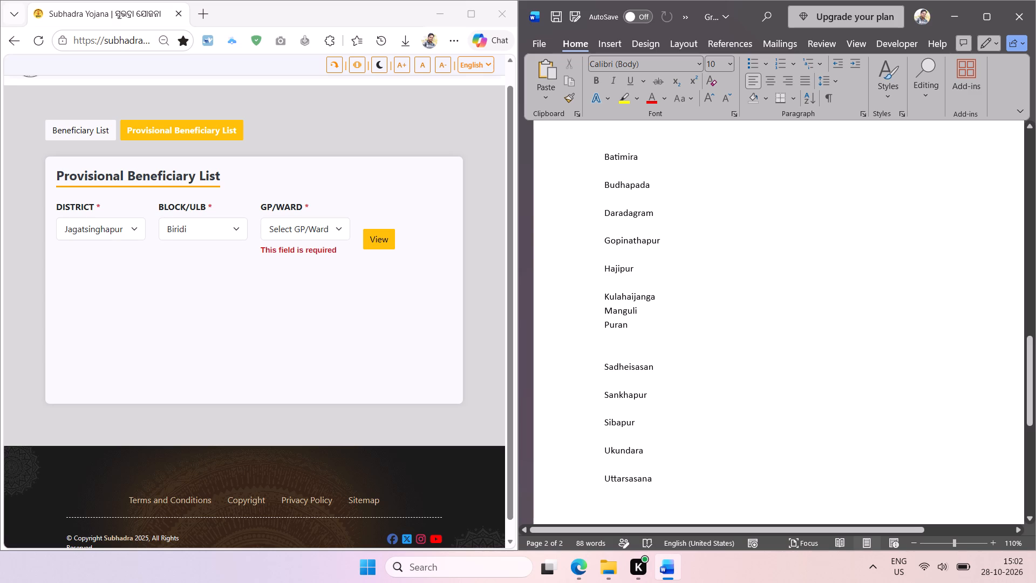
key("Up")
key("BackSpace")
key("Up")
key("BackSpace")
key("Up")
key("BackSpace")
key("Up")
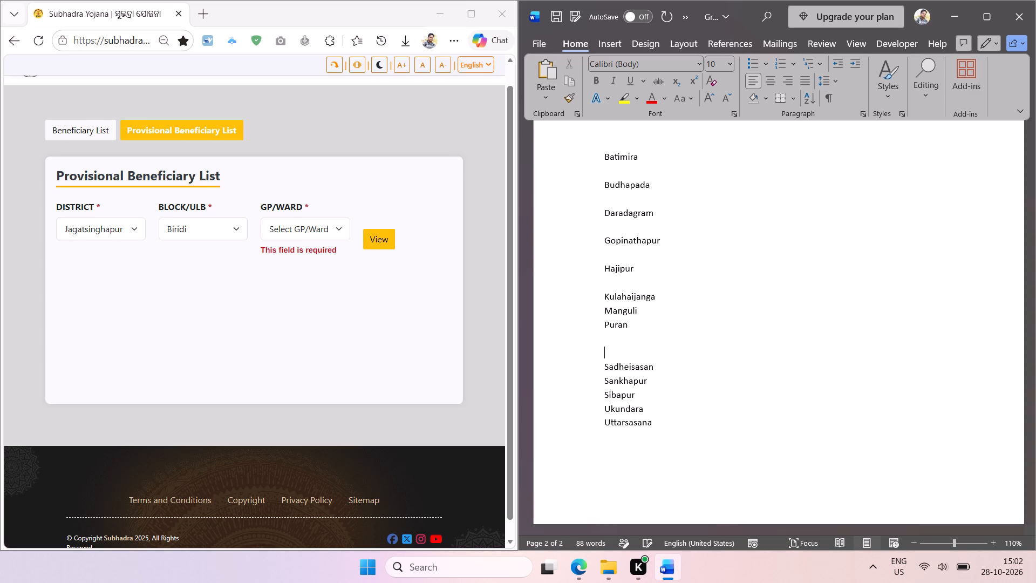
key("BackSpace")
key("BackSpace")
Delete the blank lines between the Biridi names from Batimira through Kulahaijanga.
key("Up")
key("Up")
key("Up")
key("BackSpace")
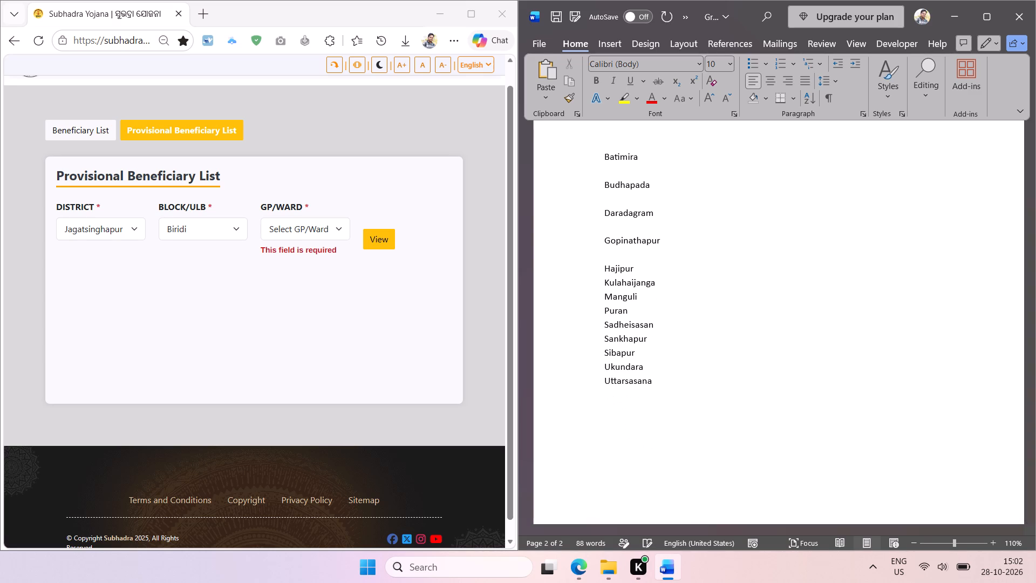
key("Up")
key("BackSpace")
key("Up")
key("BackSpace")
key("Up")
key("BackSpace")
key("Up")
key("BackSpace")
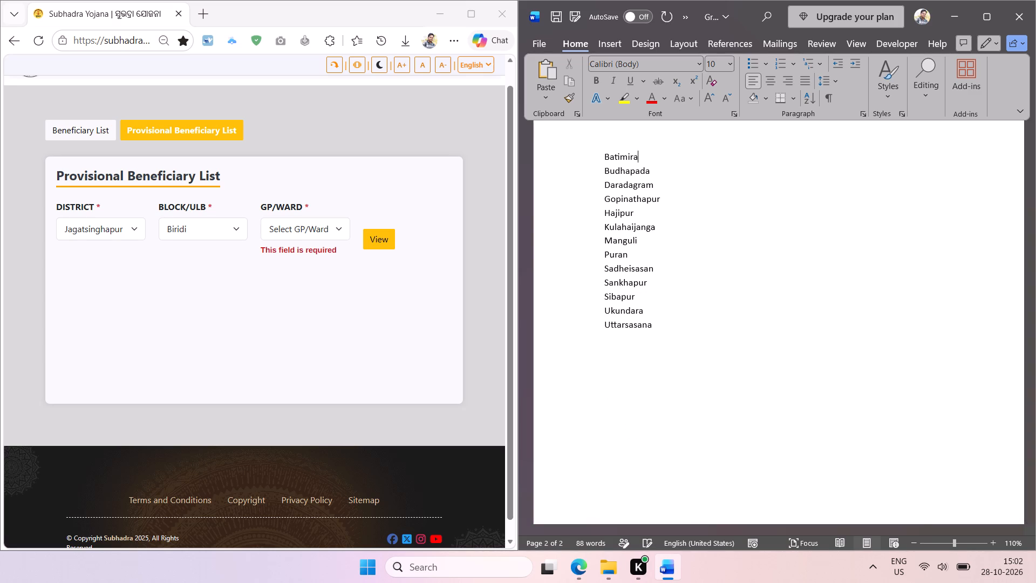
Delete the remaining blank lines between the Biridi names from Adhangagarh through Batimira.
scroll(924, 493, "up", 4)
scroll(746, 491, "up", 1)
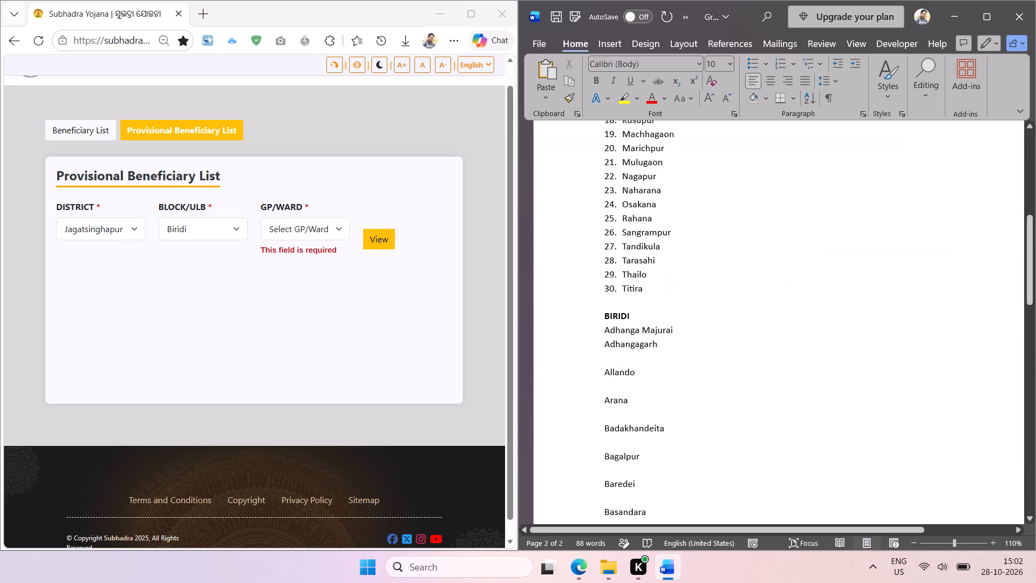
scroll(749, 503, "up", 1)
left_click(620, 444)
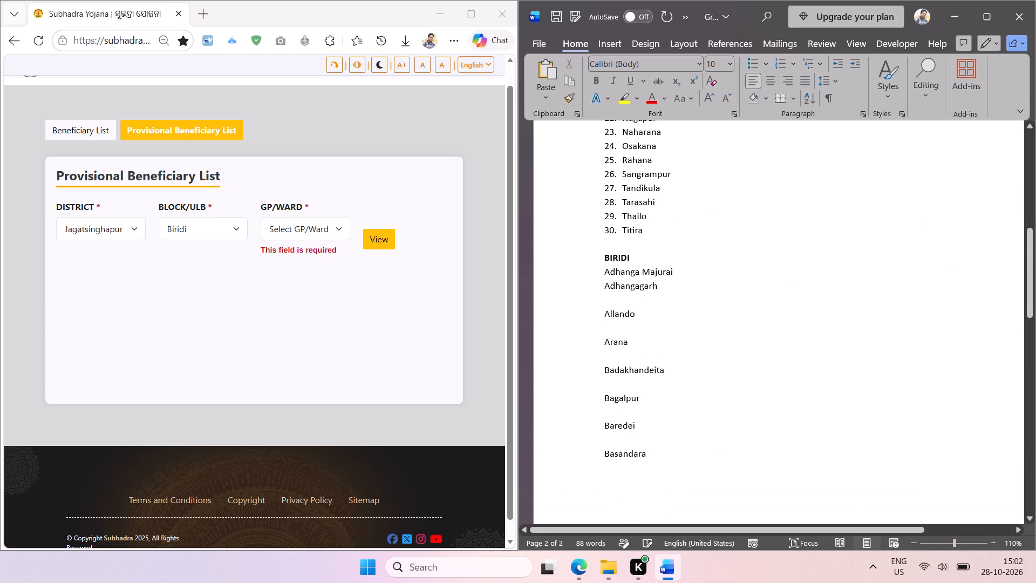
key("BackSpace")
key("Up")
key("BackSpace")
key("Up")
key("BackSpace")
key("Up")
key("BackSpace")
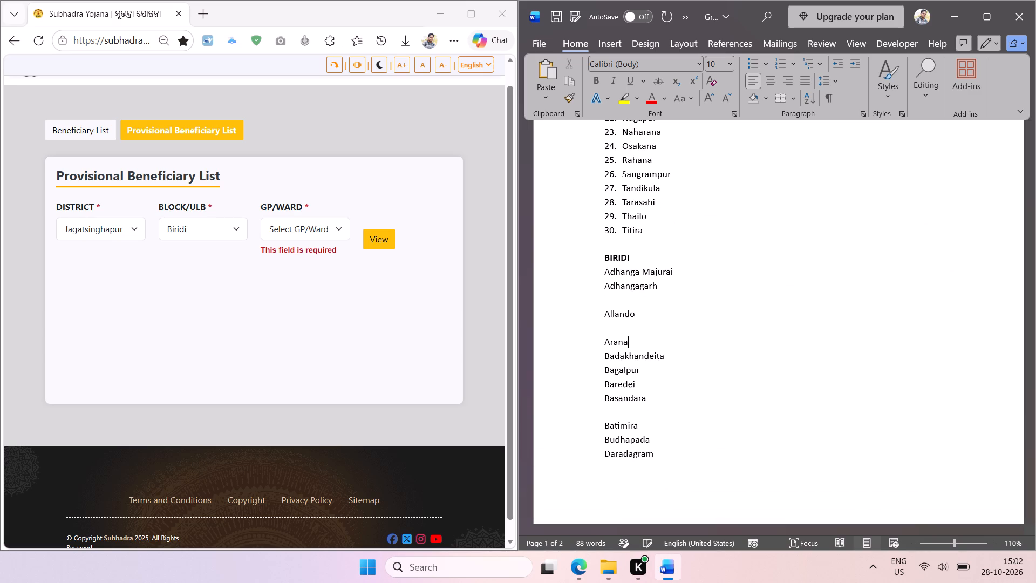
key("Up")
key("BackSpace")
key("Up")
key("BackSpace")
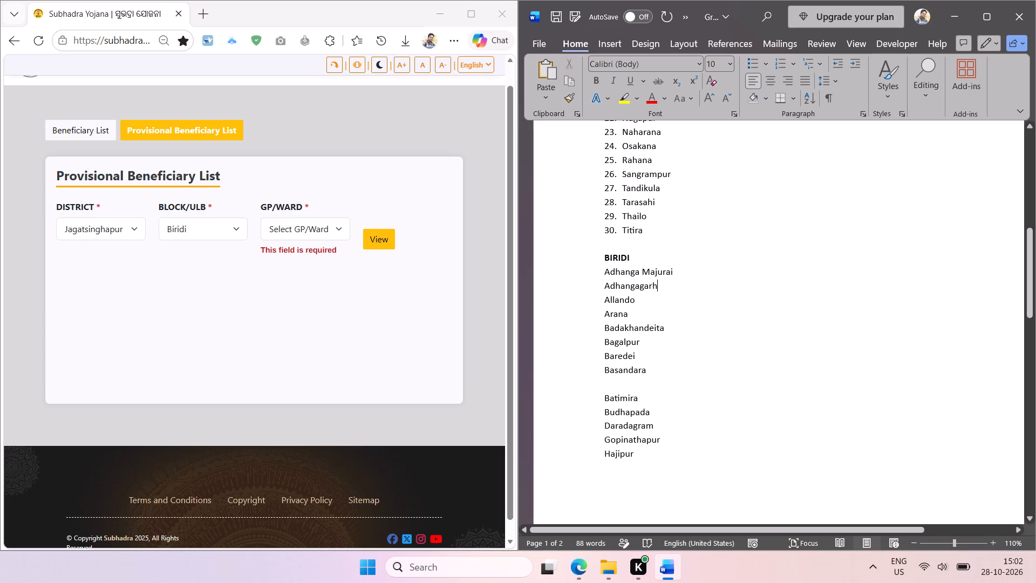
left_click(622, 386)
key("BackSpace")
Insert a page break before the BIRIDI heading so its section starts on a new page.
scroll(724, 383, "down", 1)
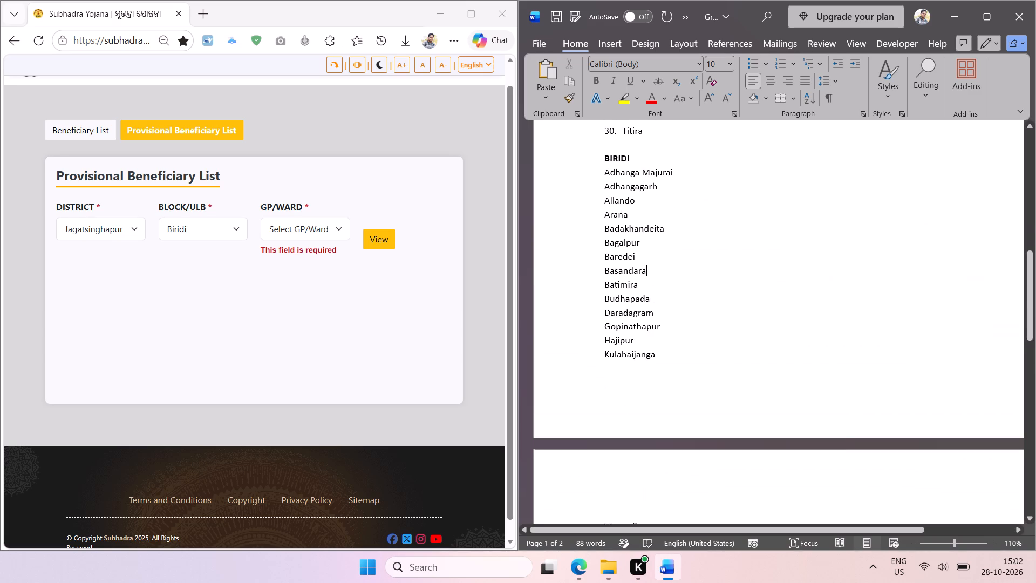
scroll(641, 304, "down", 1)
left_click(602, 159)
key("ctrl+Return")
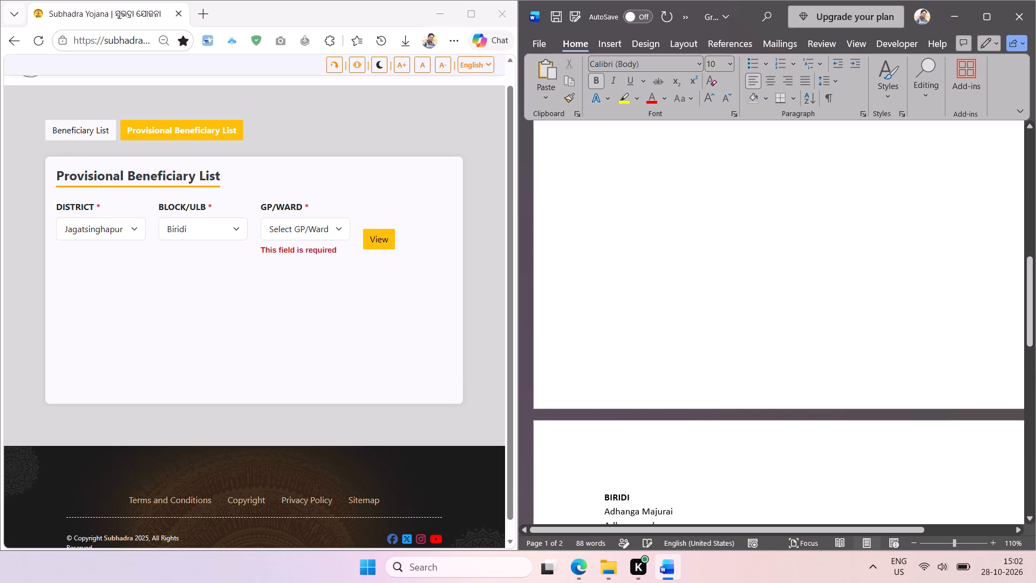
Sort the Biridi gram panchayat names, from Adhanga Majurai through Uttarsasana, alphabetically in ascending order.
scroll(692, 161, "down", 1)
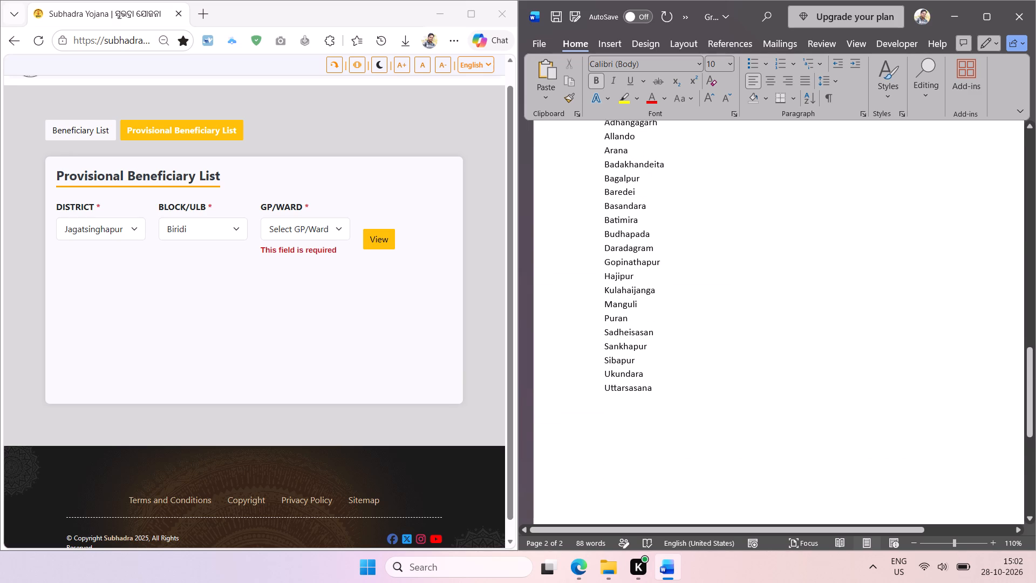
scroll(654, 378, "down", 1)
left_click_drag(654, 413, 604, 205)
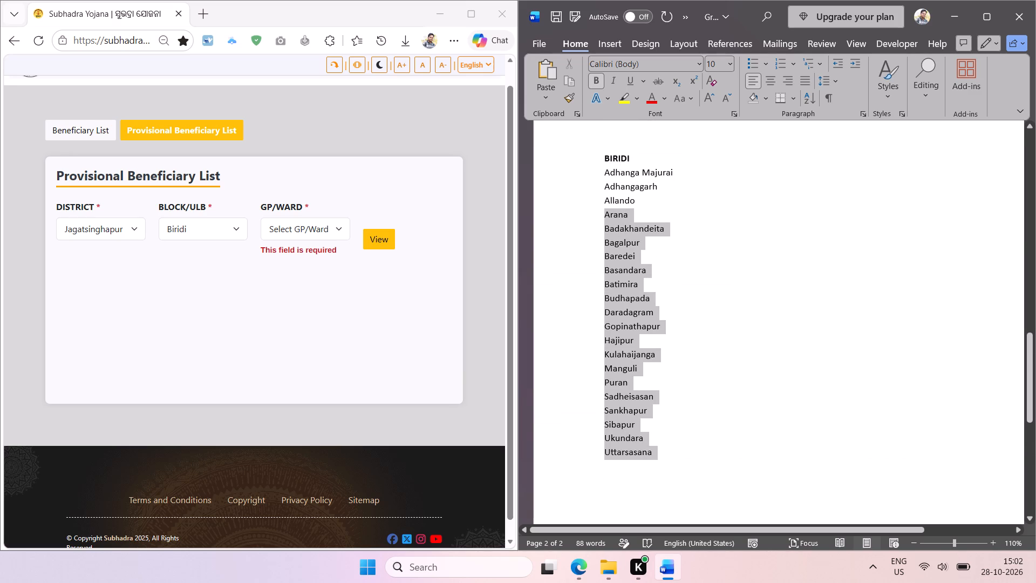
left_click_drag(604, 205, 602, 177)
left_click(808, 98)
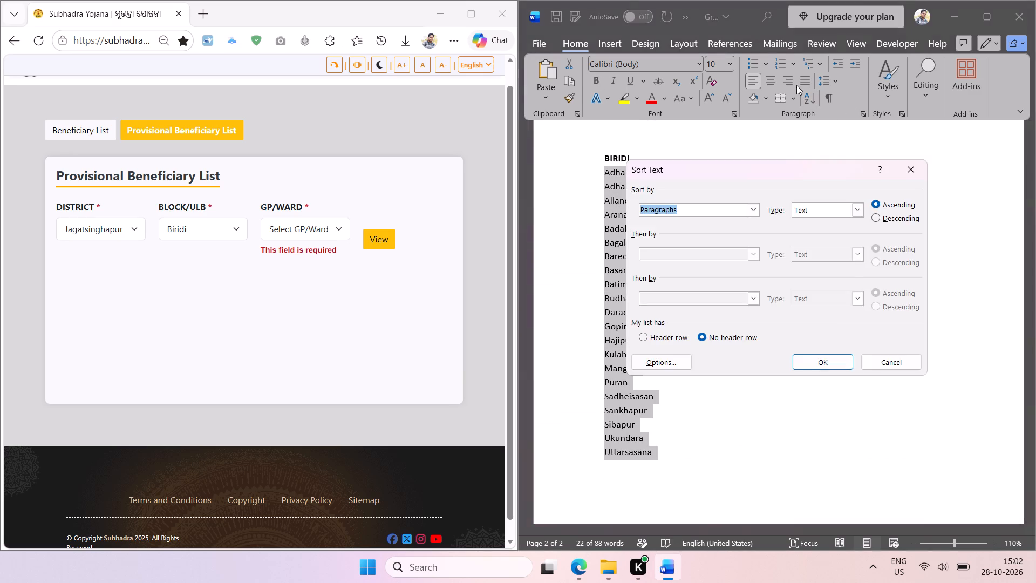
key("Return")
Turn the sorted Biridi names into a numbered list and decrease its indent by one level.
left_click(782, 65)
left_click(834, 64)
left_click(776, 242)
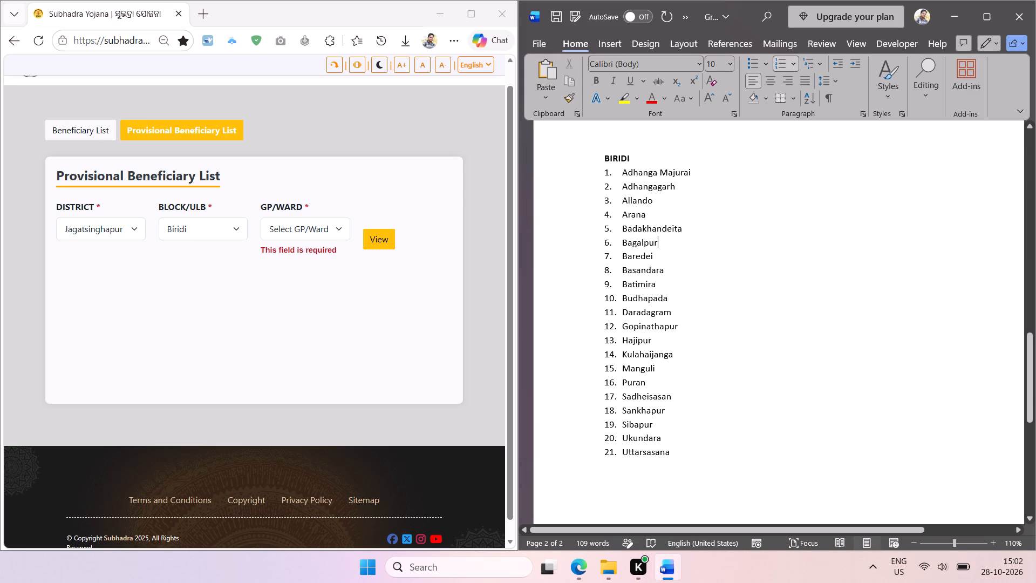
Copy the BIRIDI heading and paste it below the Biridi list, leaving a blank line after Uttarsasana.
double_click(624, 157)
key("ctrl+c")
left_click_drag(681, 449, 682, 456)
key("Return")
key("Return")
key("Return")
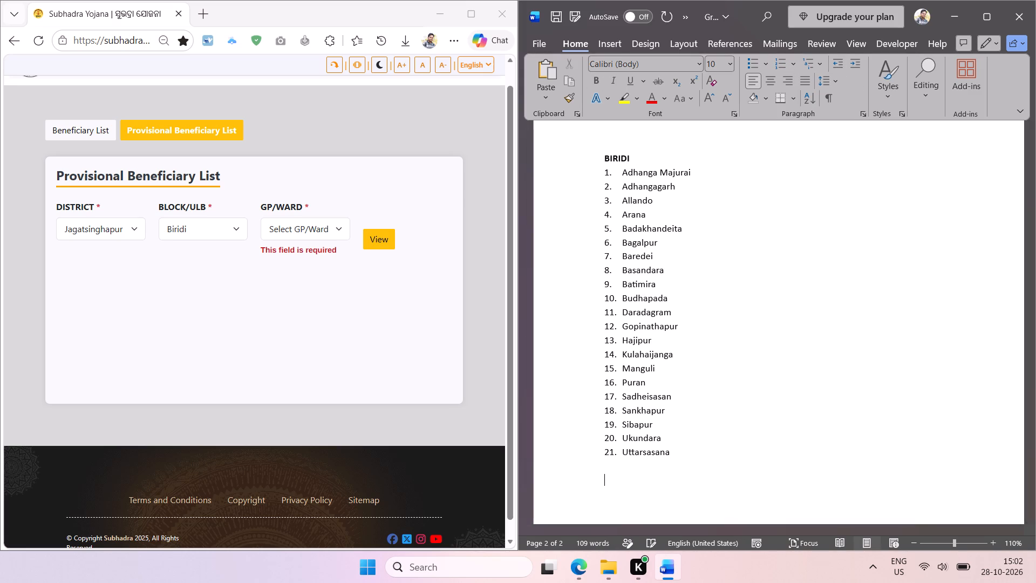
key("ctrl+v")
scroll(683, 439, "down", 3)
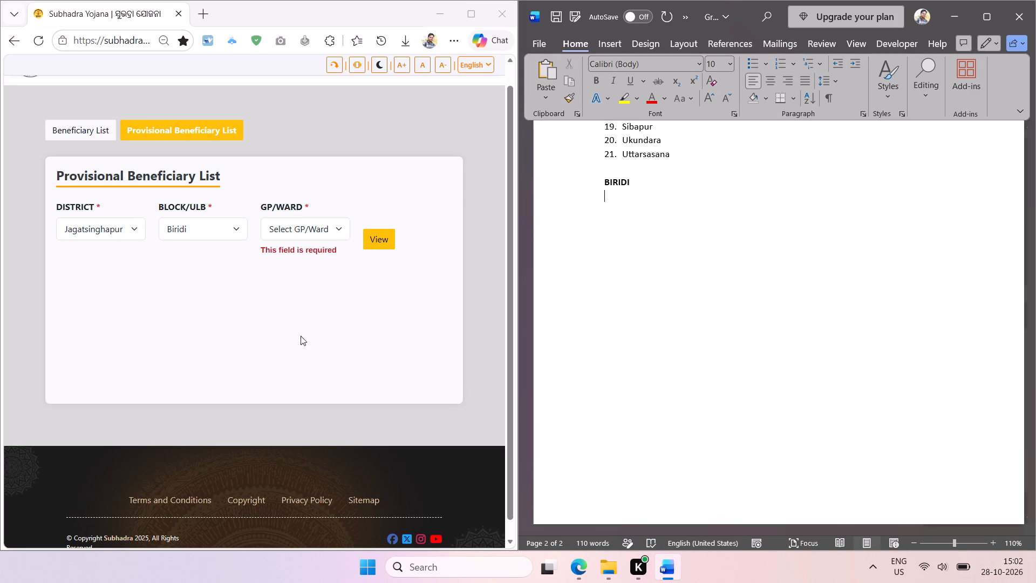
Select the Erasama block on the website, capture its name as text, and replace the copied heading with ERASAMA in uppercase.
left_click(211, 230)
left_click(203, 317)
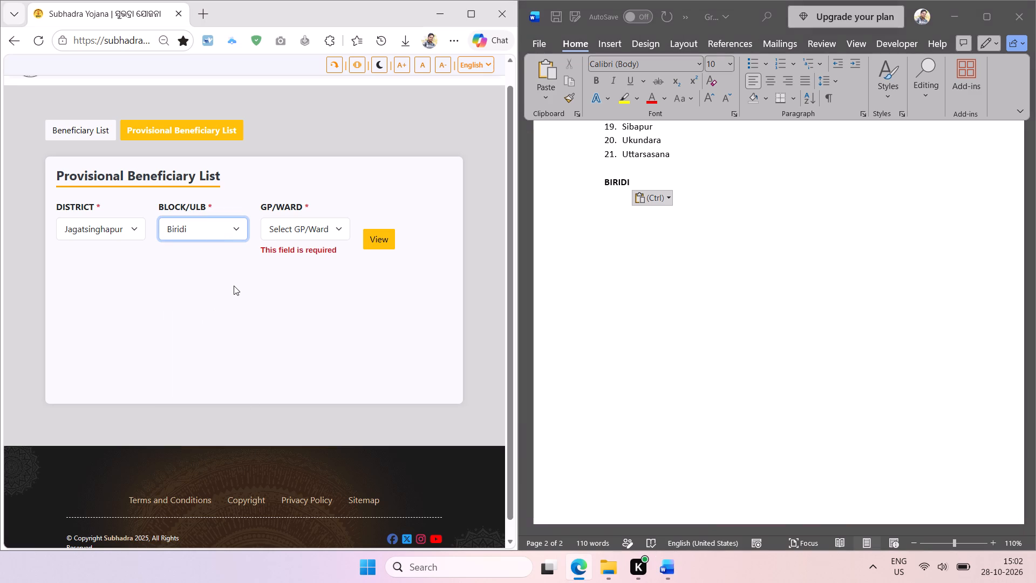
left_click(234, 286)
key("shift+super+t")
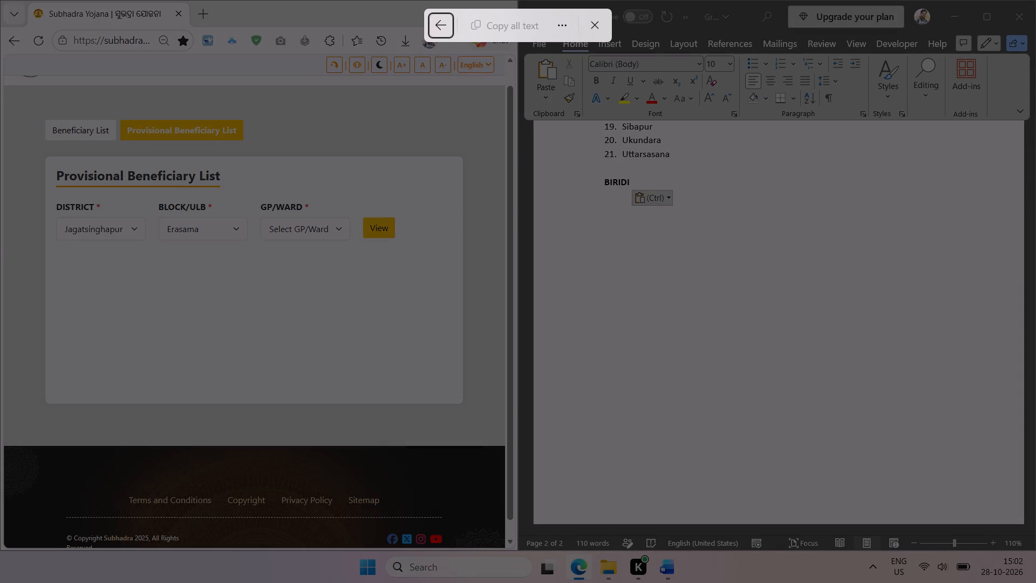
left_click_drag(163, 218, 217, 260)
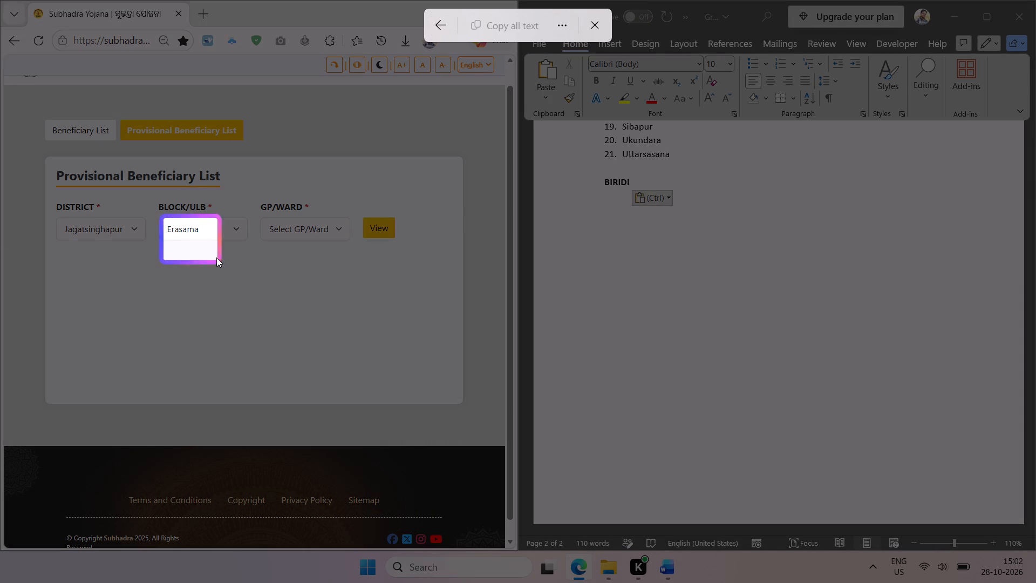
left_click(502, 24)
left_click(628, 186)
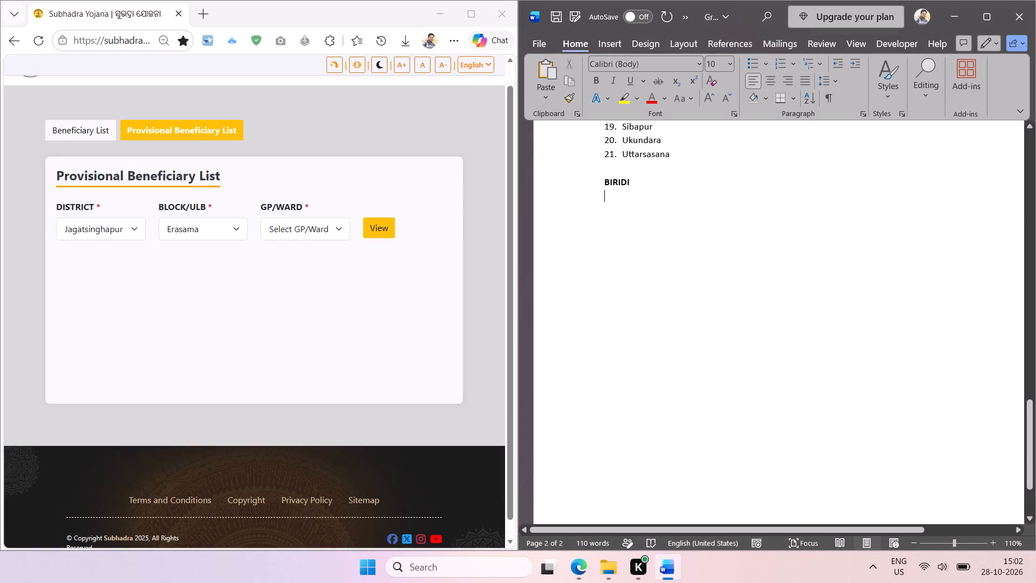
double_click(615, 182)
key("ctrl+v")
key("shift+F3")
key("Return")
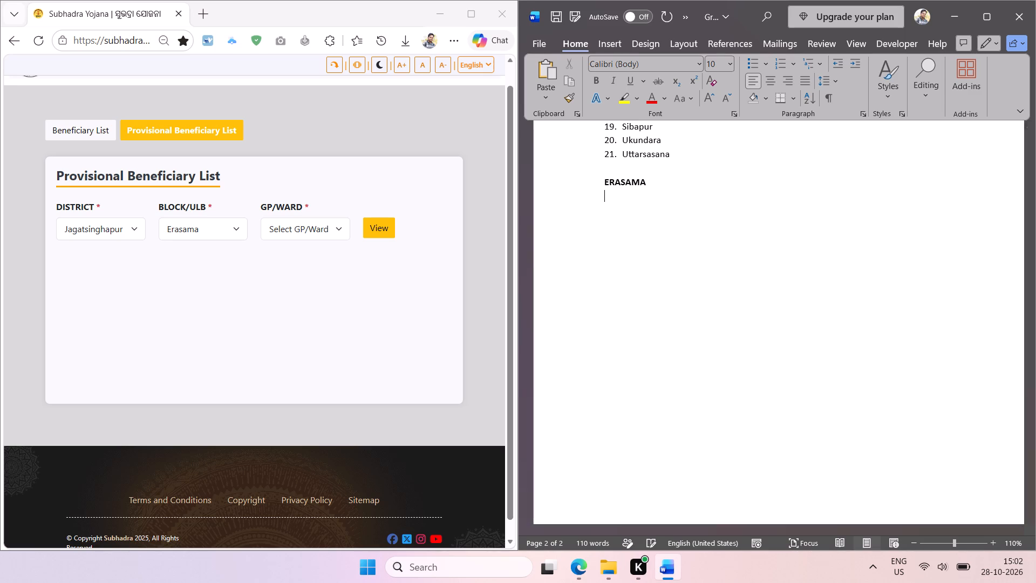
Capture the Erasama GP/Ward names Ambiki through Naradia as text and paste them under the ERASAMA heading.
left_click(345, 232)
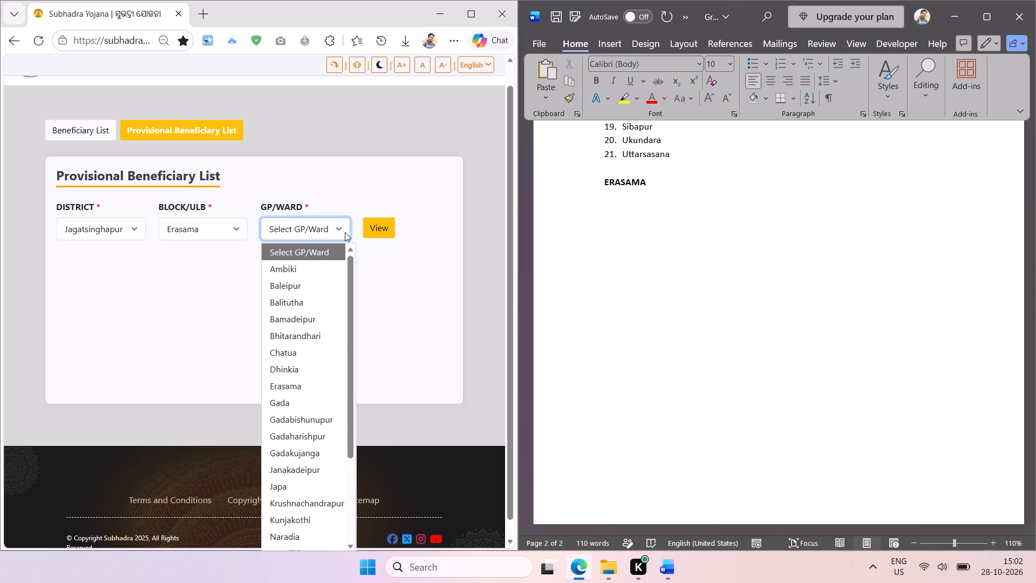
key("shift+super+t")
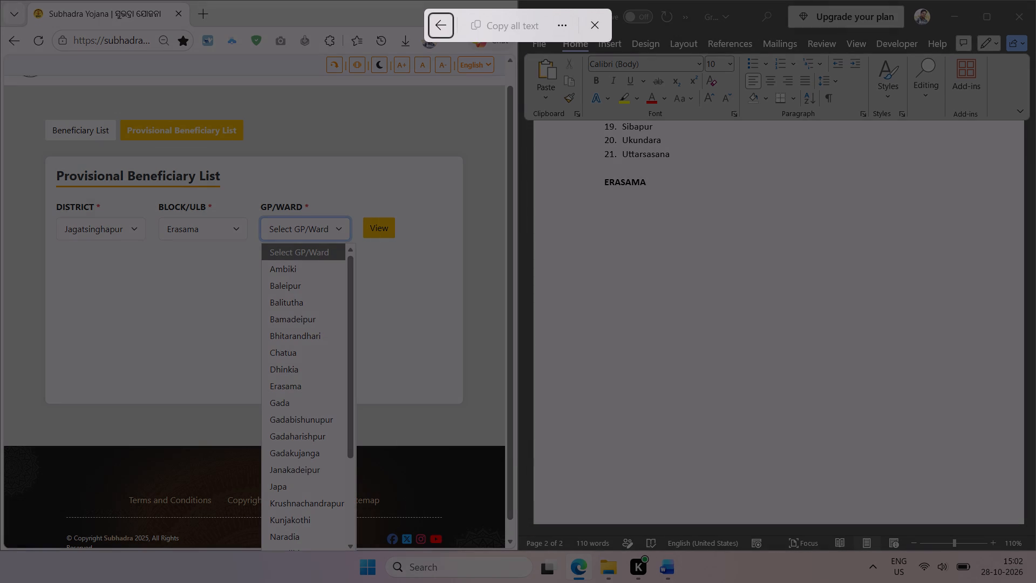
left_click_drag(264, 262, 350, 438)
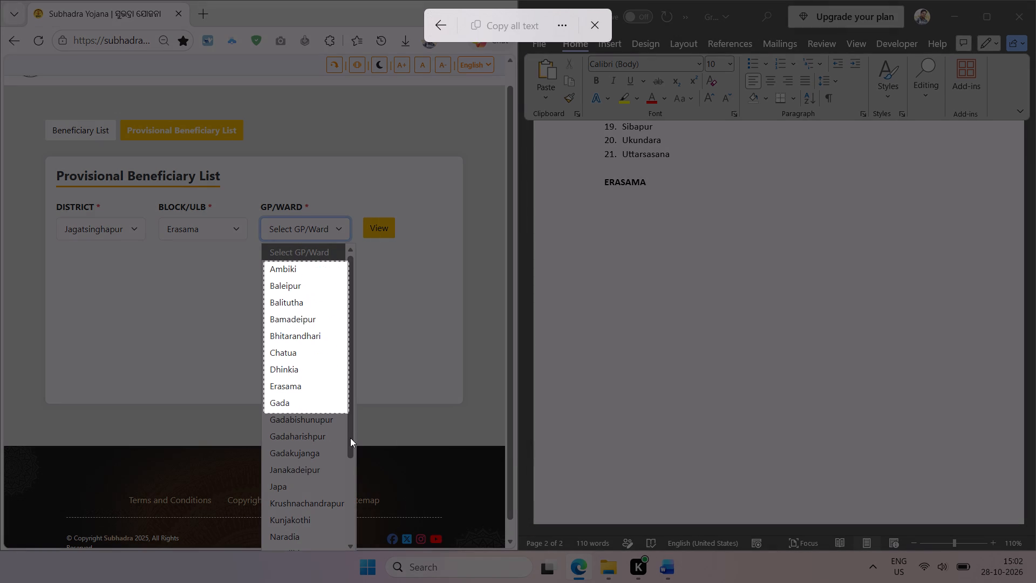
left_click_drag(350, 438, 349, 546)
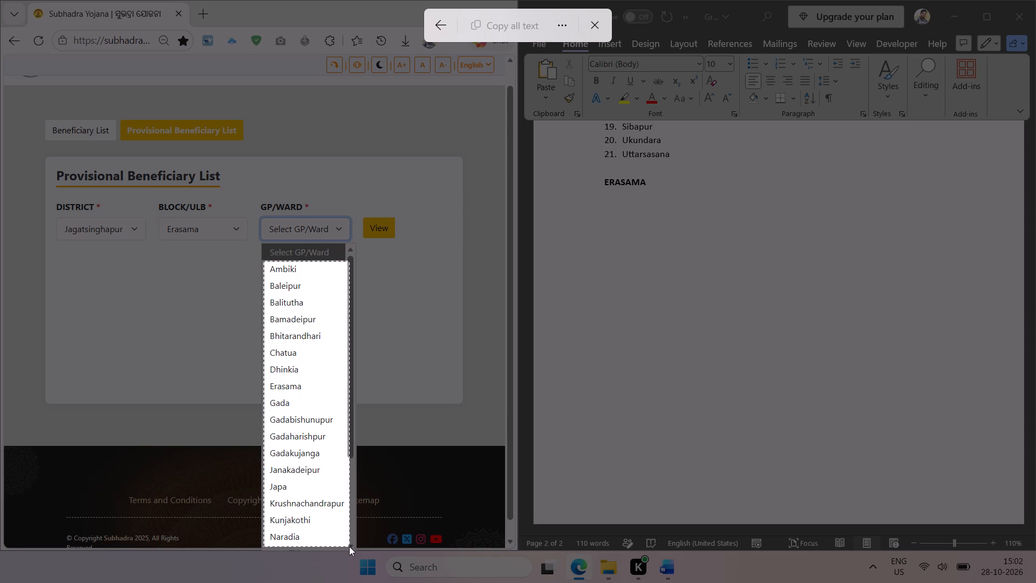
left_click_drag(349, 546, 350, 546)
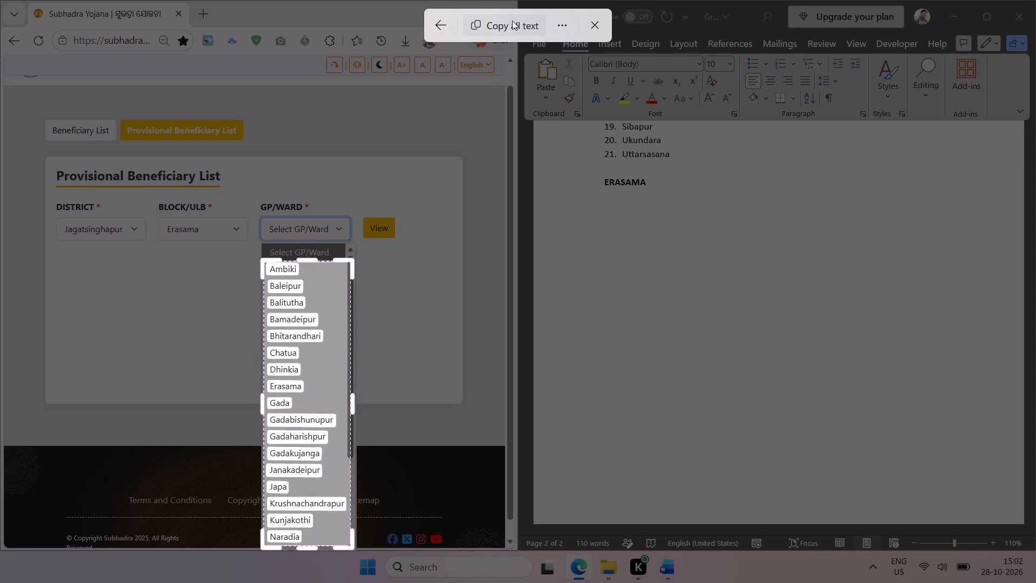
left_click(510, 19)
left_click(640, 185)
key("ctrl+v")
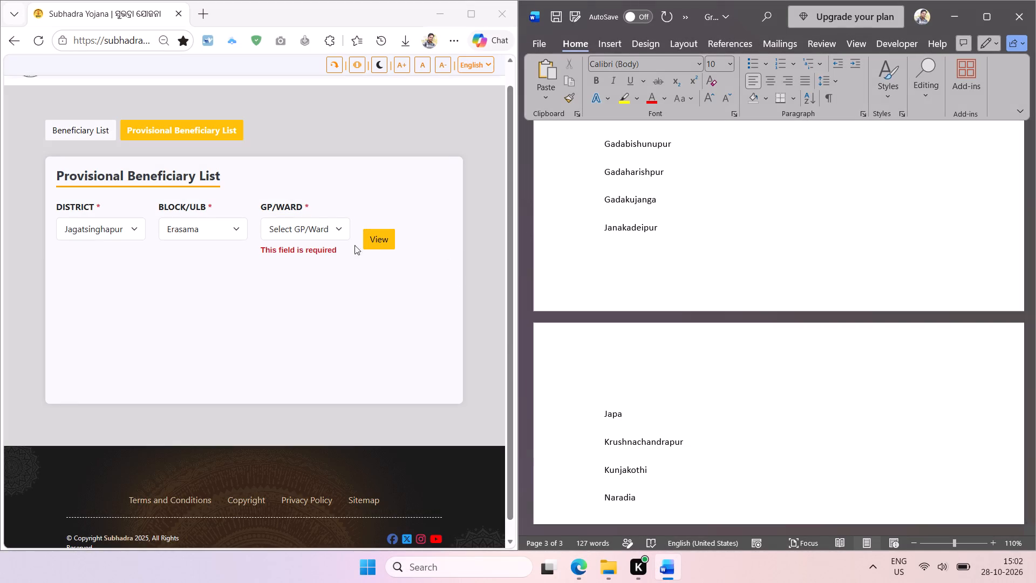
Capture the remaining Erasama GP/Ward names, Naradia through Ziralio, as text and paste them at the end of the Erasama names.
left_click(333, 228)
left_click_drag(351, 302, 359, 336)
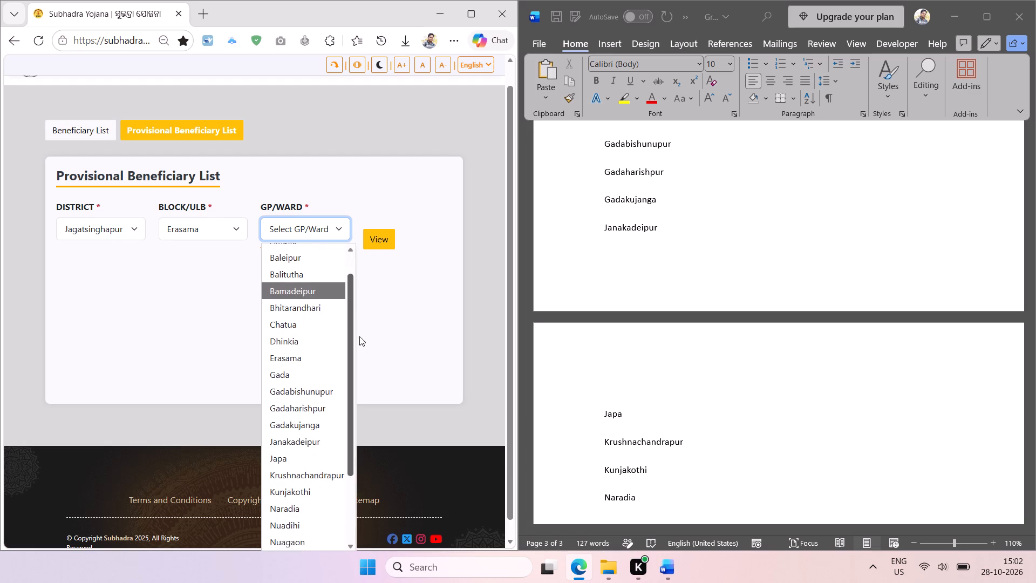
left_click_drag(359, 336, 362, 426)
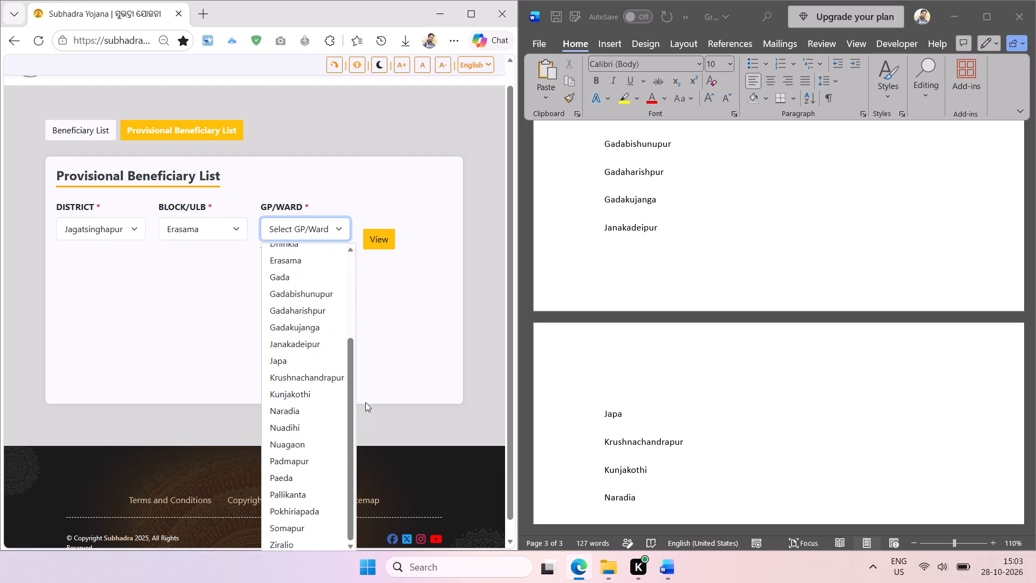
key("shift+super+t")
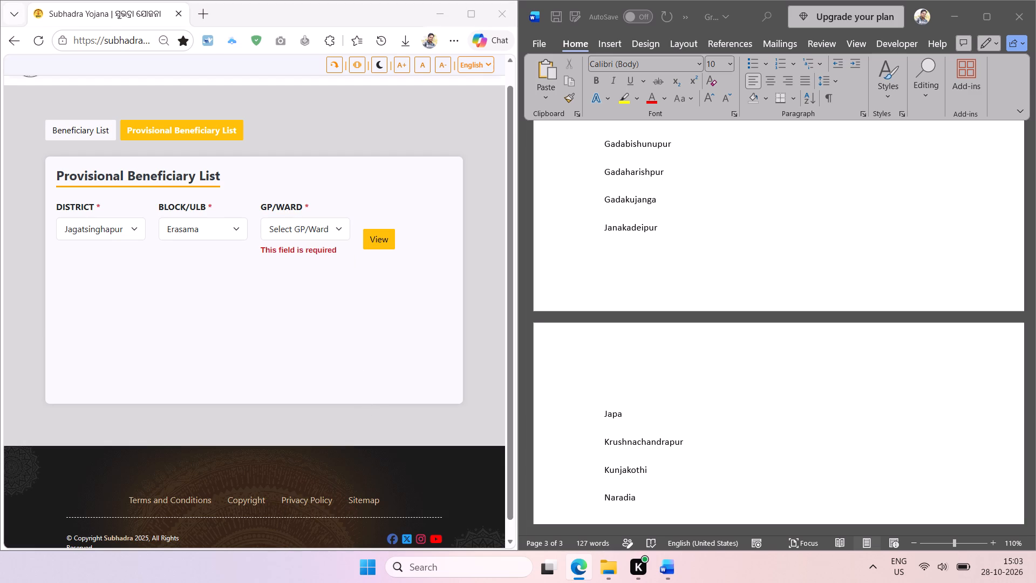
left_click_drag(264, 403, 342, 555)
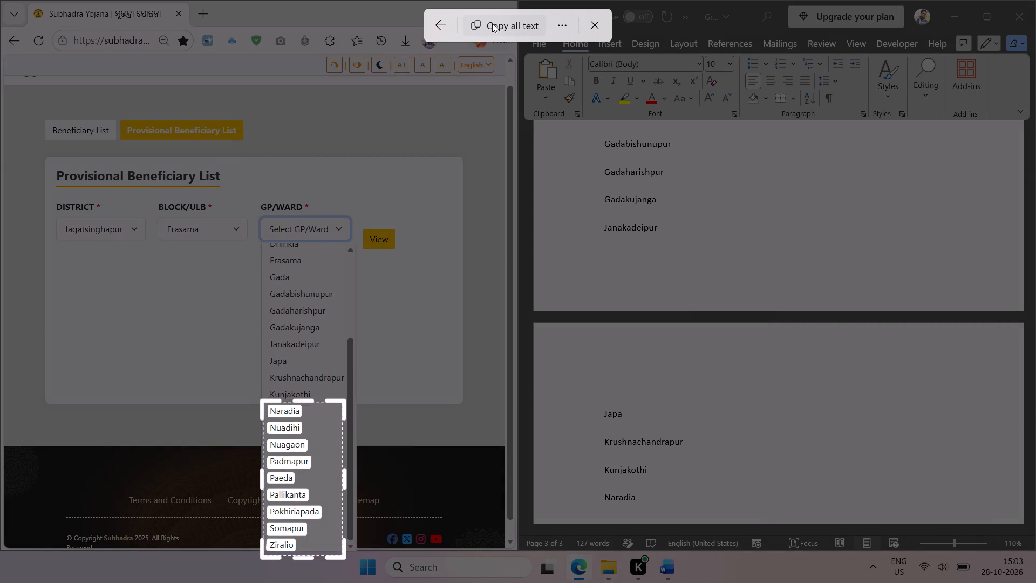
left_click(492, 23)
left_click(637, 486)
key("Return")
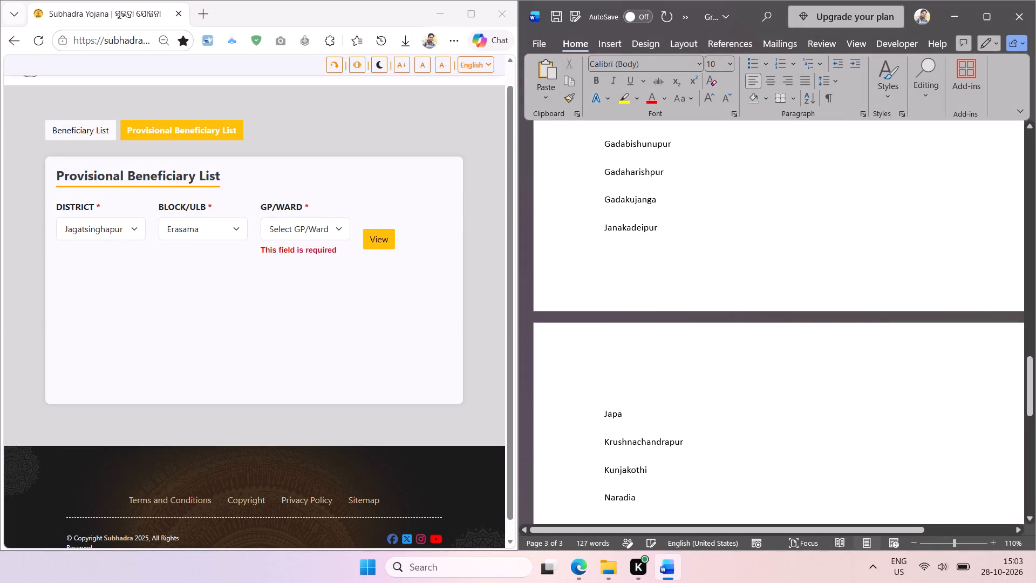
key("ctrl+v")
Delete the duplicate Naradia entry from the Erasama names.
double_click(622, 256)
key("BackSpace")
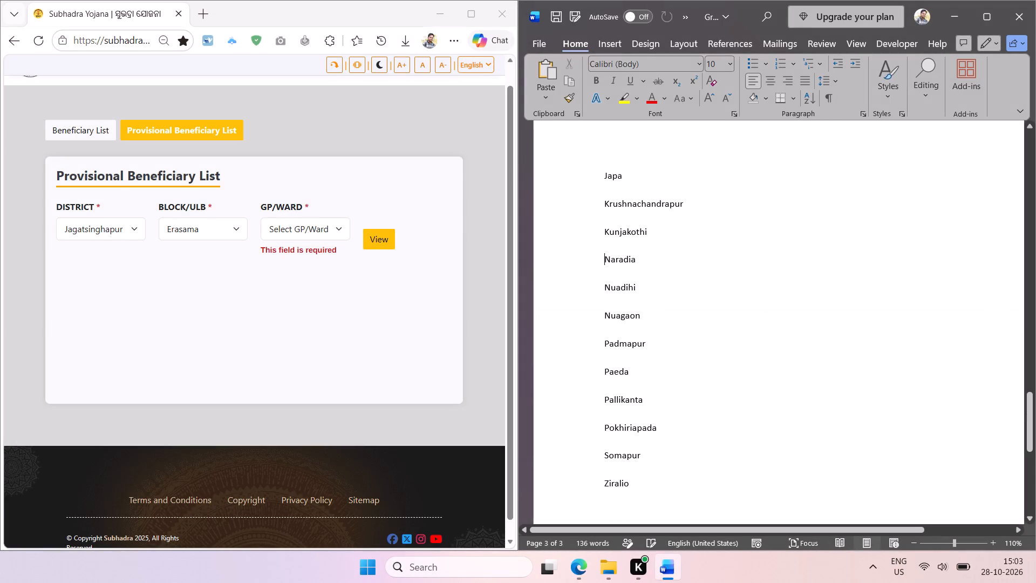
Delete the blank lines between the Erasama names from Japa through Ziralio.
left_click(624, 470)
key("BackSpace")
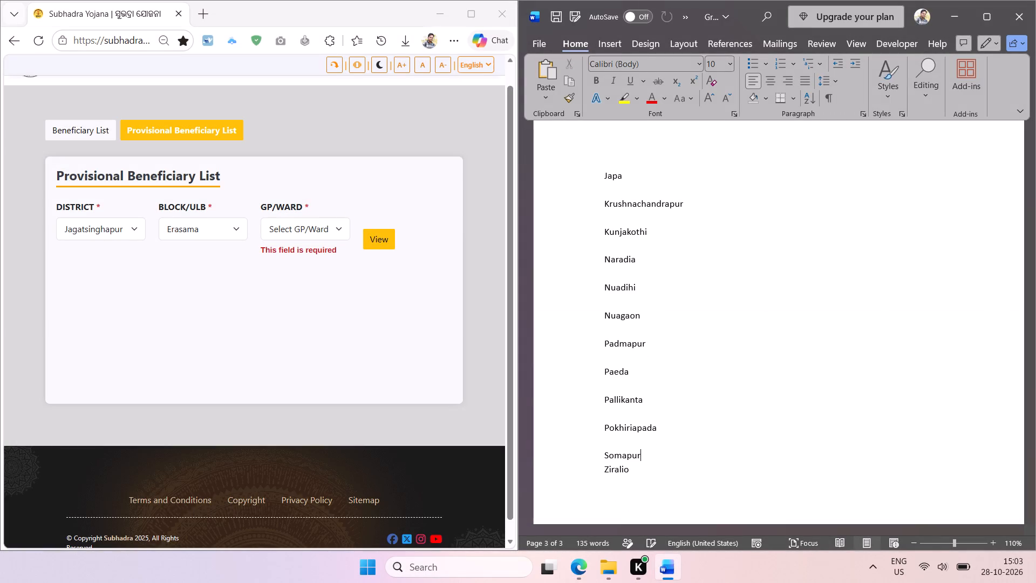
key("Up")
key("BackSpace")
key("Up")
key("BackSpace")
key("Up")
key("BackSpace")
key("Up")
key("BackSpace")
key("Up")
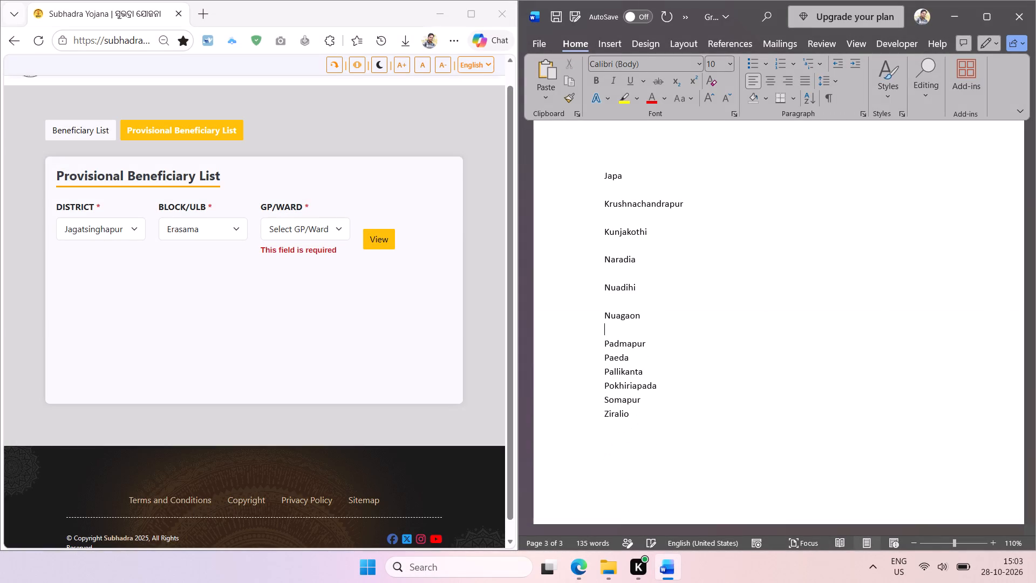
key("BackSpace")
key("Up")
key("BackSpace")
key("Up")
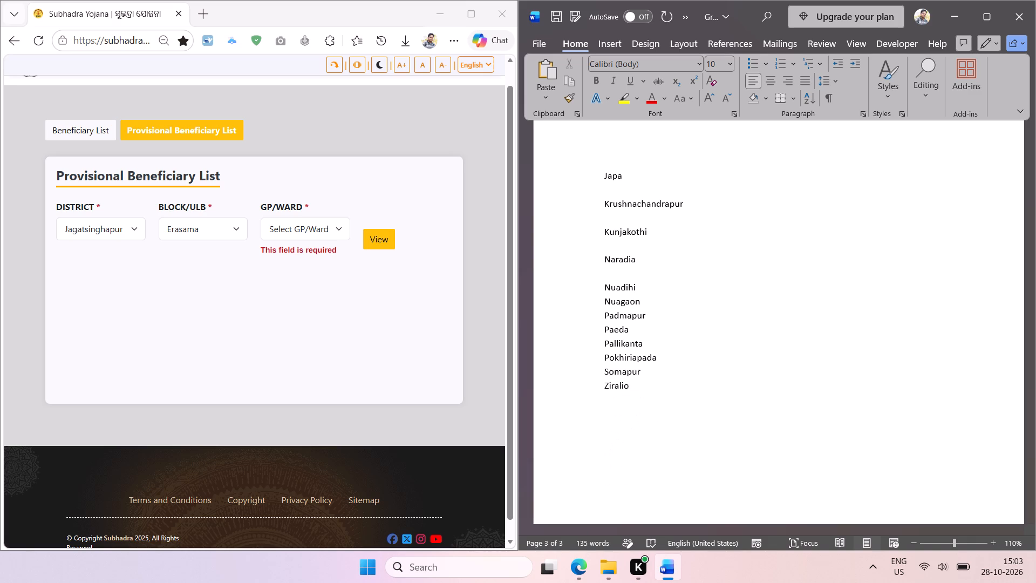
key("BackSpace")
key("Up")
key("BackSpace")
key("Up")
key("BackSpace")
key("Up")
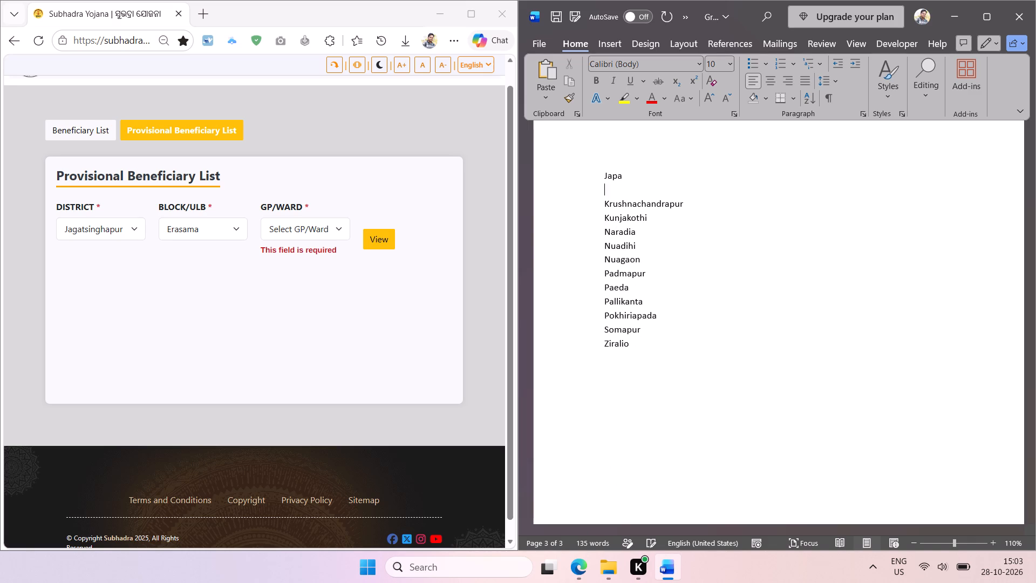
key("BackSpace")
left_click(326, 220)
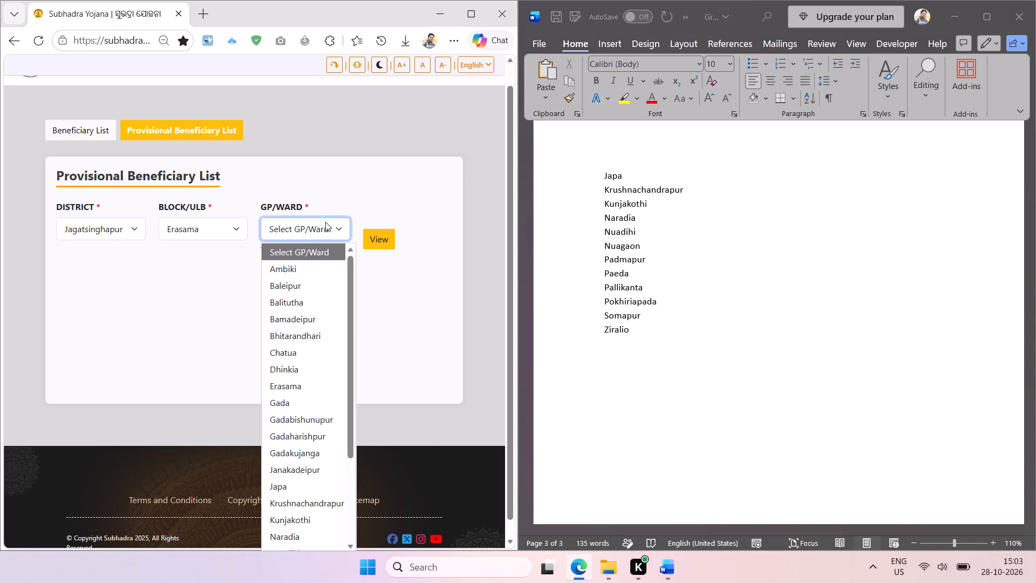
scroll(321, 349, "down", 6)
Delete the blank lines between the Erasama names from Ambiki through Janakadeipur.
left_click(728, 360)
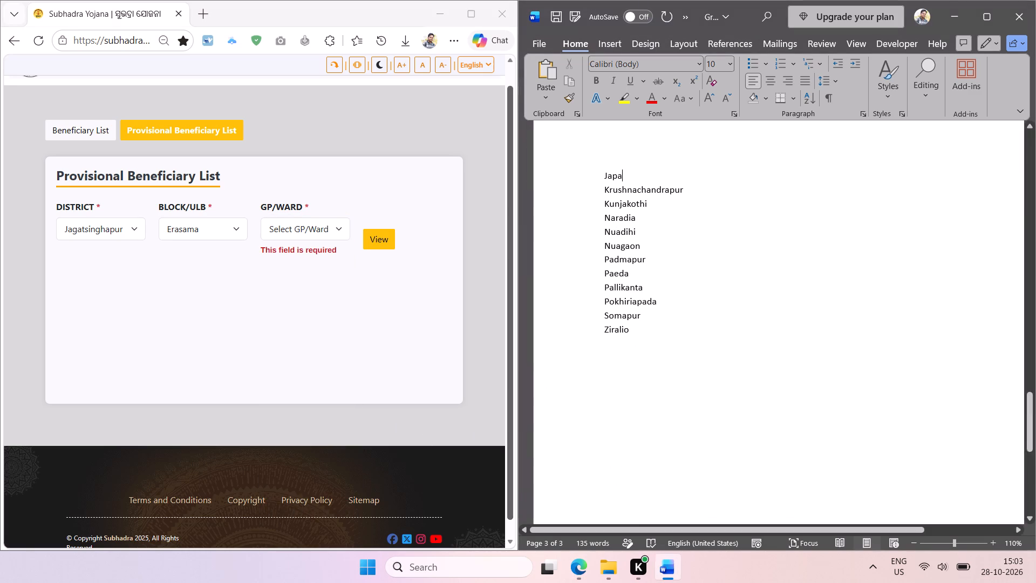
scroll(730, 371, "up", 5)
scroll(669, 368, "up", 1)
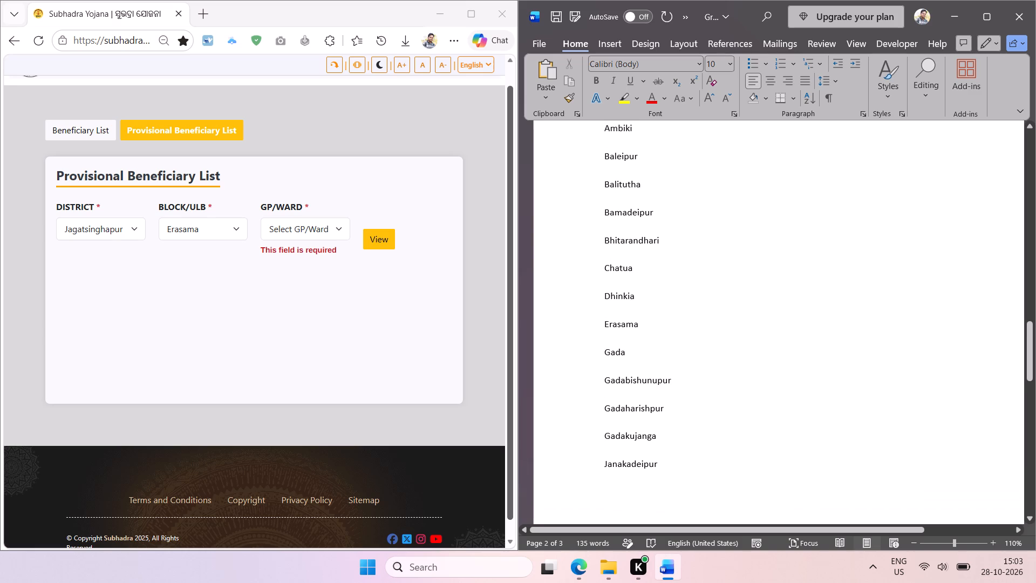
left_click(625, 450)
key("BackSpace")
key("Up")
key("BackSpace")
key("Up")
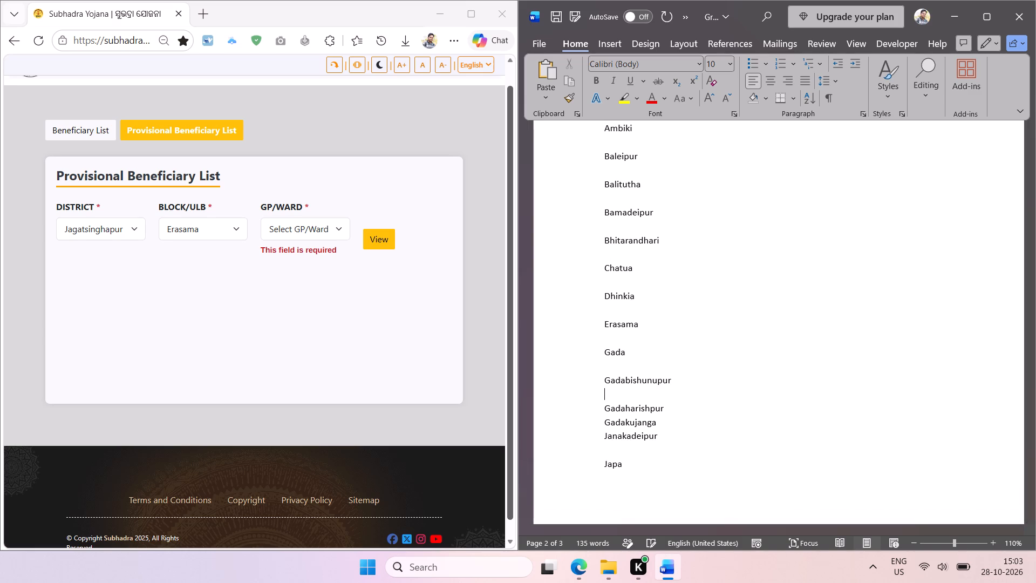
key("BackSpace")
key("Up")
key("BackSpace")
key("Up")
key("BackSpace")
key("Up")
key("BackSpace")
key("Up")
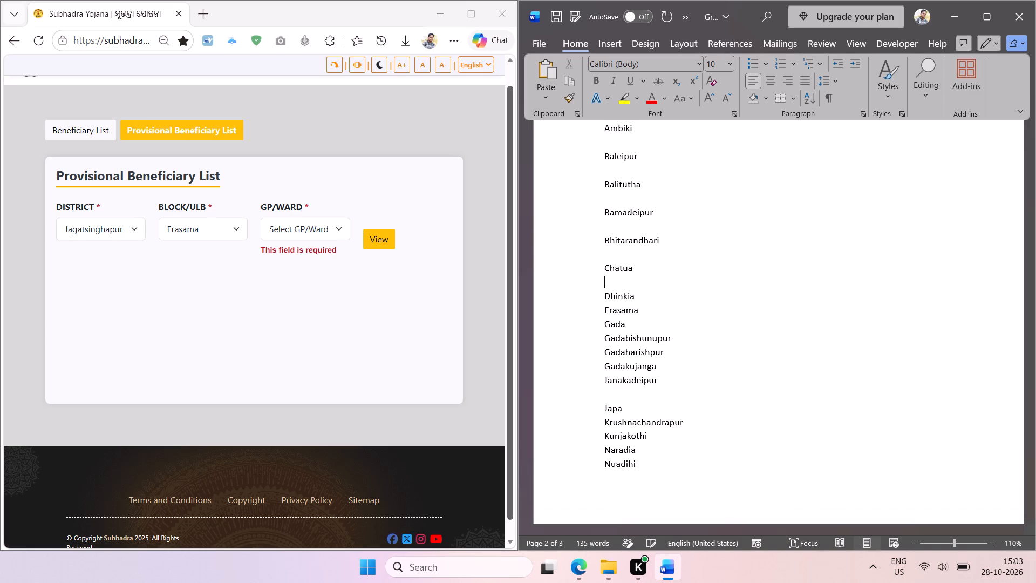
key("BackSpace")
key("Up")
key("BackSpace")
key("Up")
key("BackSpace")
key("Up")
key("BackSpace")
key("Up")
key("BackSpace")
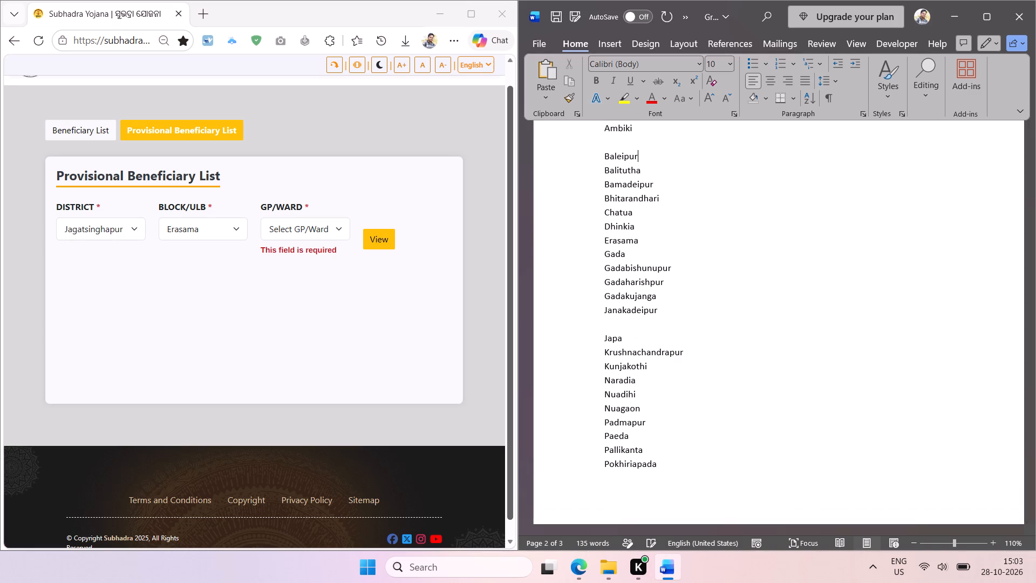
key("Up")
key("BackSpace")
Remove the blank line between Janakadeipur and Japa in the Erasama names.
scroll(765, 468, "up", 1)
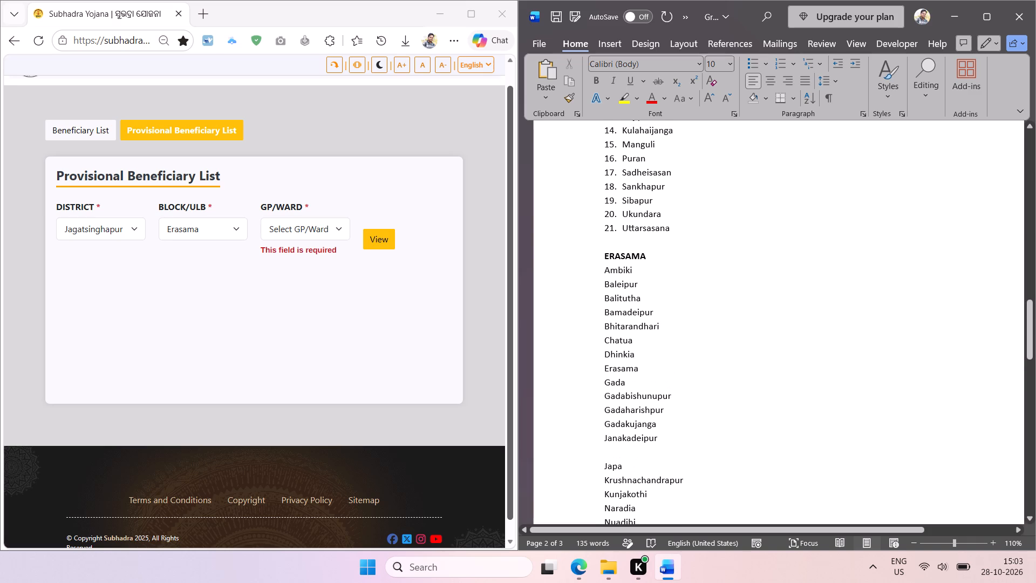
scroll(765, 468, "up", 1)
left_click(617, 446)
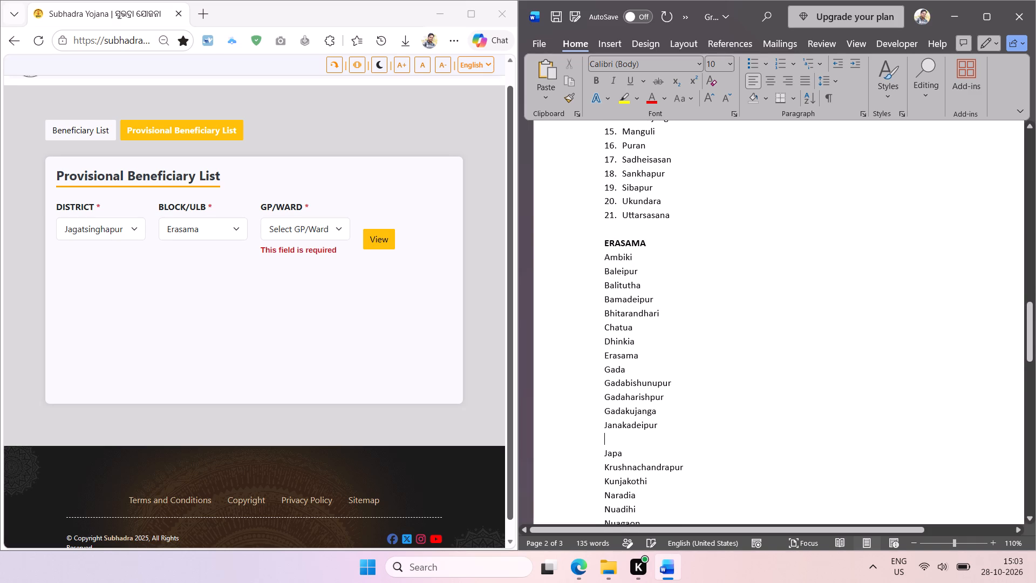
key("BackSpace")
Sort the Erasama gram panchayat names, from Ambiki through Ziralio, alphabetically in ascending order.
left_click(603, 253)
scroll(676, 373, "down", 2)
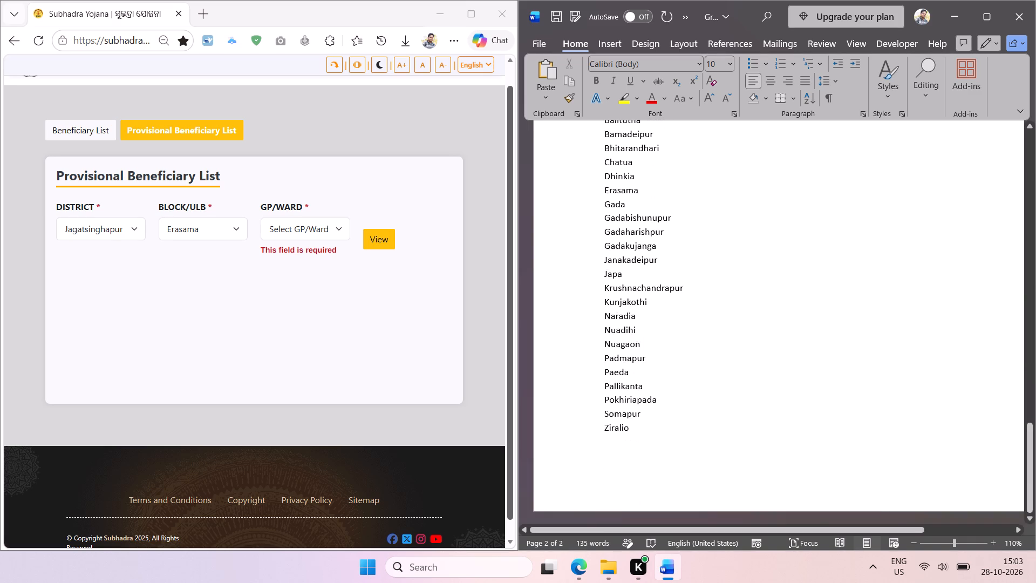
left_click(630, 431, "shift")
left_click(806, 99)
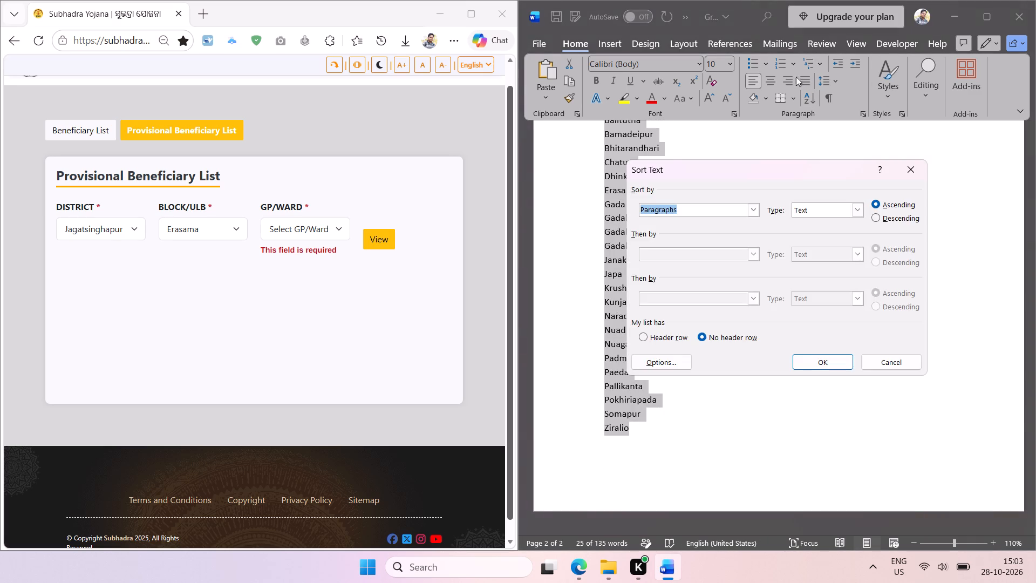
key("Return")
Turn the sorted Erasama names into a numbered list and decrease its indent so the numbers align with the heading.
left_click(786, 64)
double_click(838, 63)
left_click(753, 234)
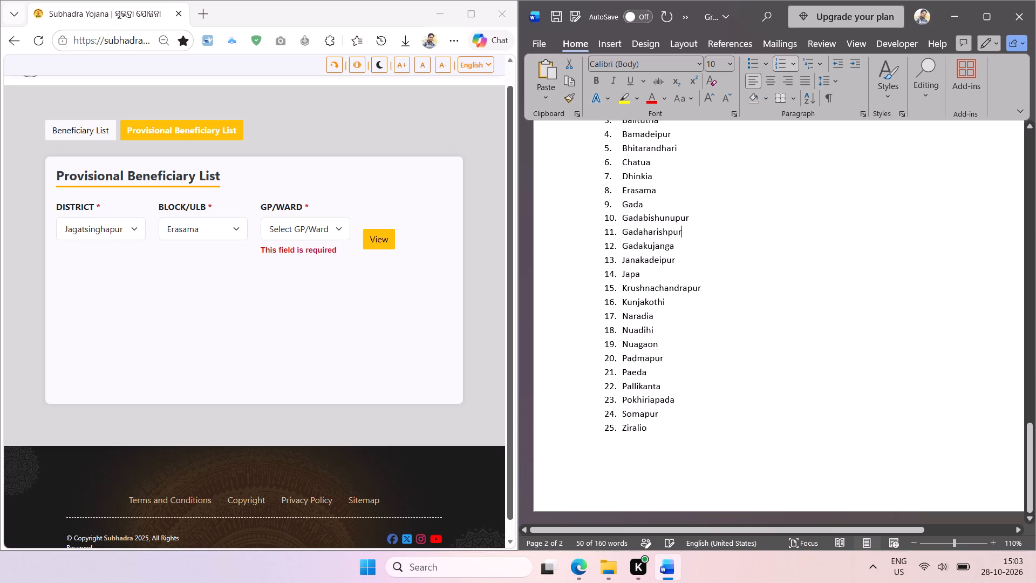
scroll(739, 257, "up", 1)
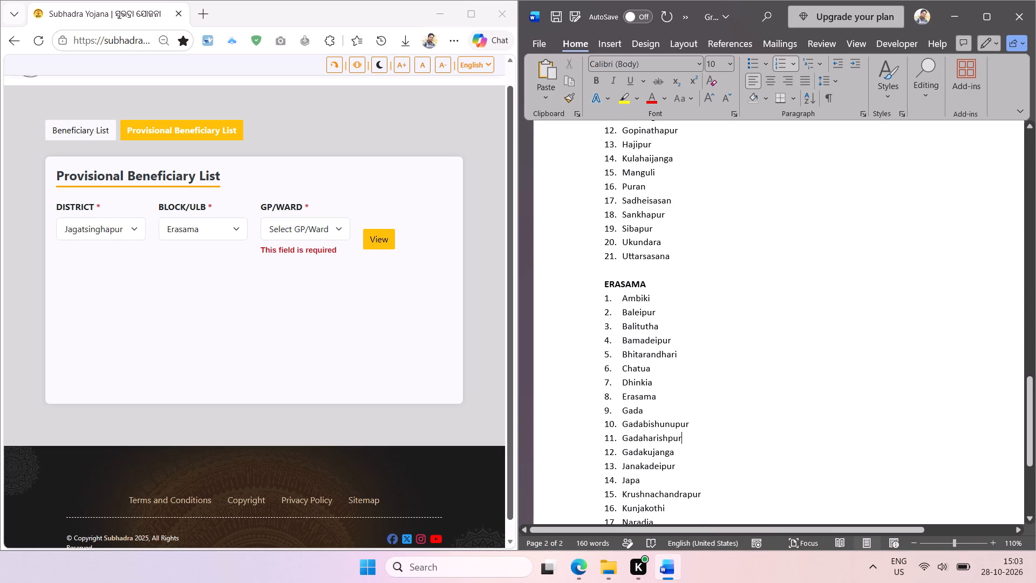
Copy the ERASAMA heading above the Erasama gram panchayat list.
double_click(631, 285)
key("ctrl+c")
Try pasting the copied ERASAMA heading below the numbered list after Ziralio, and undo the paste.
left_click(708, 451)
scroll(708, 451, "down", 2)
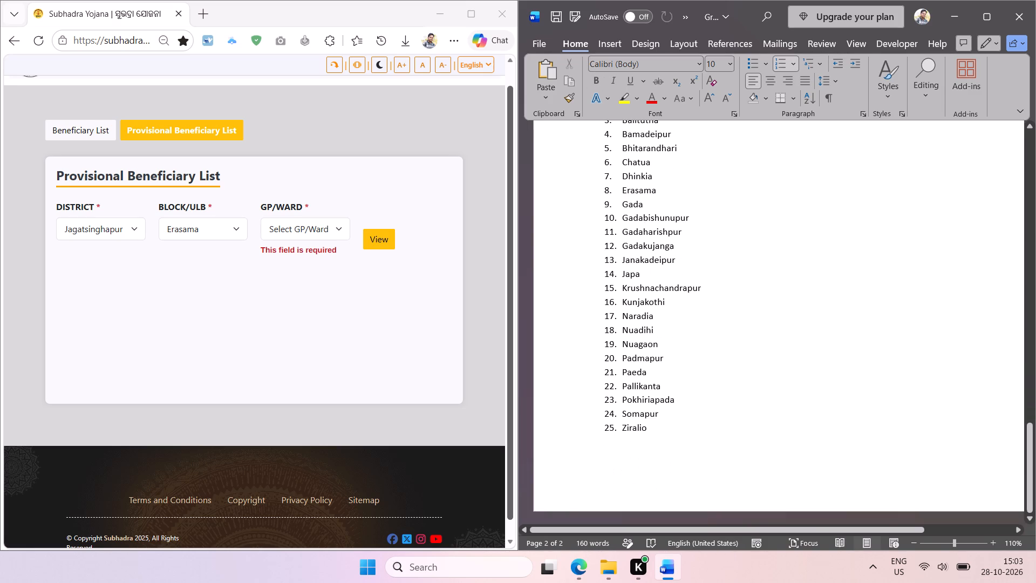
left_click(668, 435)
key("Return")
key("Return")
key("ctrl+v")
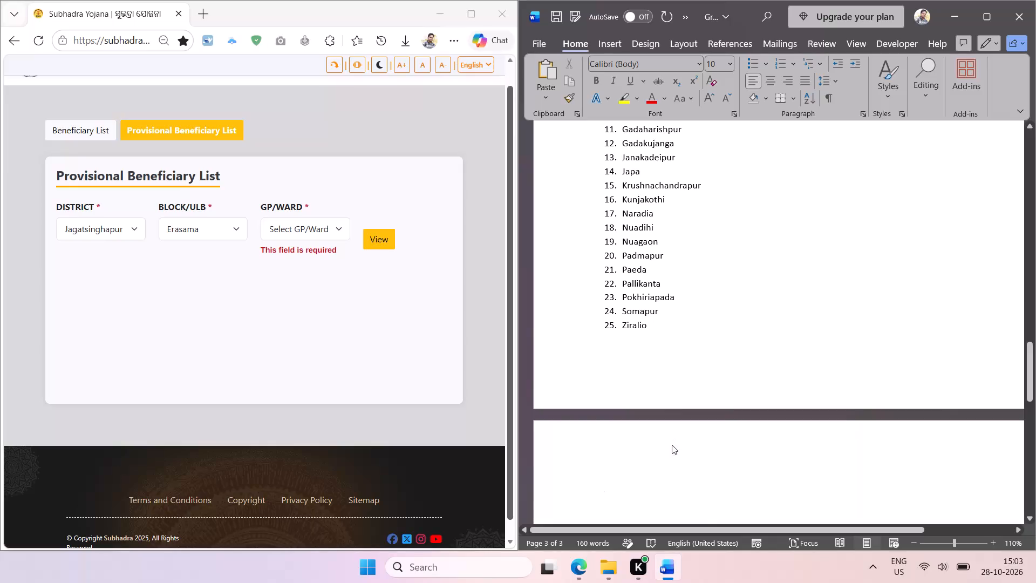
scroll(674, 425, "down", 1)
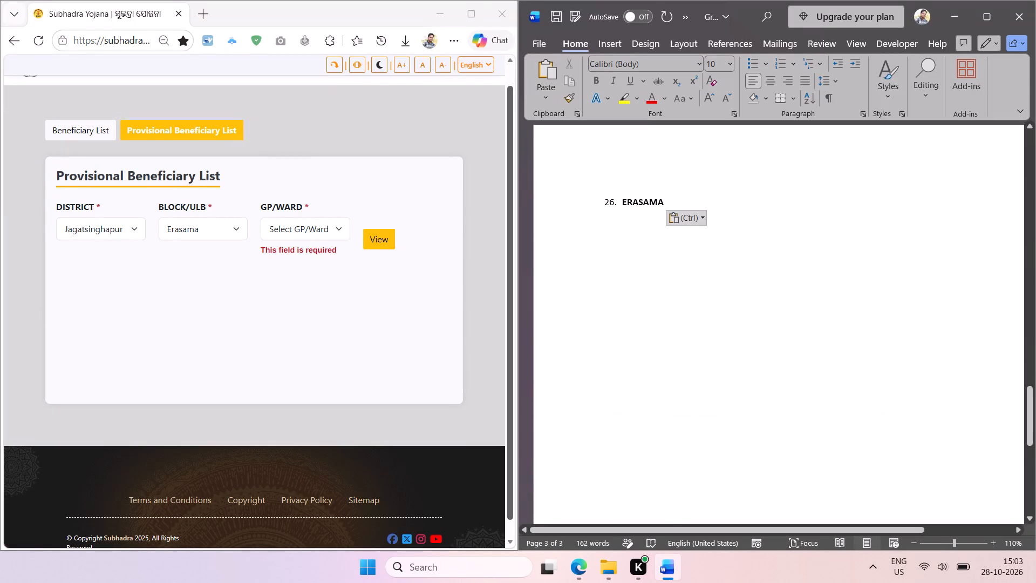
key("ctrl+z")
End the numbering after Ziralio, paste the copied ERASAMA heading unnumbered on the third page, and remove the extra blank line above it.
scroll(684, 253, "up", 1)
left_click(666, 229)
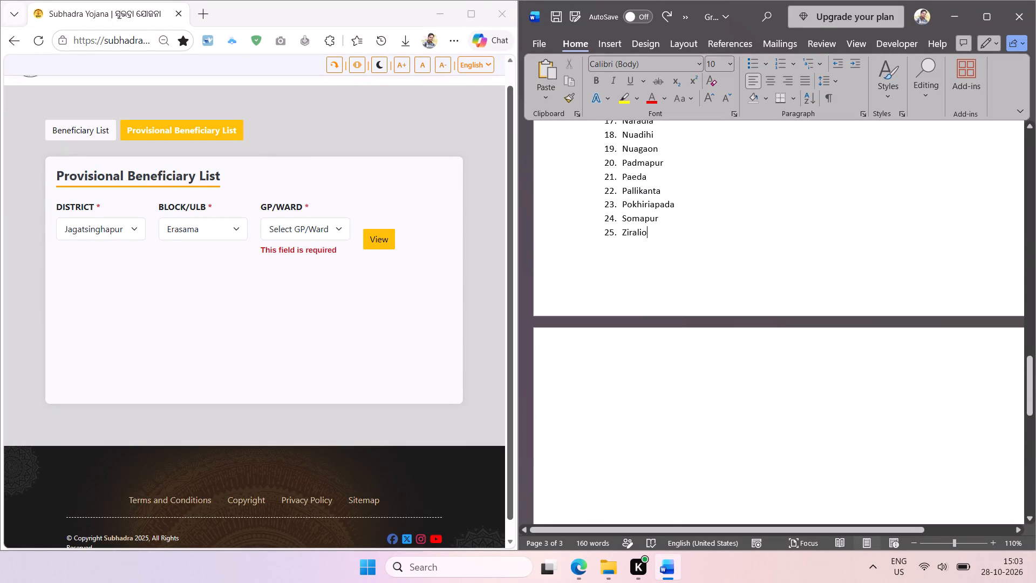
key("Return")
key("Return")
key("Return")
key("ctrl+v")
left_click_drag(602, 423, 588, 345)
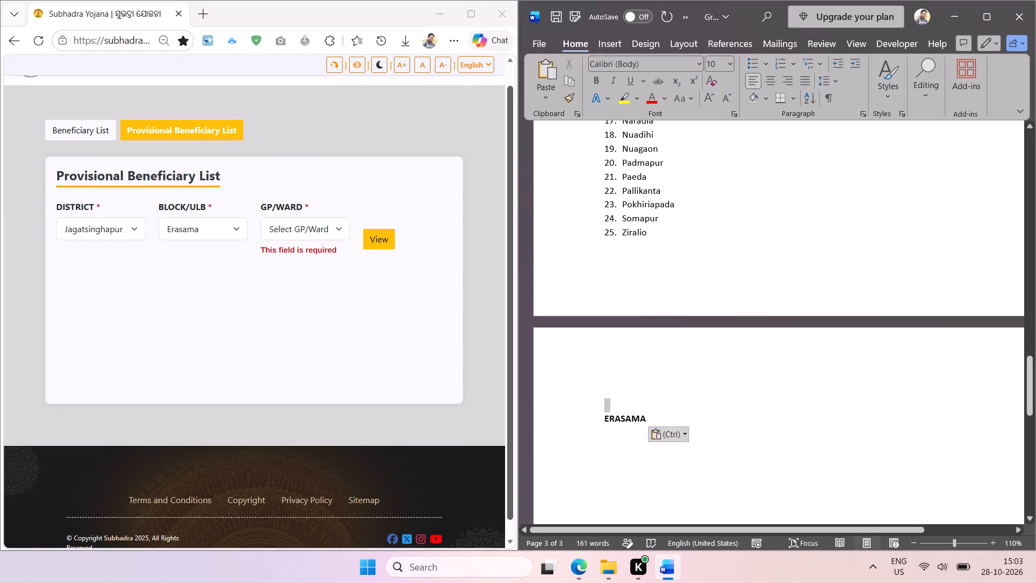
key("BackSpace")
right_click(678, 357)
scroll(679, 360, "down", 2)
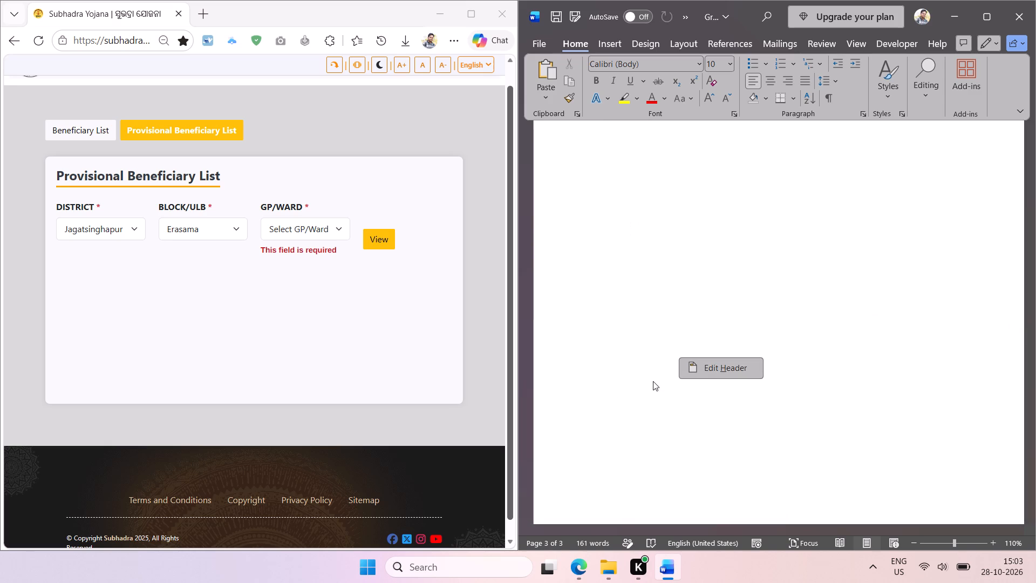
scroll(653, 381, "down", 3)
Choose the Jagatsinghapur block on the website's Provisional Beneficiary List form.
left_click(183, 240)
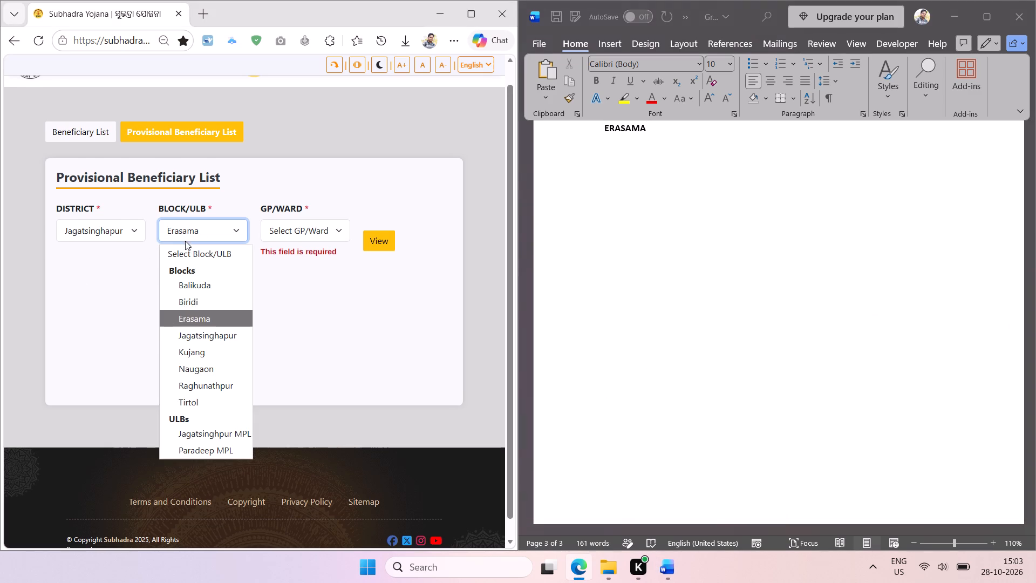
left_click(222, 338)
left_click(222, 308)
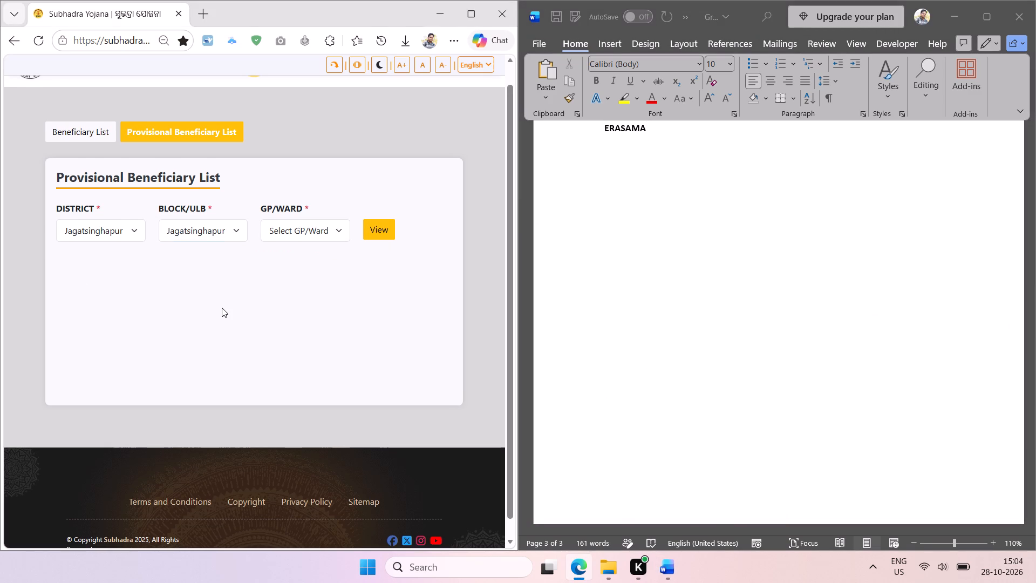
Replace the pasted ERASAMA heading with the block name Jagatsinghapur captured from the website, make it uppercase, and save the document.
key("shift+super+t")
left_click_drag(160, 220, 226, 254)
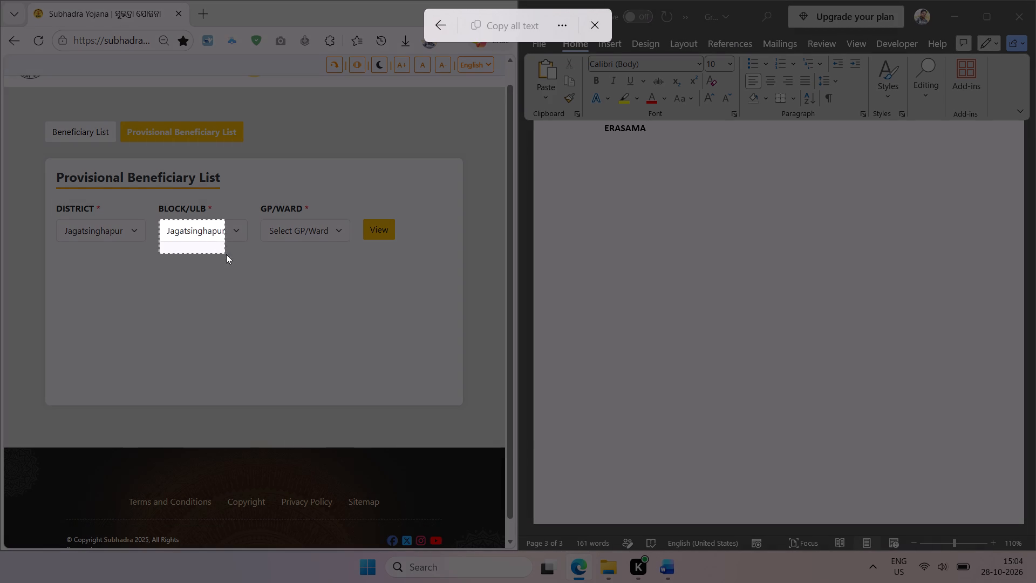
left_click_drag(226, 254, 234, 256)
left_click(523, 25)
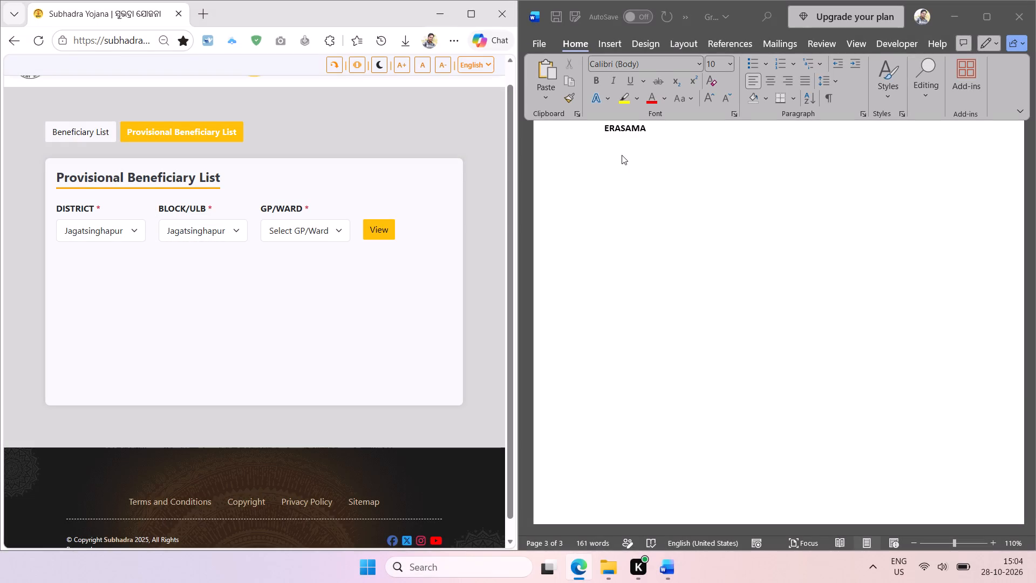
left_click(622, 155)
double_click(632, 133)
key("ctrl+v")
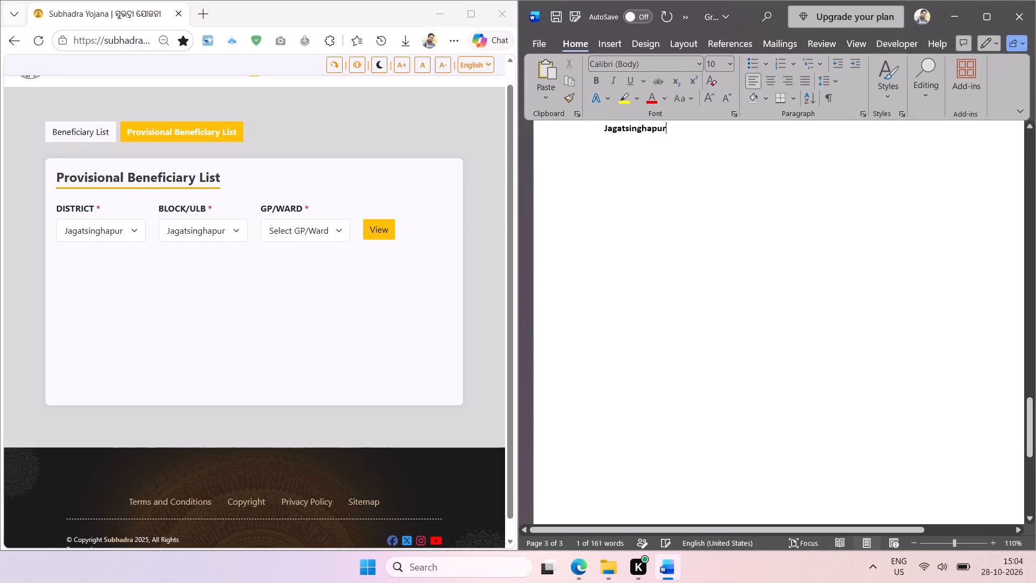
key("shift+F3")
left_click(705, 200)
key("ctrl+s")
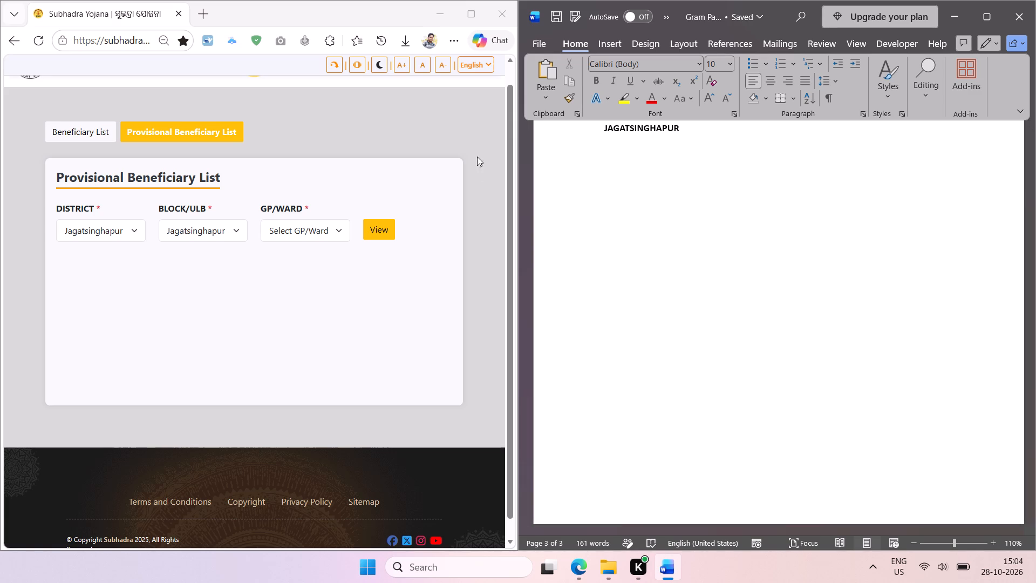
Capture the Jagatsinghapur gram panchayat names from Alasudha through Palli as text from the website and paste them under the JAGATSINGHAPUR heading.
left_click(331, 233)
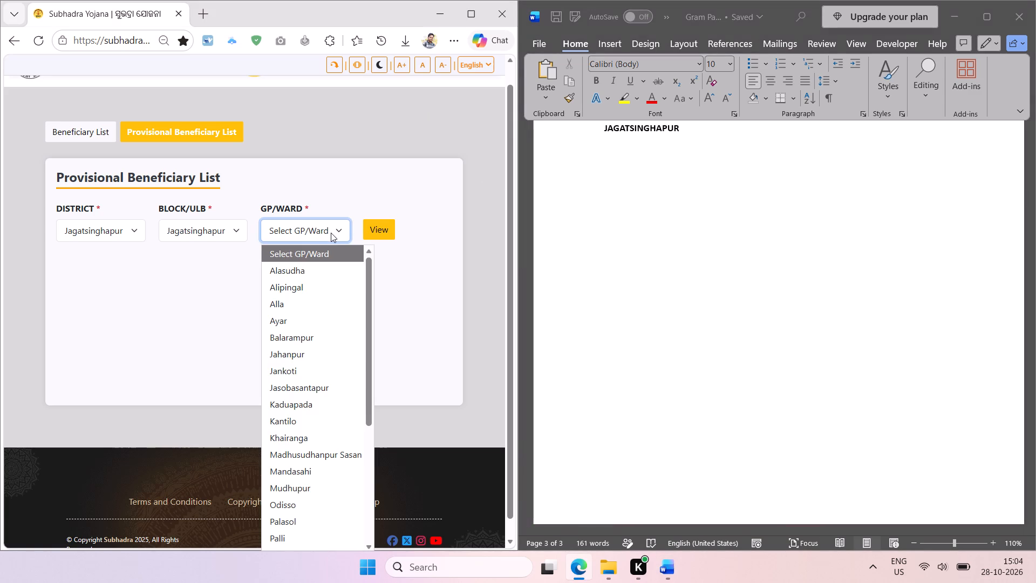
key("shift+super+t")
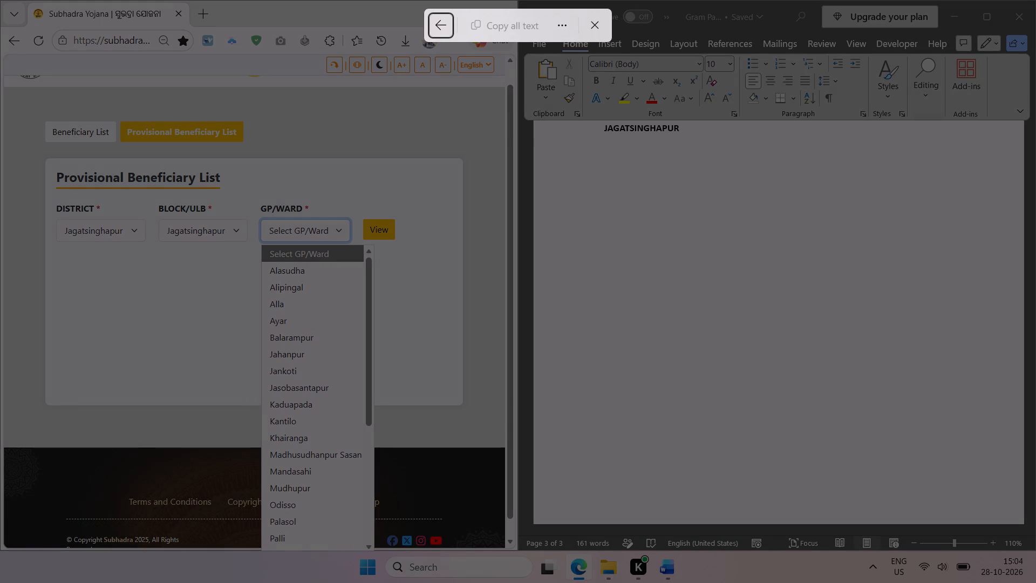
left_click_drag(263, 266, 367, 549)
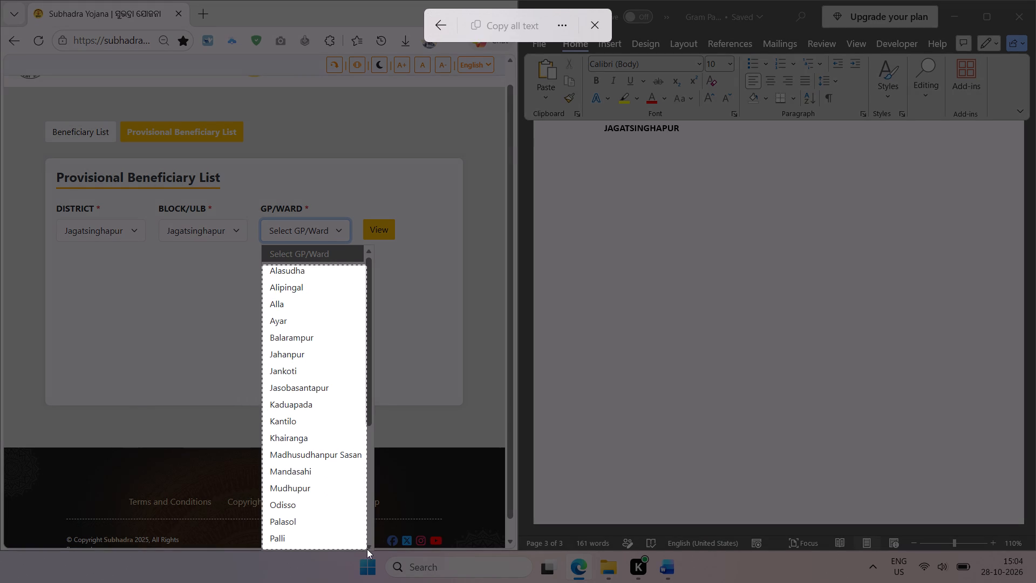
left_click_drag(367, 549, 367, 546)
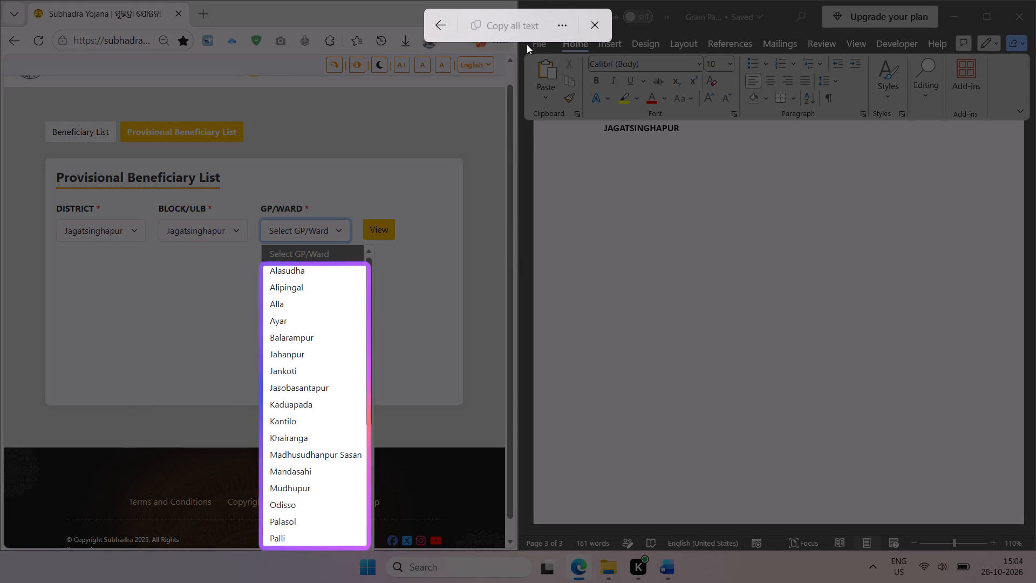
left_click(514, 22)
left_click(630, 146)
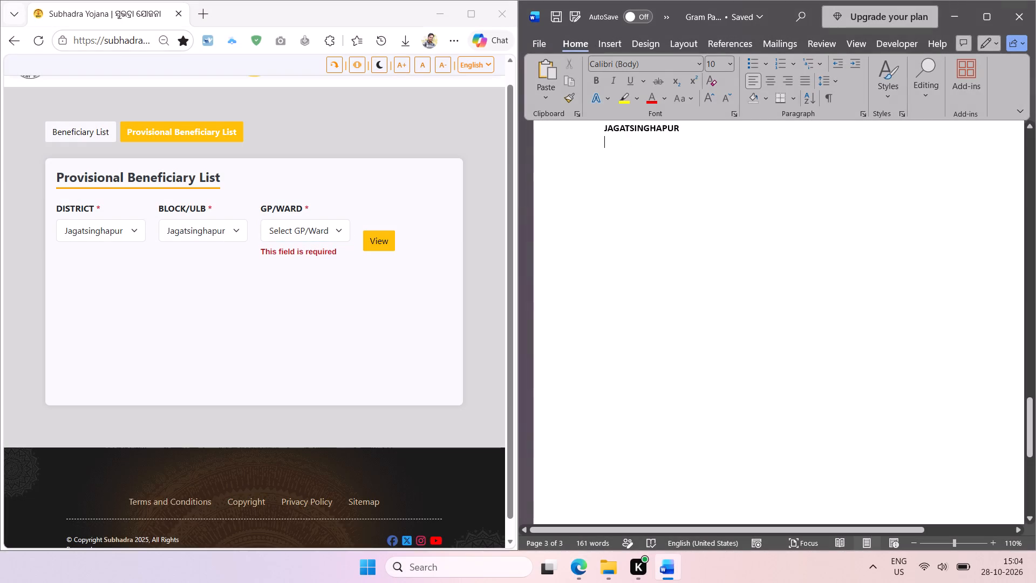
key("ctrl+v")
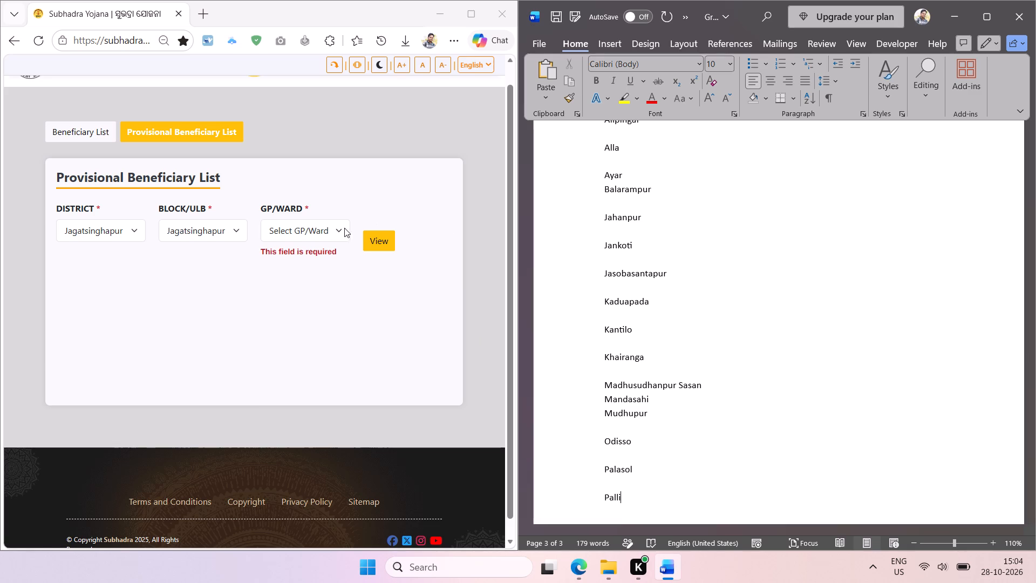
Capture the remaining Jagatsinghapur names, Patasara through Tumbandeisahi, from the website, paste them below Palli, and review the list against the website.
left_click(337, 230)
left_click_drag(367, 292, 369, 297)
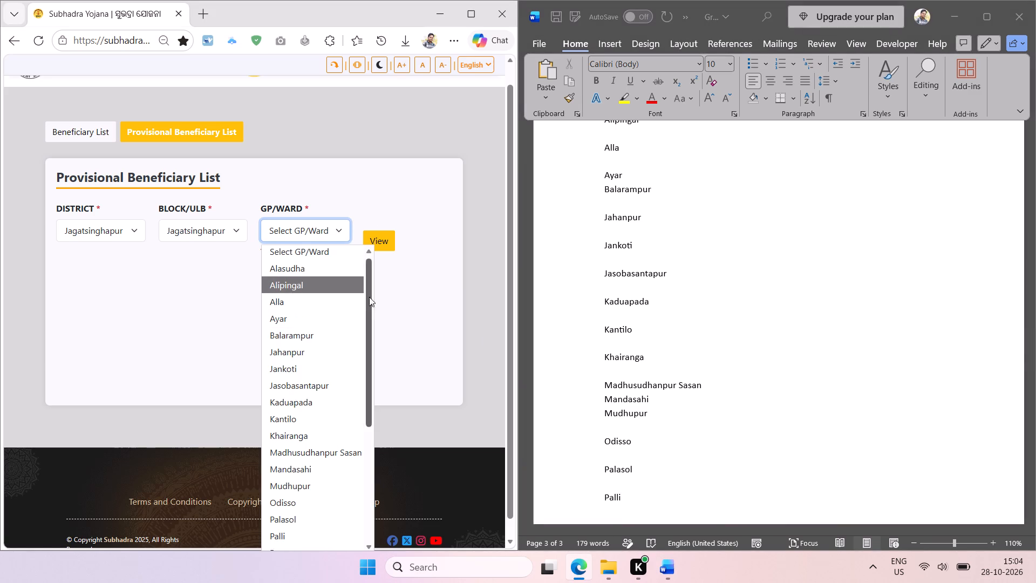
left_click_drag(369, 297, 379, 460)
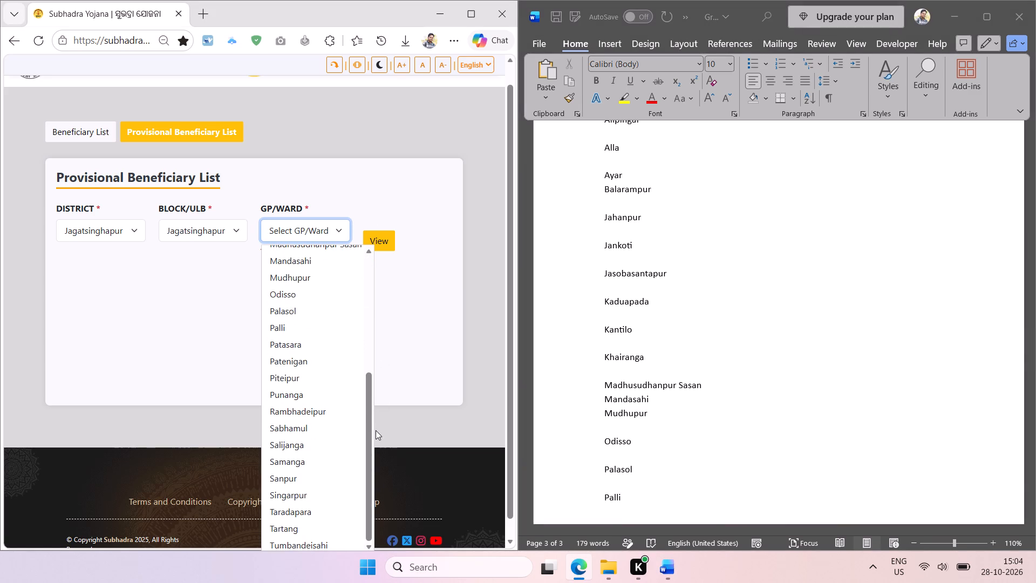
key("shift+super+t")
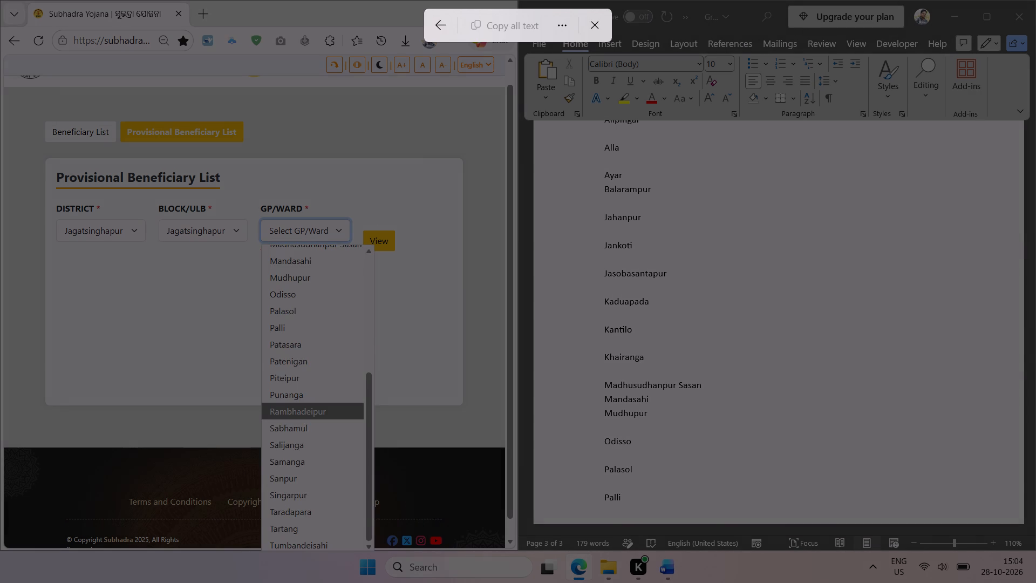
left_click_drag(267, 336, 358, 555)
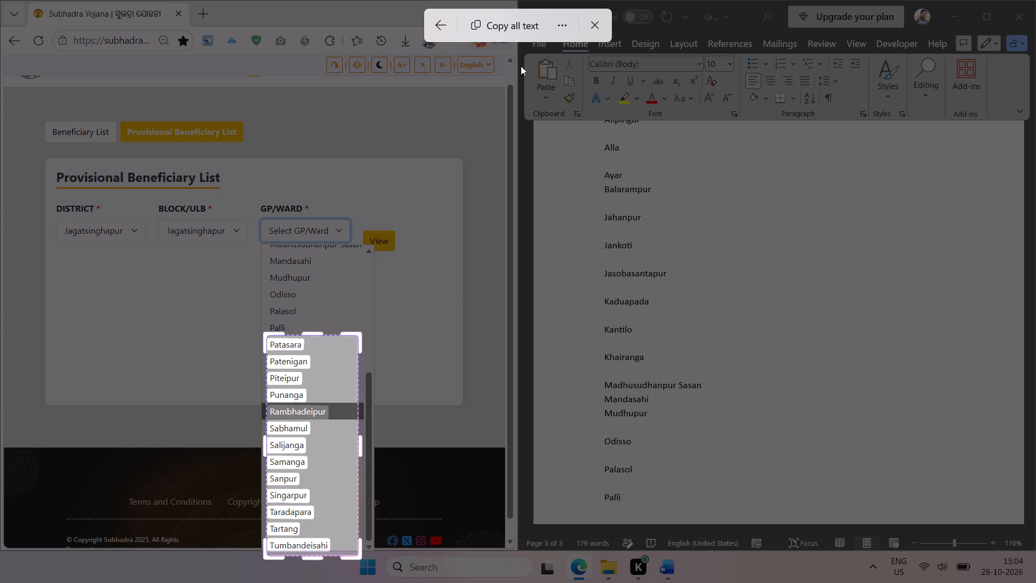
left_click(508, 22)
left_click(628, 487)
key("Return")
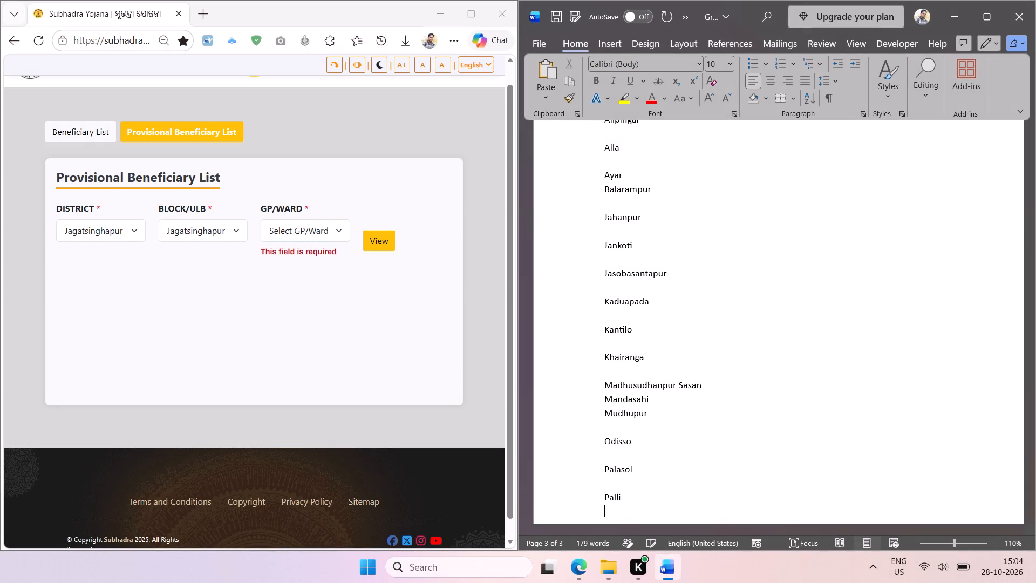
key("ctrl+v")
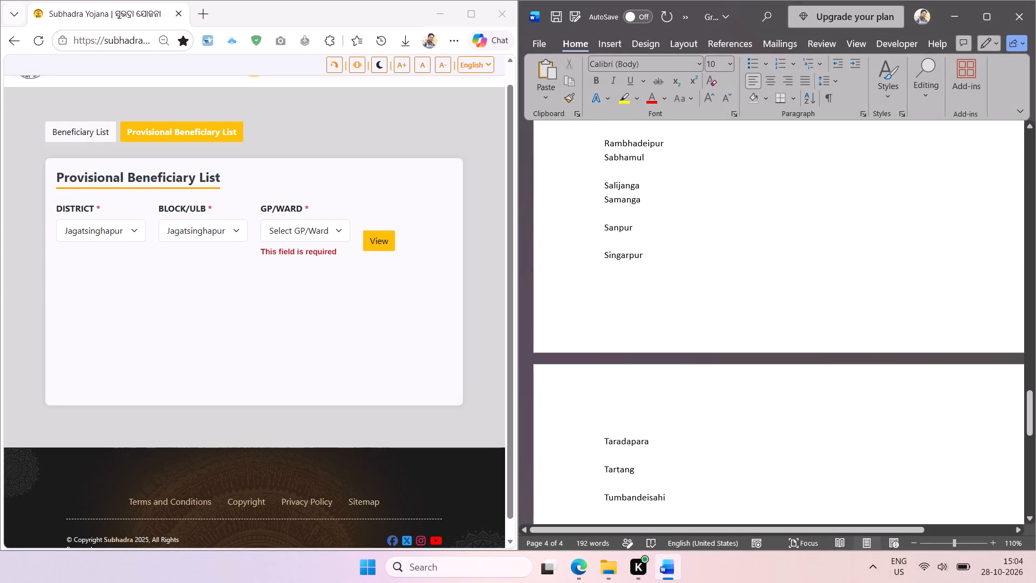
scroll(634, 500, "up", 2)
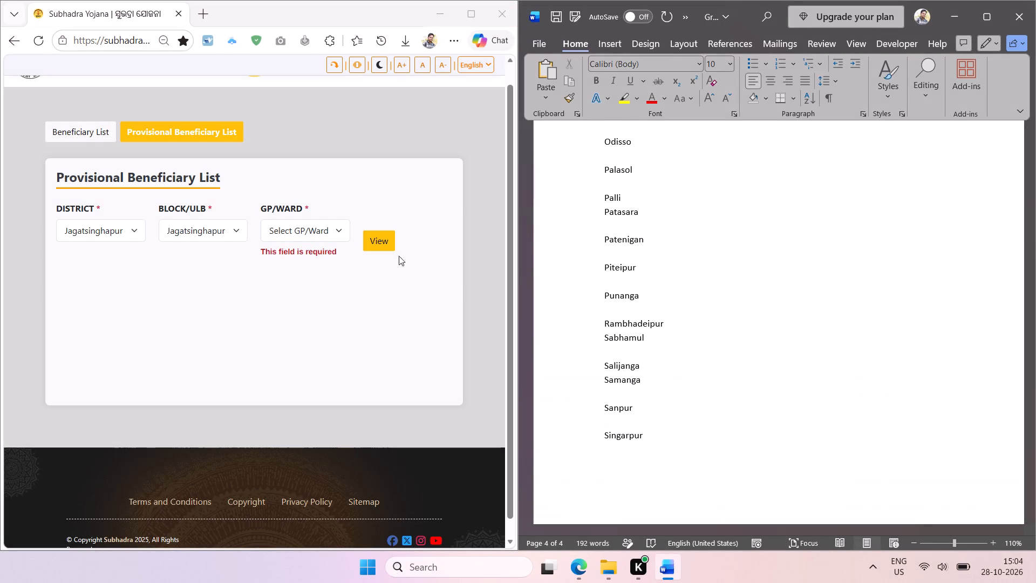
left_click(340, 232)
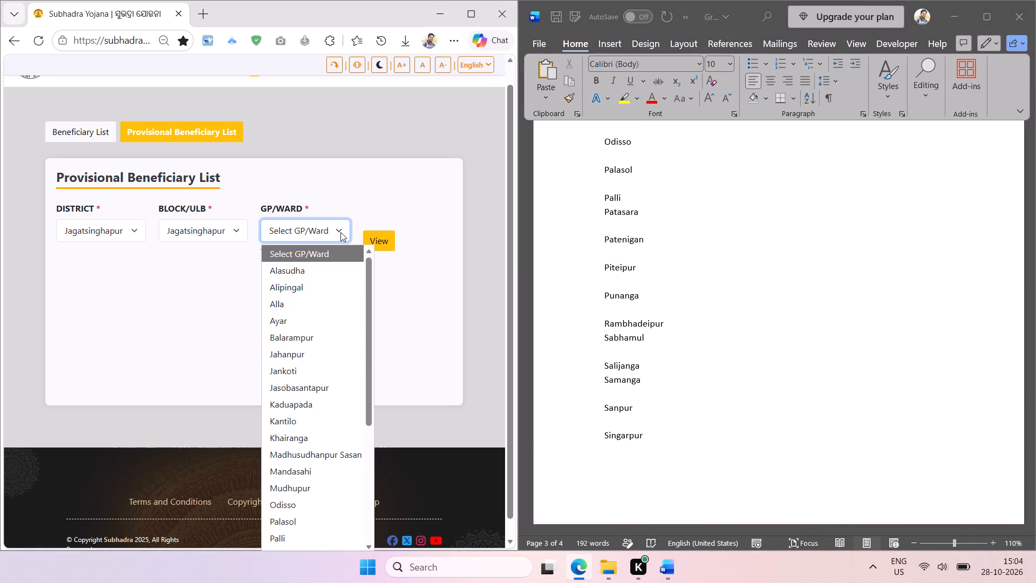
left_click_drag(365, 334, 366, 361)
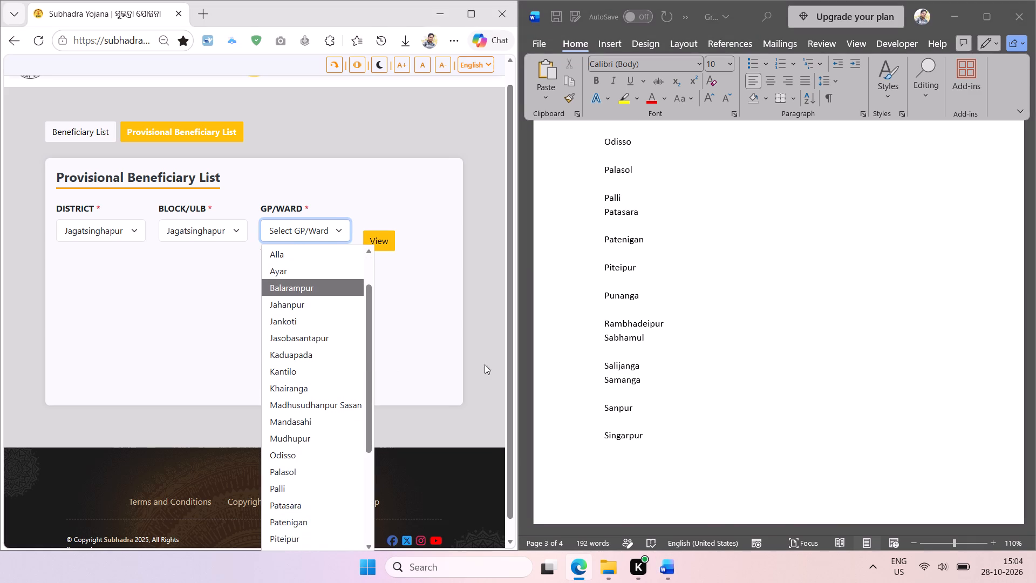
Delete the blank lines between Taradapara, Tartang and Tumbandeisahi in the Jagatsinghapur names.
left_click(666, 274)
scroll(685, 367, "down", 3)
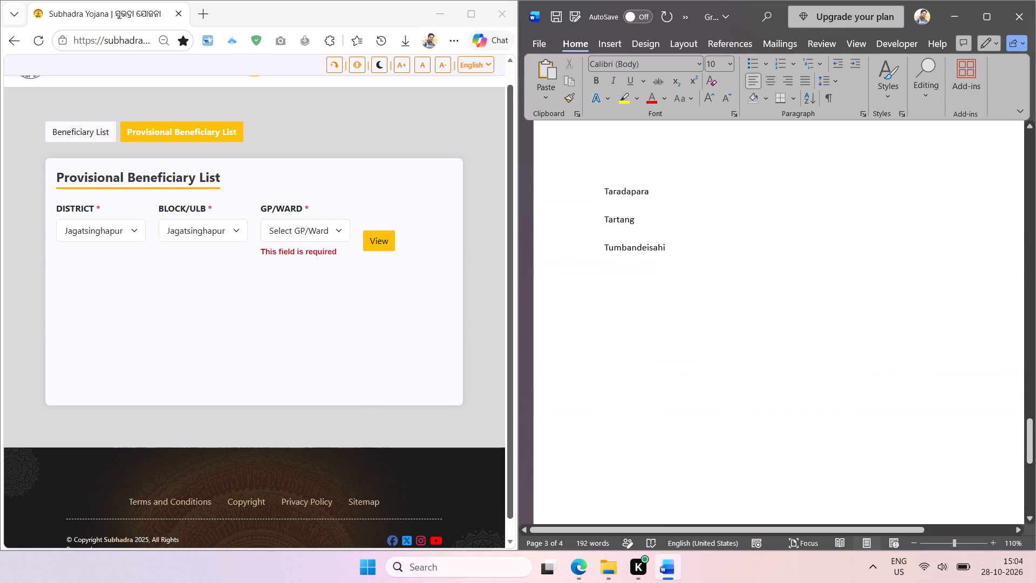
scroll(666, 381, "down", 1)
scroll(645, 290, "up", 1)
left_click(639, 365)
left_click(627, 359)
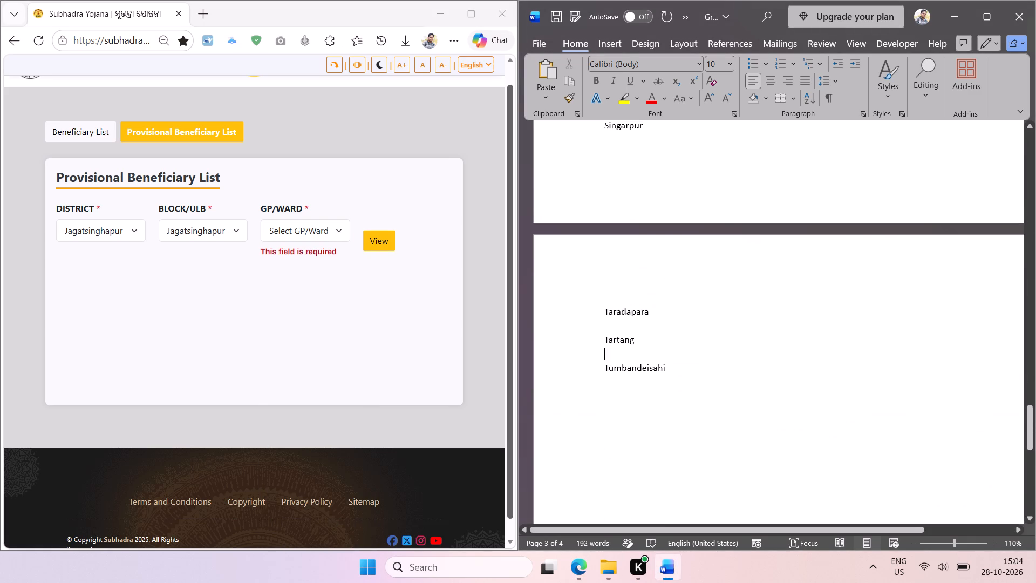
key("BackSpace")
left_click(618, 328)
key("BackSpace")
Delete the blank lines between the Jagatsinghapur names from Sabhamul through Taradapara.
scroll(632, 282, "up", 1)
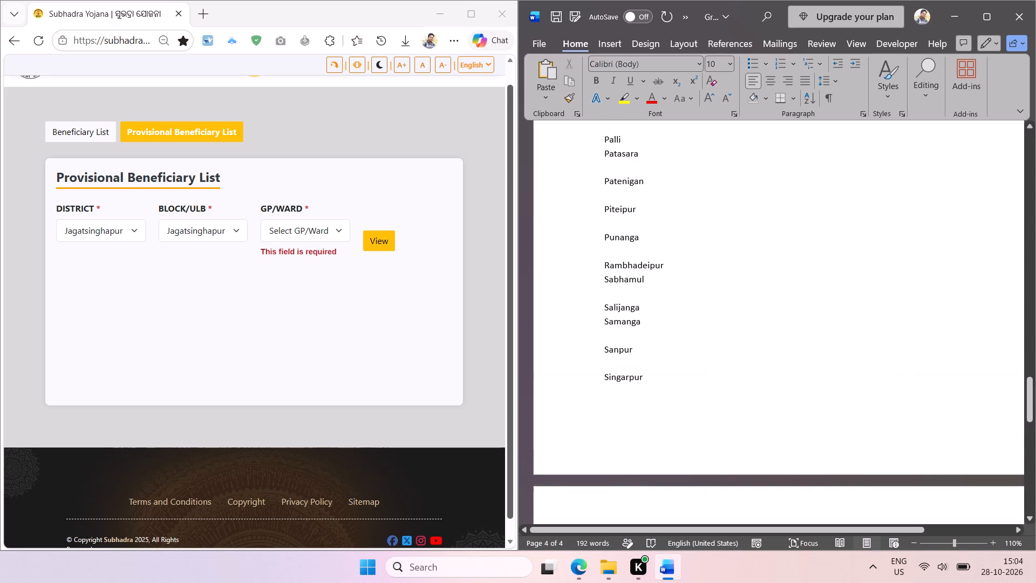
scroll(632, 274, "up", 1)
left_click(610, 361)
key("BackSpace")
left_click(619, 379)
key("BackSpace")
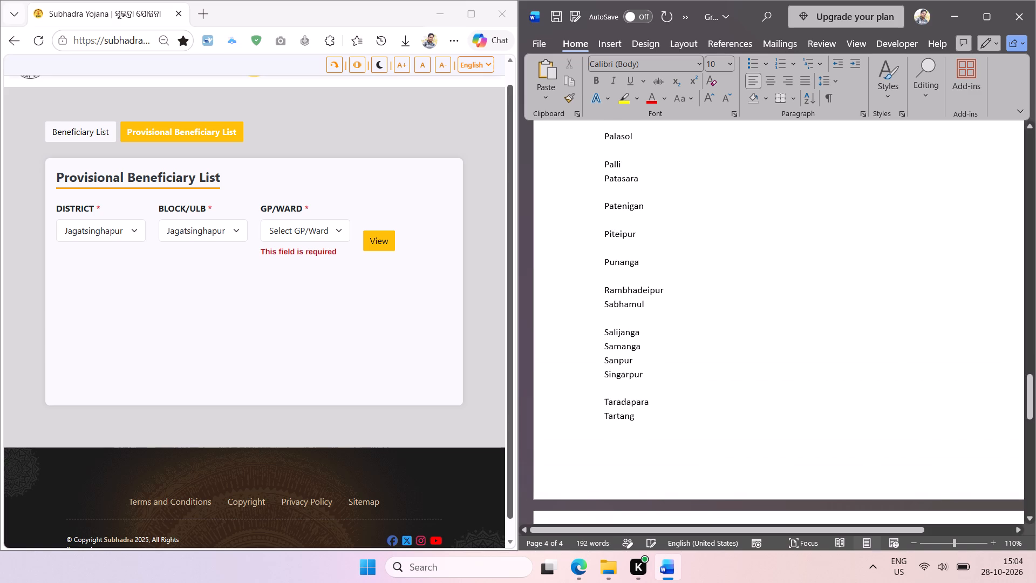
left_click(617, 396)
key("BackSpace")
key("ctrl+z")
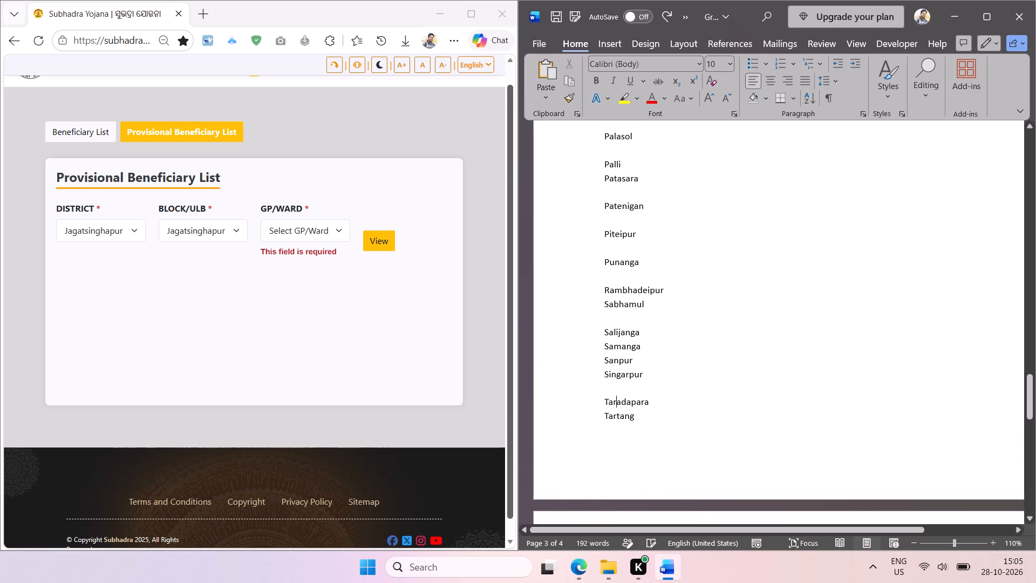
left_click(616, 392)
key("BackSpace")
scroll(650, 360, "up", 1)
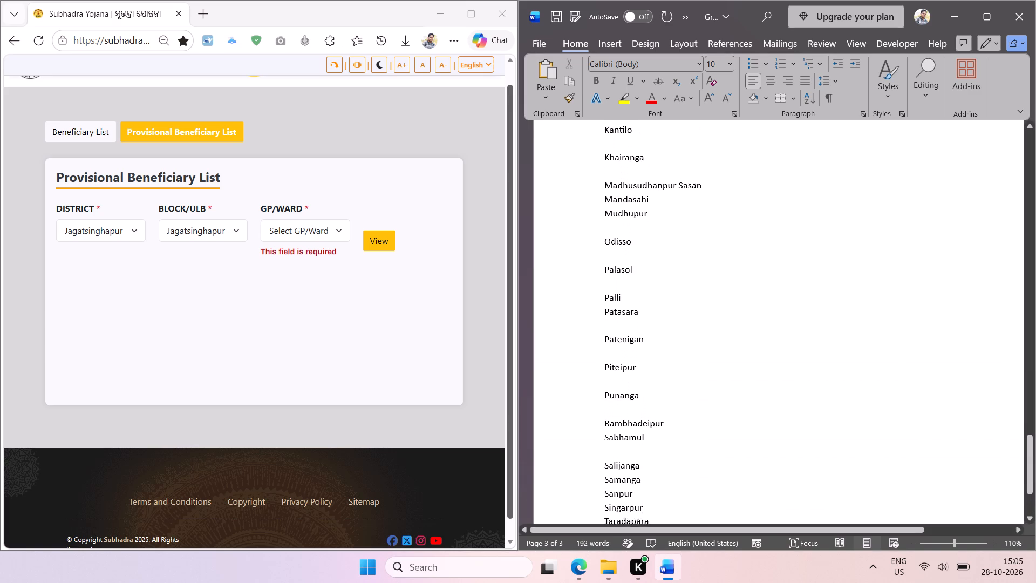
scroll(630, 422, "up", 1)
left_click(618, 476)
key("BackSpace")
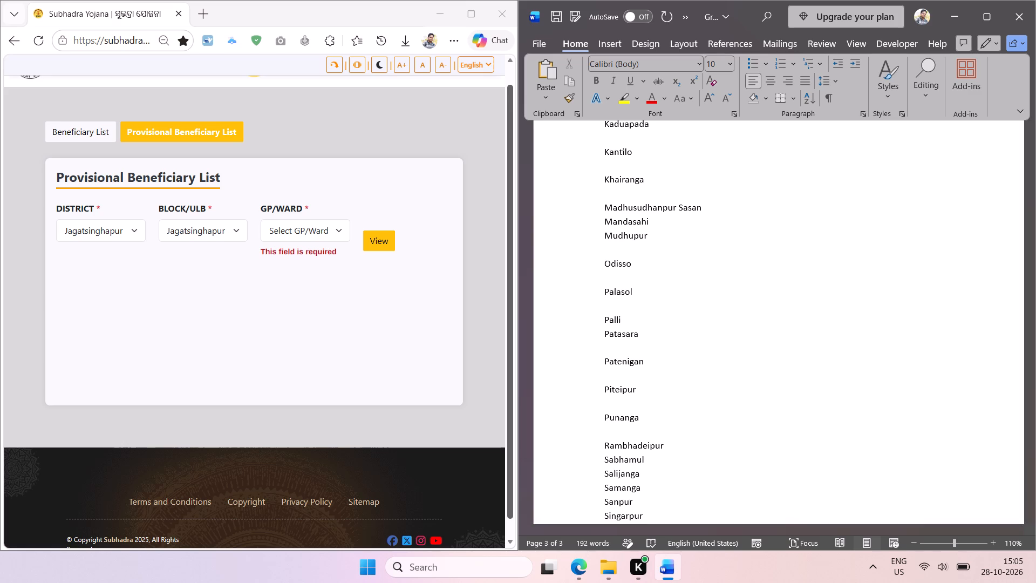
Delete the blank lines between the Jagatsinghapur names from Patasara through Rambhadeipur.
key("Up")
key("Up")
key("BackSpace")
key("Up")
key("BackSpace")
key("Up")
key("BackSpace")
key("Up")
key("BackSpace")
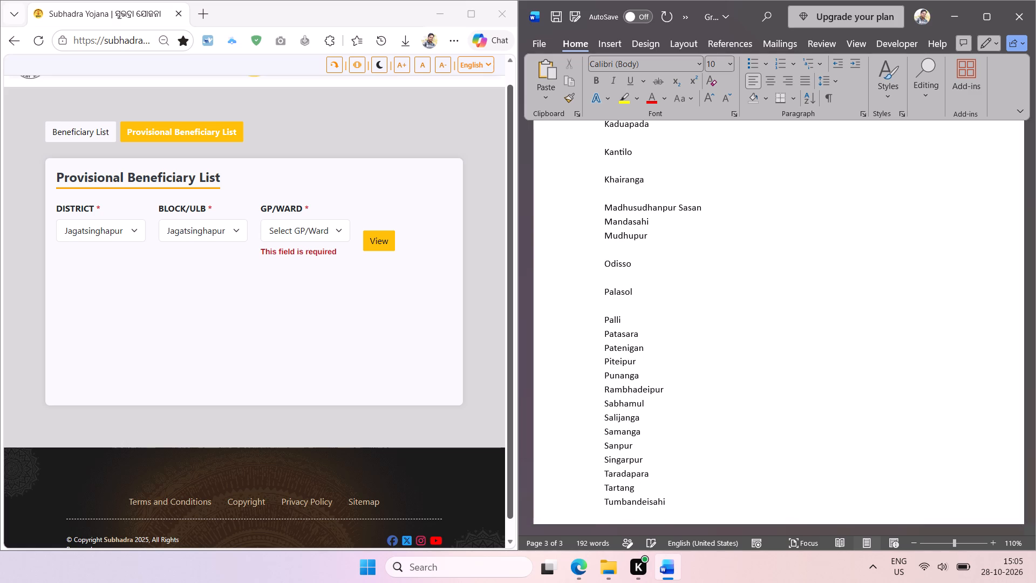
Delete the blank lines between the Jagatsinghapur names from Mudhupur through Palli.
key("Up")
key("Up")
key("BackSpace")
key("Up")
key("BackSpace")
key("Up")
key("BackSpace")
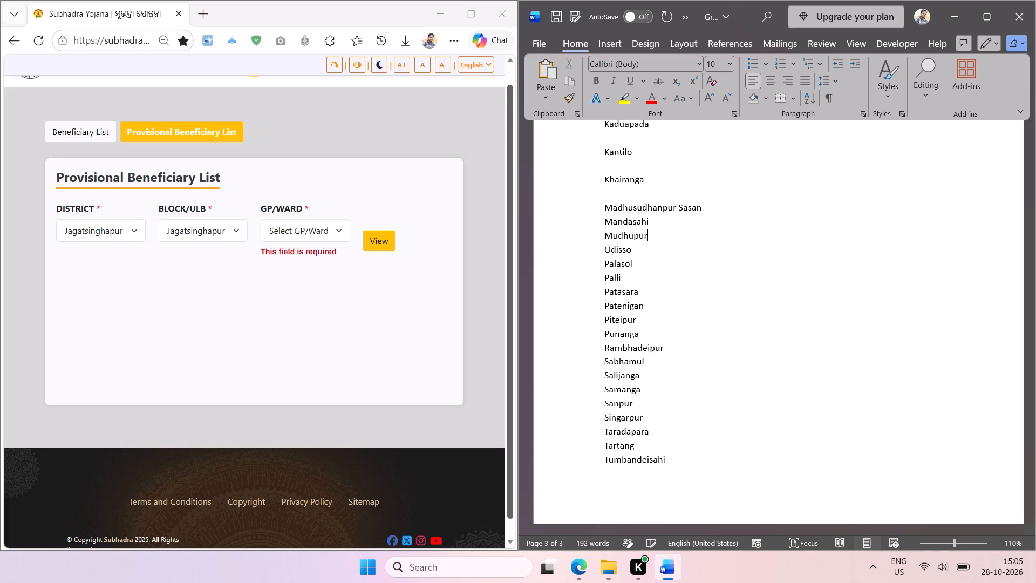
Delete the blank lines between the Jagatsinghapur names from Kaduapada through Madhusudhanpur Sasan.
scroll(808, 455, "up", 2)
key("Up")
key("Up")
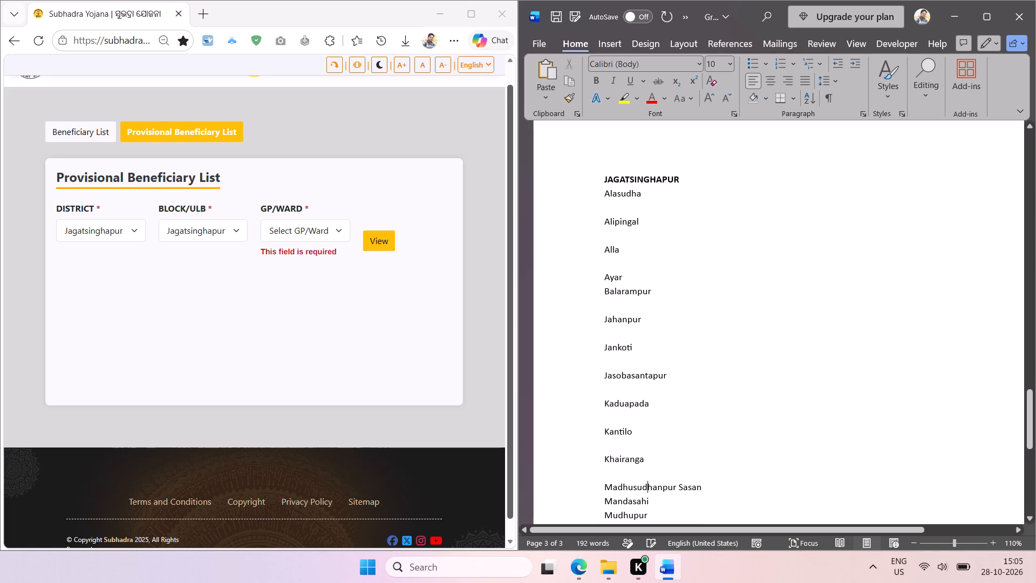
key("Up")
key("BackSpace")
key("Up")
key("BackSpace")
key("Up")
key("BackSpace")
Delete the blank lines between the Jagatsinghapur names from Balarampur through Kaduapada.
key("Up")
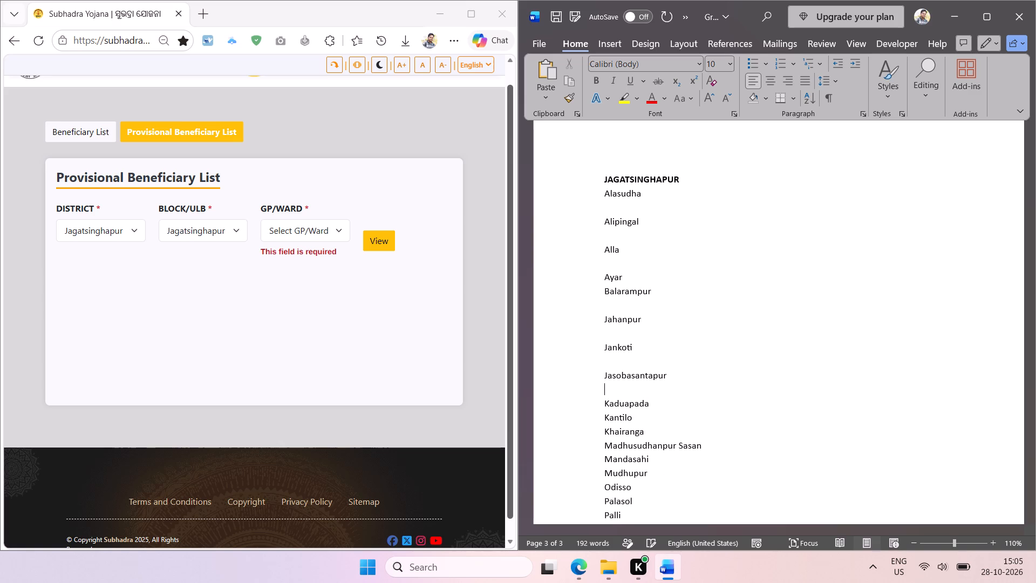
key("BackSpace")
key("Up")
key("BackSpace")
key("Up")
key("BackSpace")
key("Up")
key("BackSpace")
Delete the blank lines between the Jagatsinghapur names from Alasudha through Ayar.
key("Up")
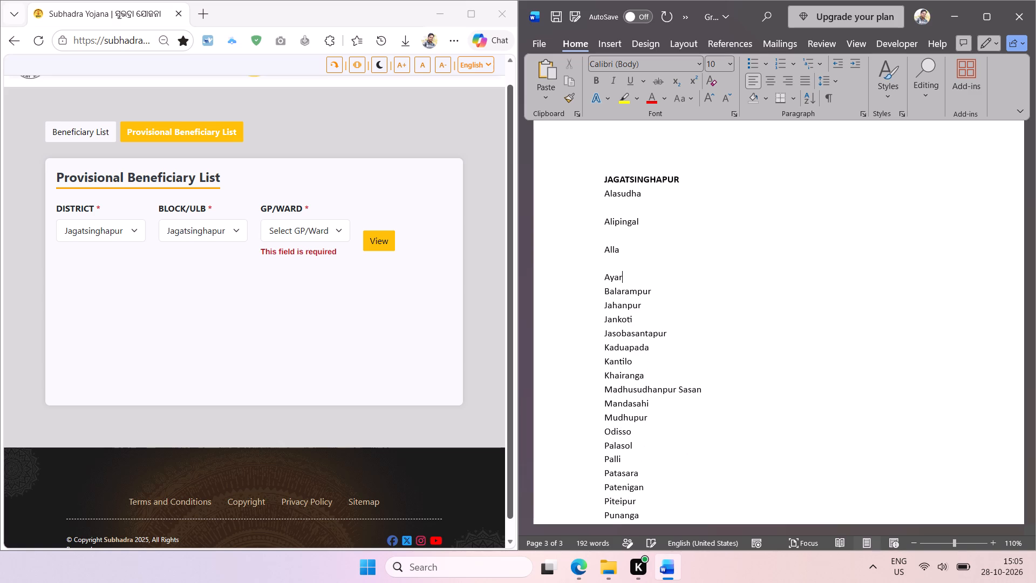
key("Up")
key("BackSpace")
key("Up")
key("BackSpace")
key("Up")
key("BackSpace")
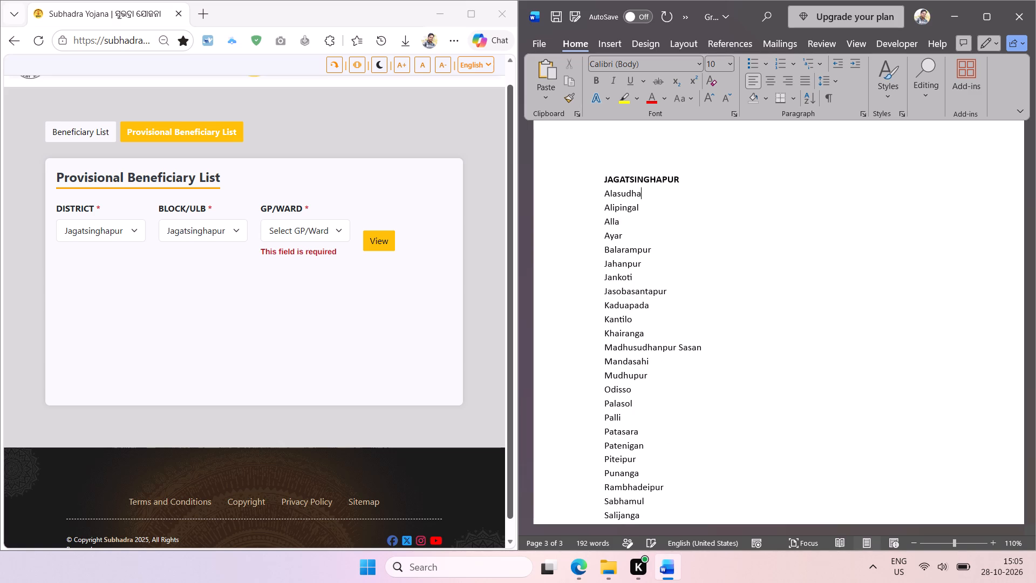
Sort the Jagatsinghapur names from Alasudha through Tumbandeisahi in ascending order and format them as a numbered list aligned with the heading.
left_click(603, 192)
scroll(672, 290, "down", 1)
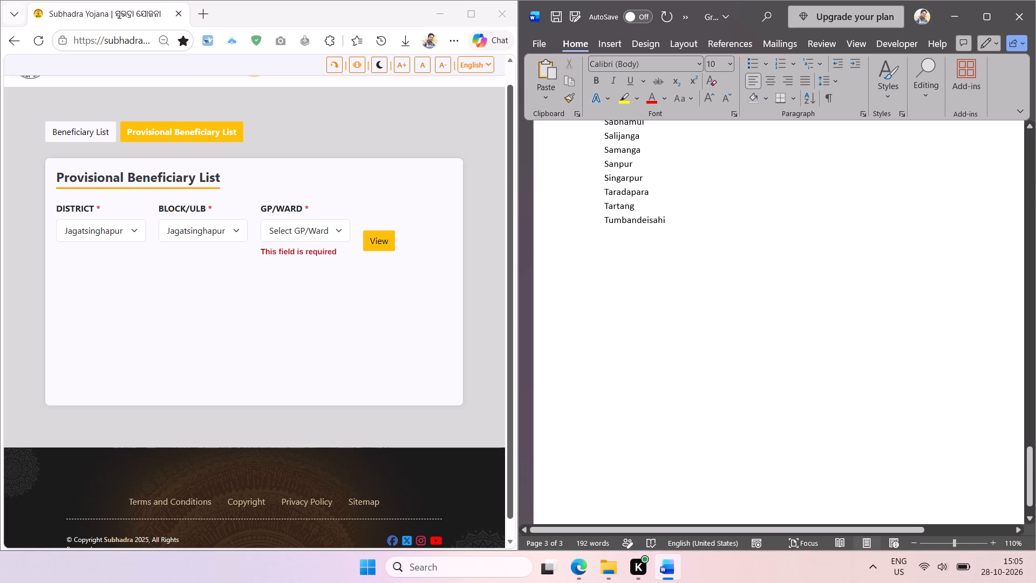
left_click(671, 219, "shift")
left_click(809, 102)
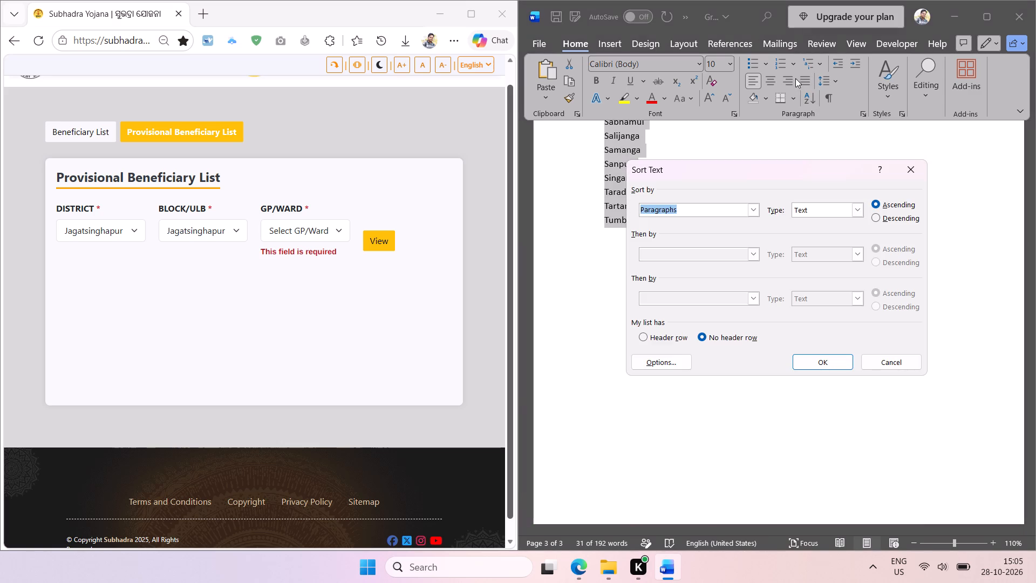
key("Return")
left_click(777, 66)
double_click(834, 69)
left_click(746, 195)
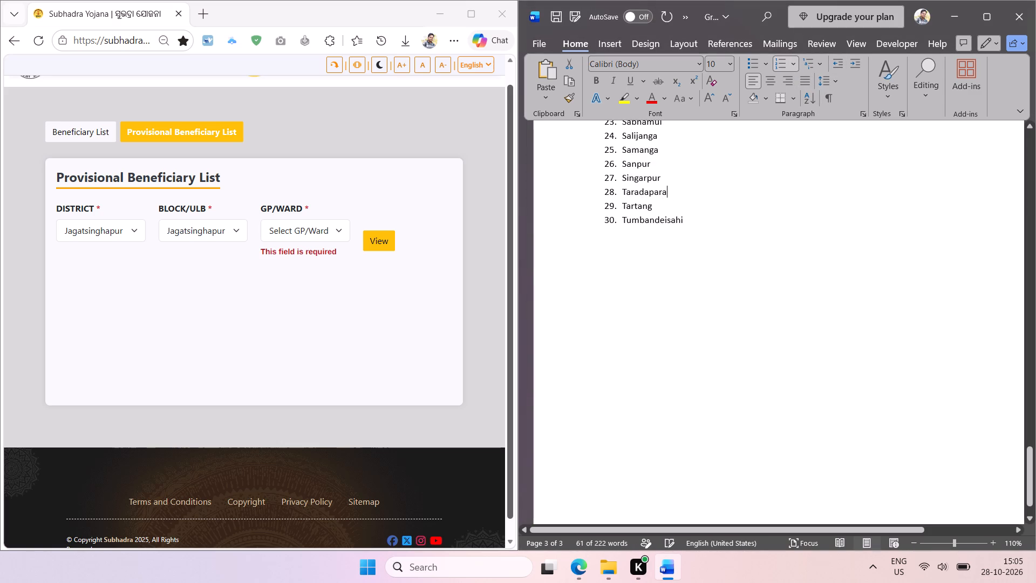
Copy the JAGATSINGHAPUR heading to a new line below the numbered list, leaving one blank line after Tumbandeisahi, and save the document.
scroll(712, 254, "up", 2)
double_click(655, 158)
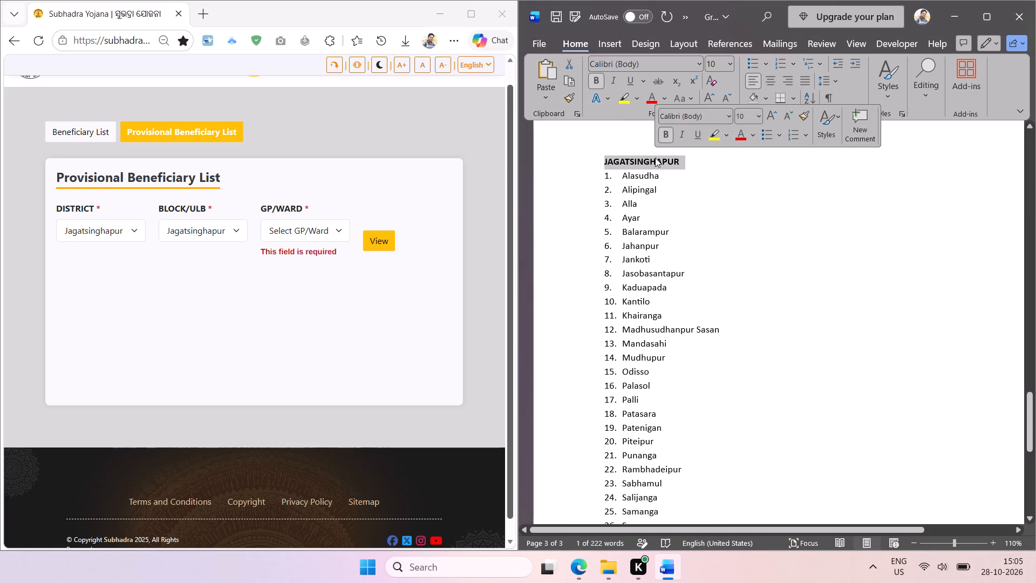
key("ctrl+c")
scroll(694, 359, "down", 3)
left_click(696, 182)
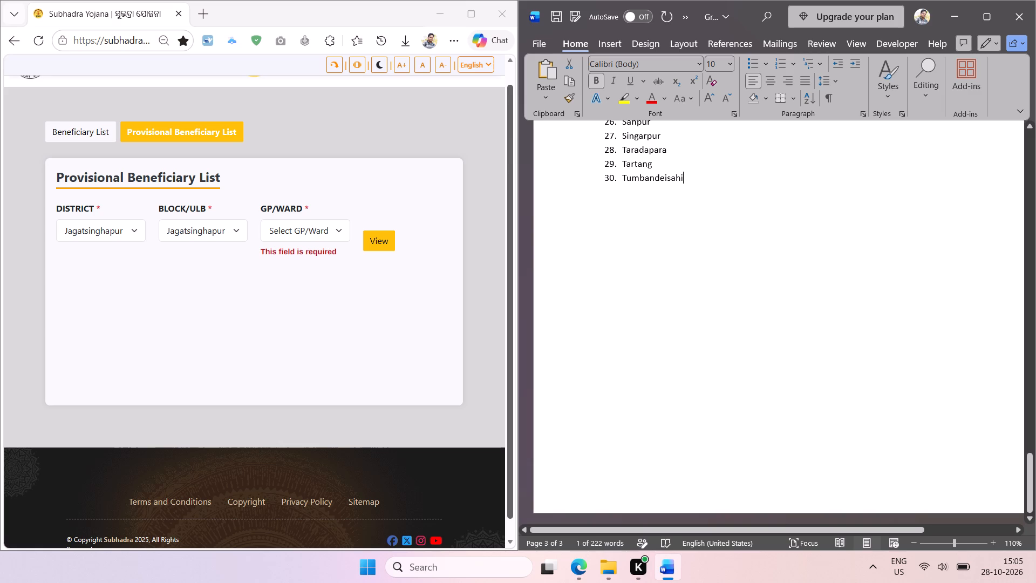
key("Return")
key("Return")
key("Return")
key("ctrl+v")
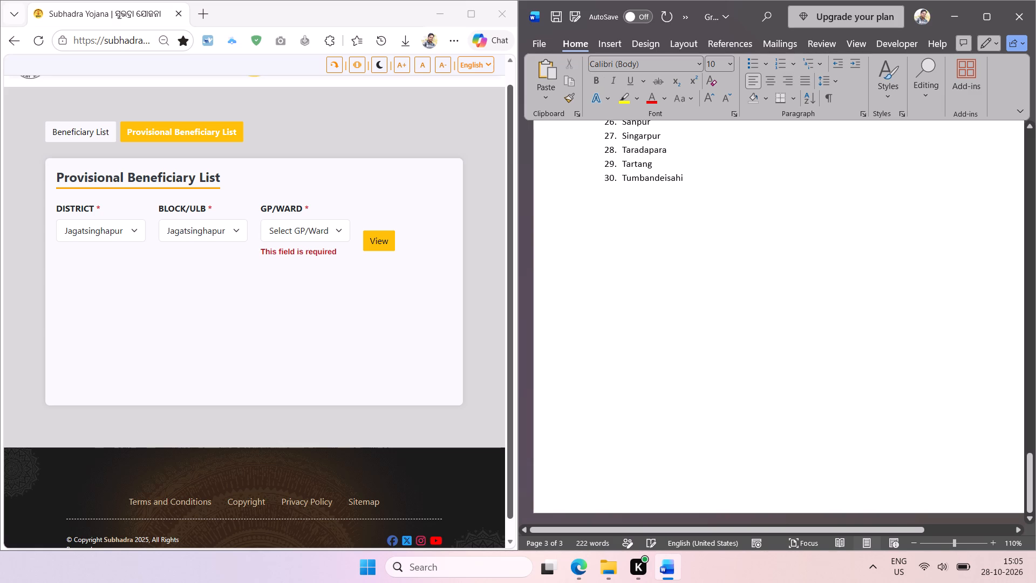
key("ctrl+s")
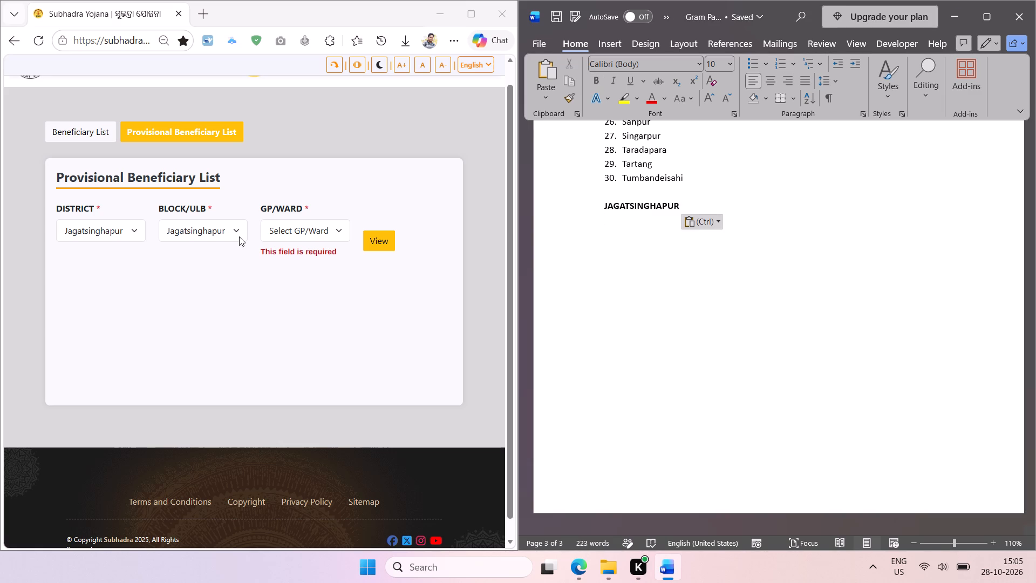
Select the Kujang block on the Subhadra website and capture its name as text.
left_click(239, 236)
left_click(217, 352)
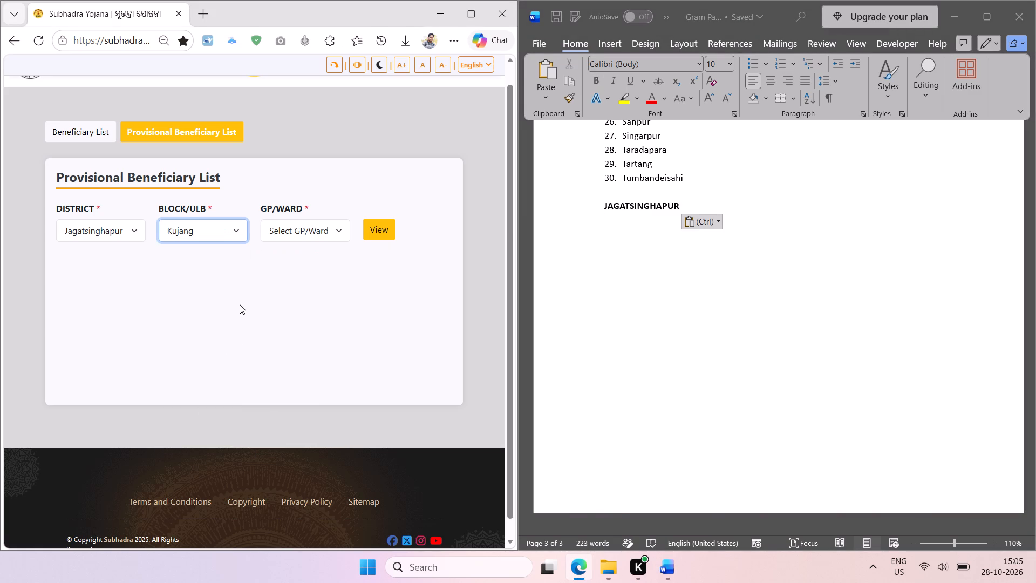
left_click(233, 288)
key("shift+super+t")
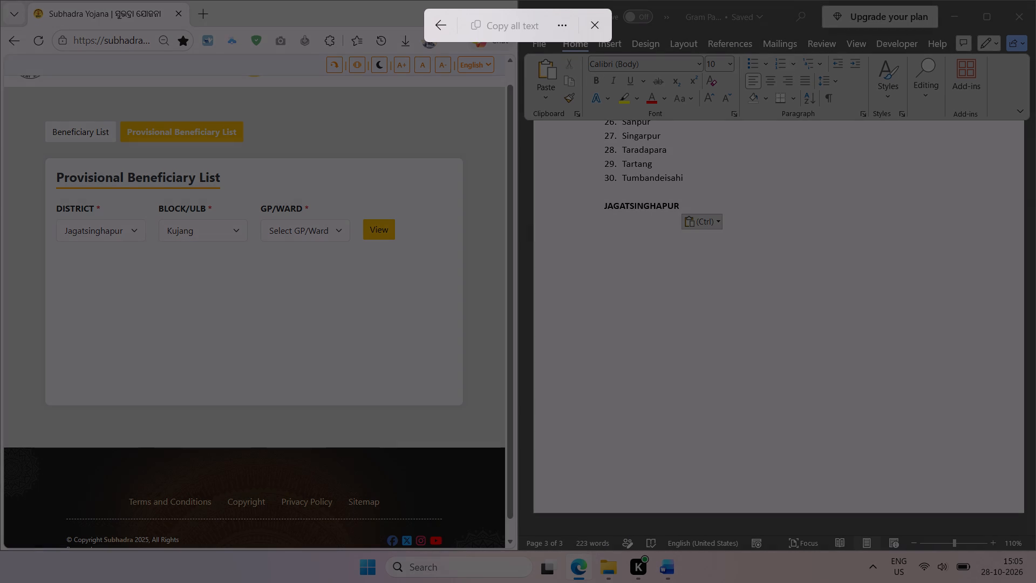
left_click_drag(162, 221, 210, 257)
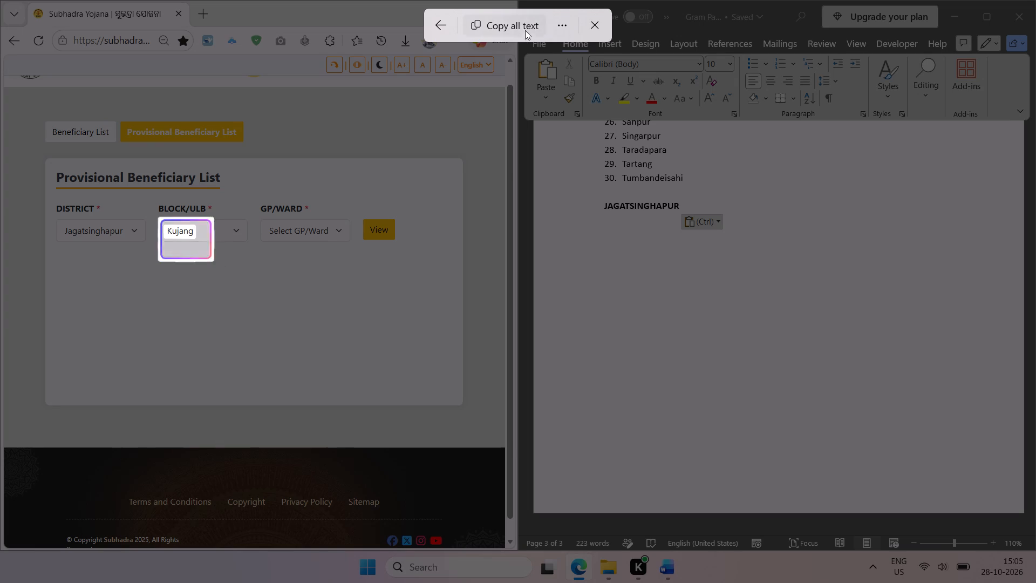
left_click(517, 23)
Replace the copied JAGATSINGHAPUR heading below the list with the captured block name in uppercase, KUJANG.
double_click(655, 201)
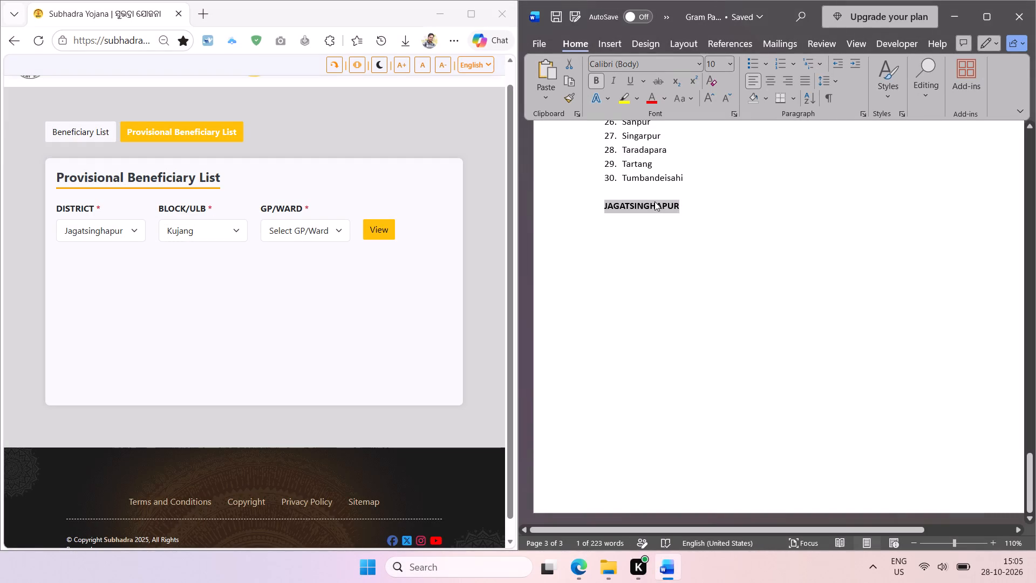
key("ctrl+v")
key("shift+F4")
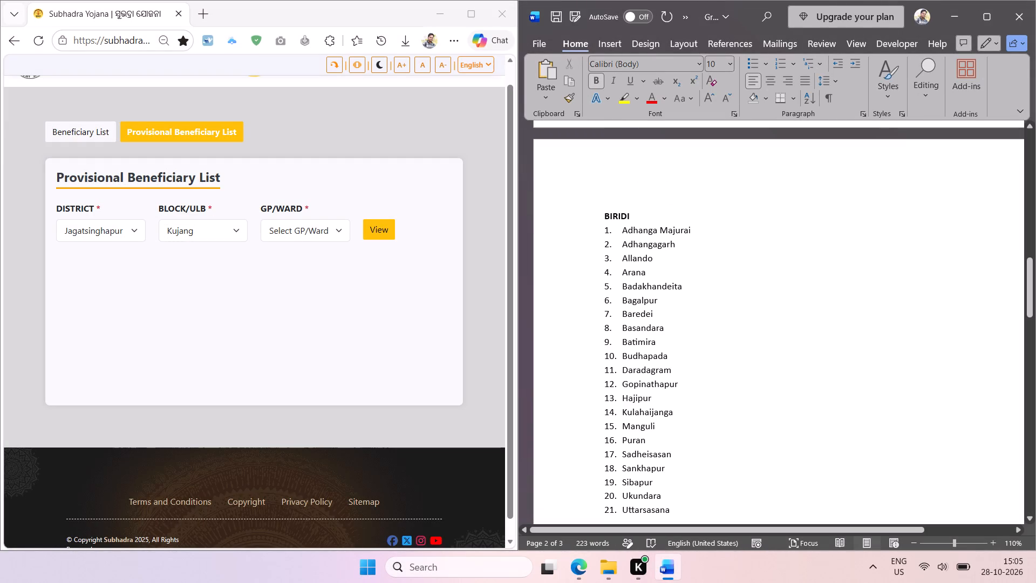
key("ctrl+z")
key("ctrl+v")
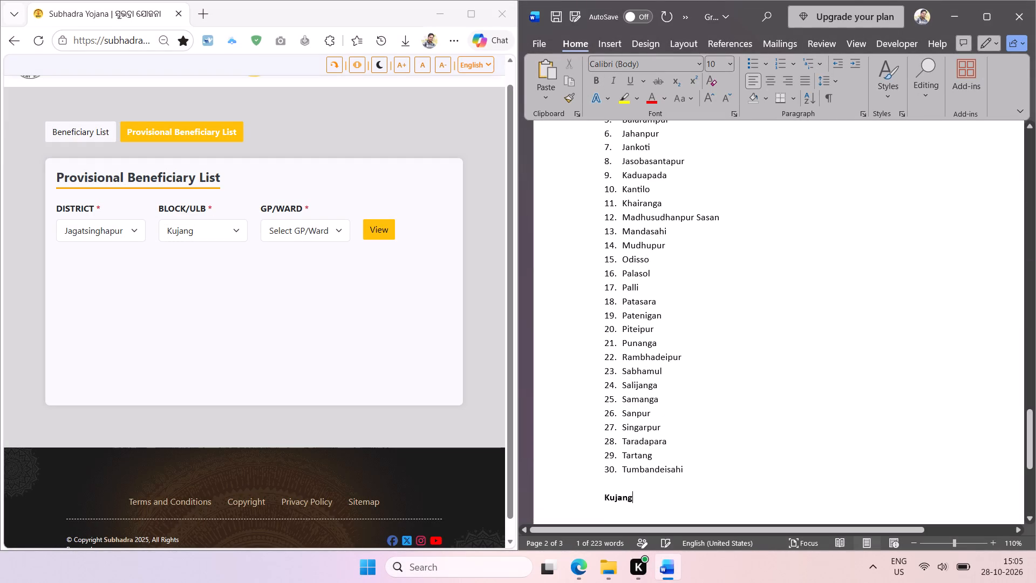
key("shift+F3")
left_click(678, 415)
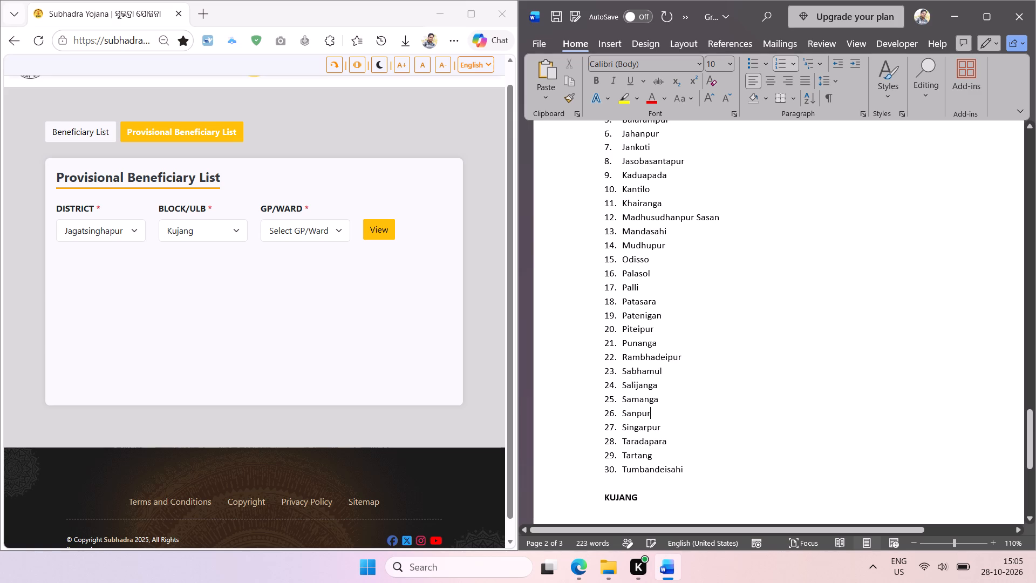
Capture the Kujang gram panchayat names from Agapal through Kujanga as text from the website and paste them under the KUJANG heading.
scroll(678, 415, "down", 4)
left_click(649, 209)
key("Return")
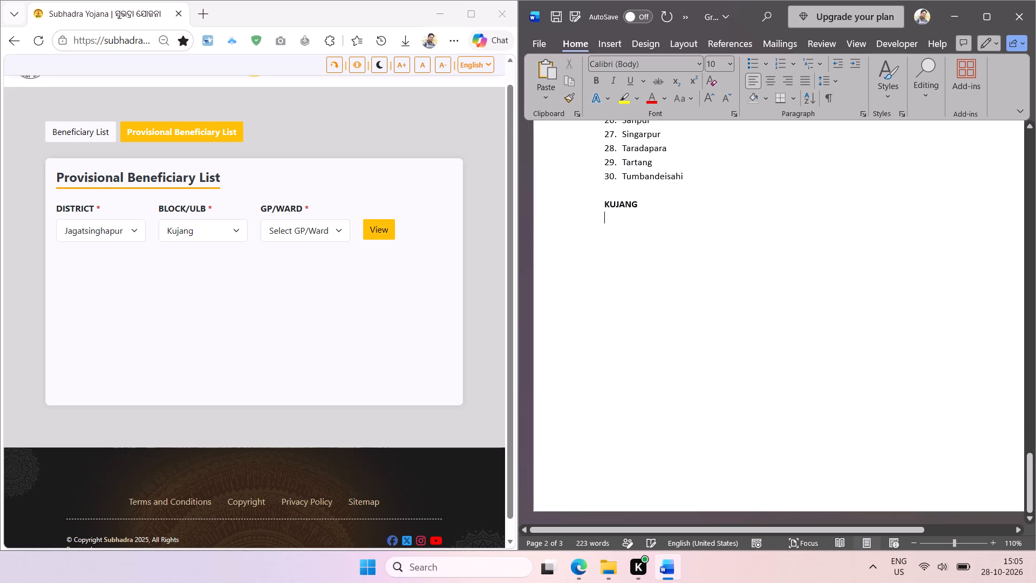
left_click(338, 233)
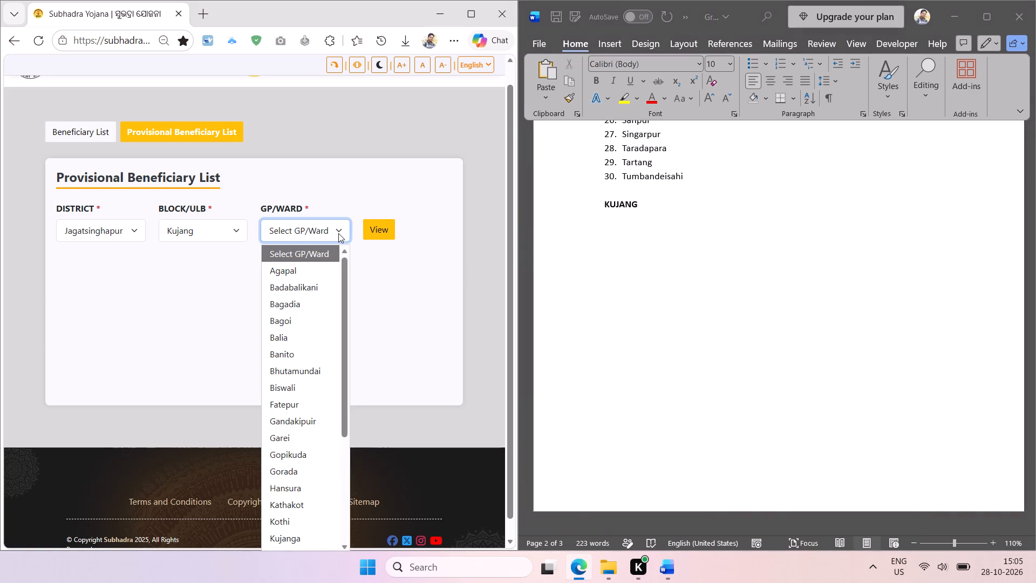
key("shift+super+t")
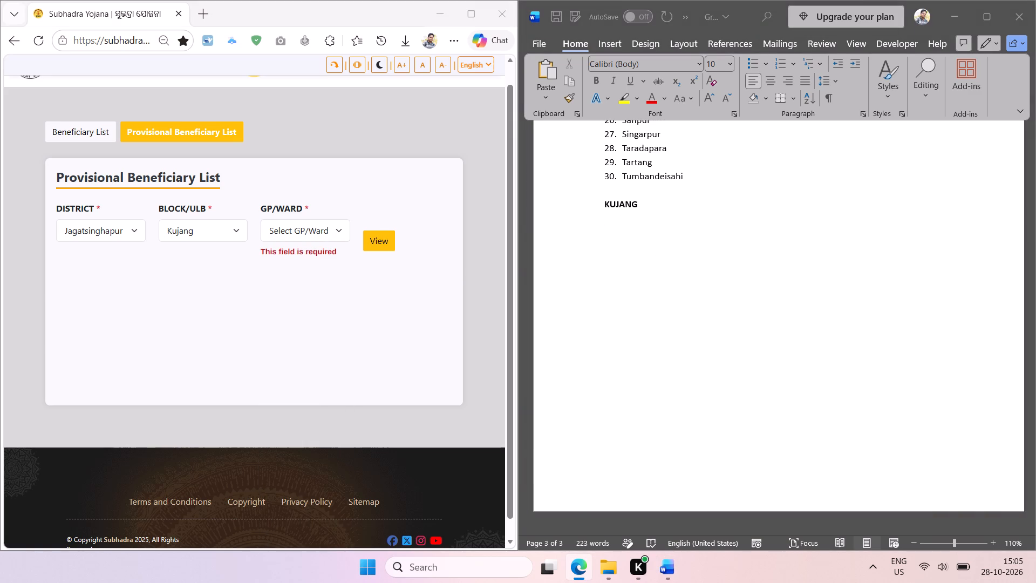
left_click_drag(264, 263, 336, 548)
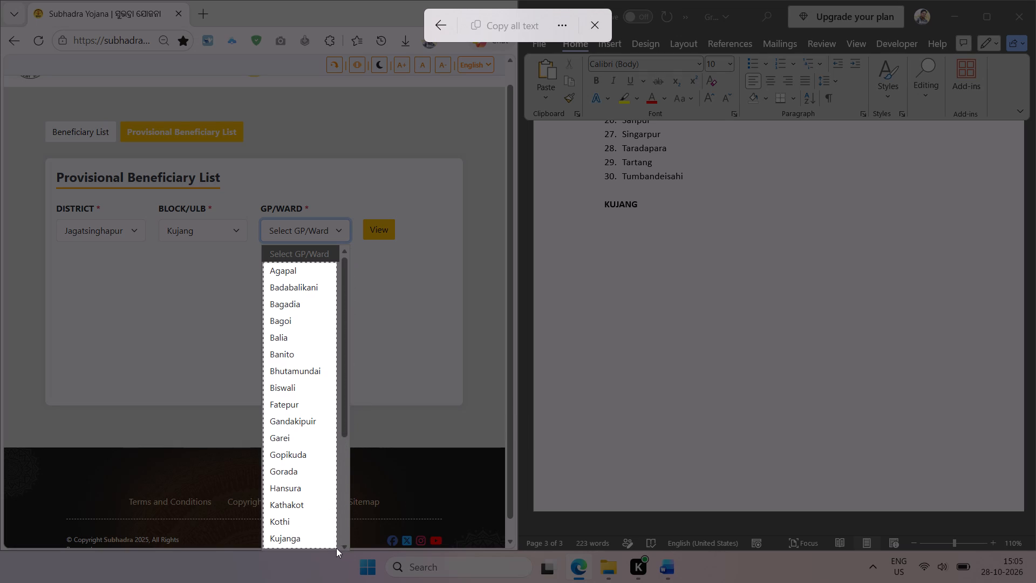
left_click_drag(336, 548, 337, 548)
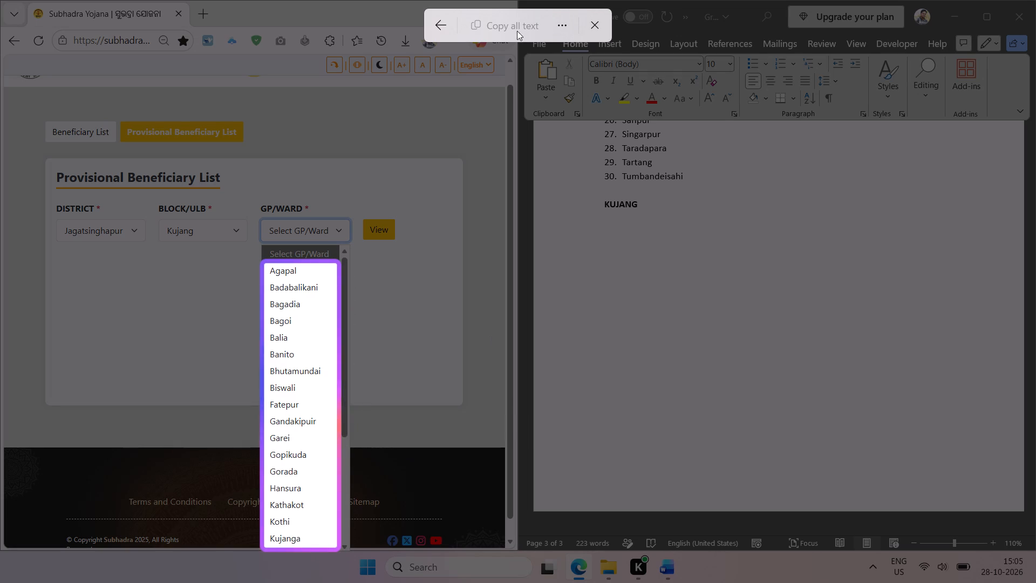
left_click(506, 23)
left_click(619, 208)
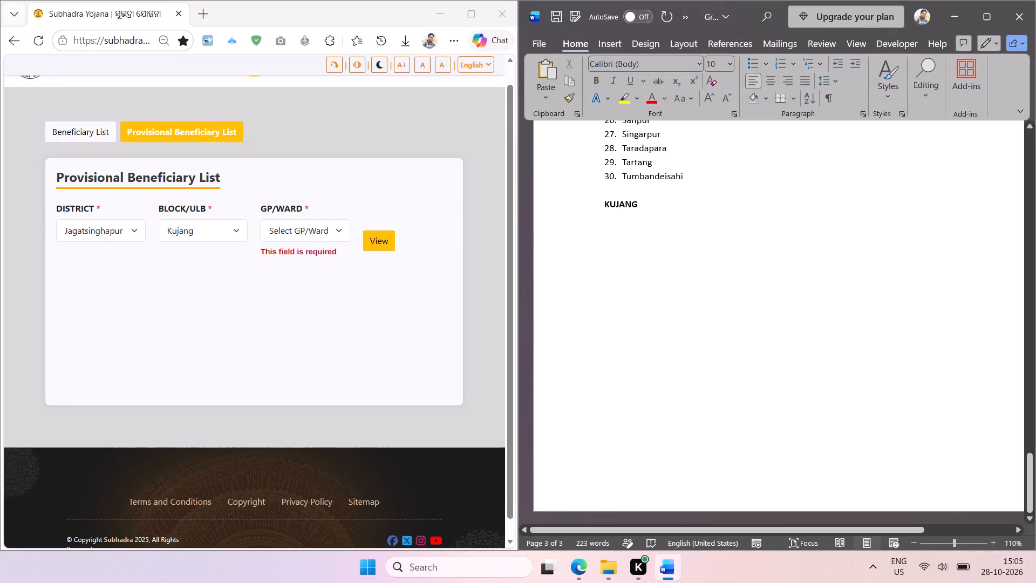
key("ctrl+v")
key("Return")
key("Return")
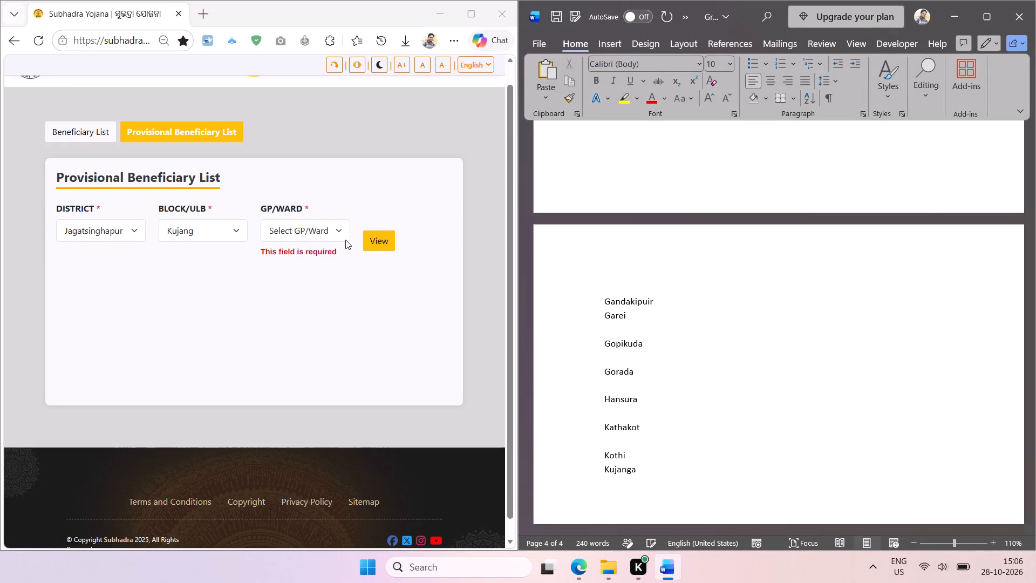
Capture the Kujang names from Kujanga through Zillanasi as text from the website and paste them below the first batch.
left_click(332, 222)
left_click_drag(346, 284, 351, 322)
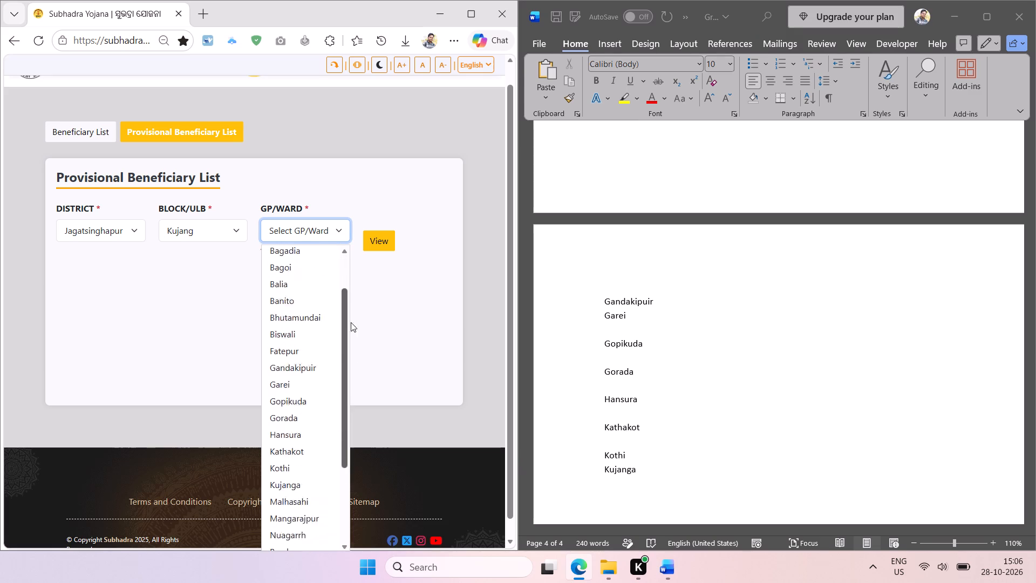
left_click_drag(351, 322, 359, 468)
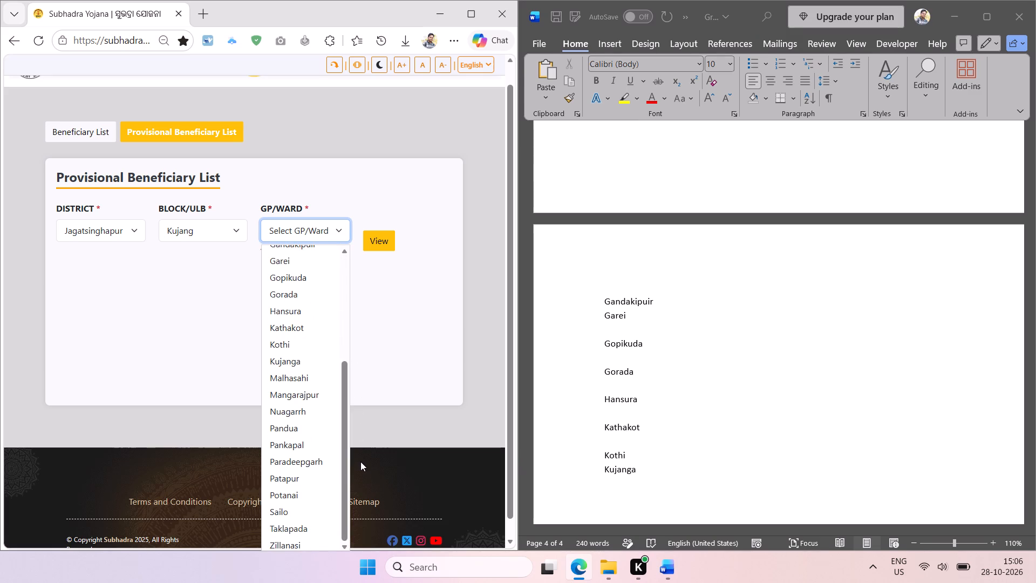
key("shift+super+t")
left_click_drag(264, 351, 275, 382)
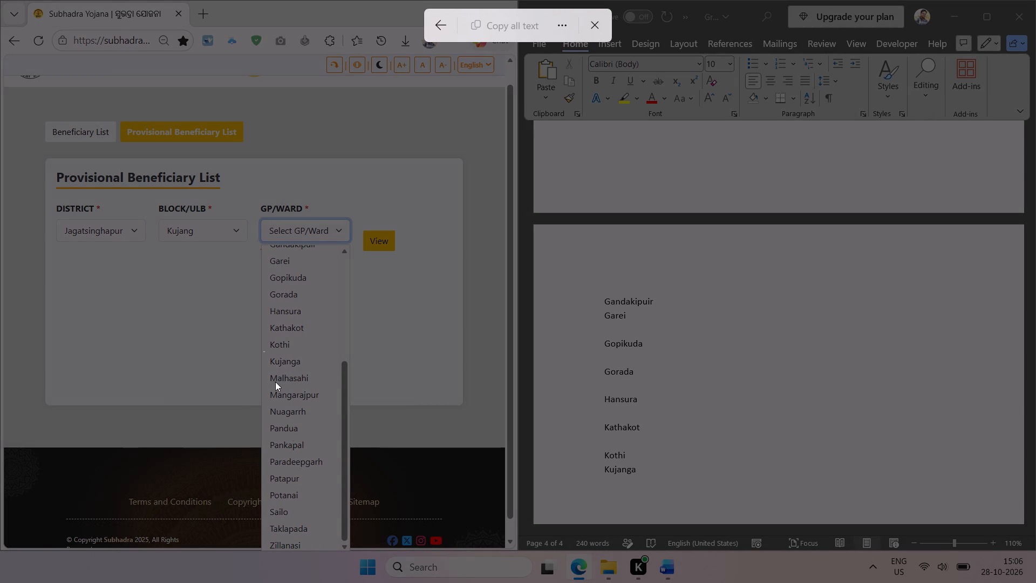
left_click_drag(275, 382, 335, 554)
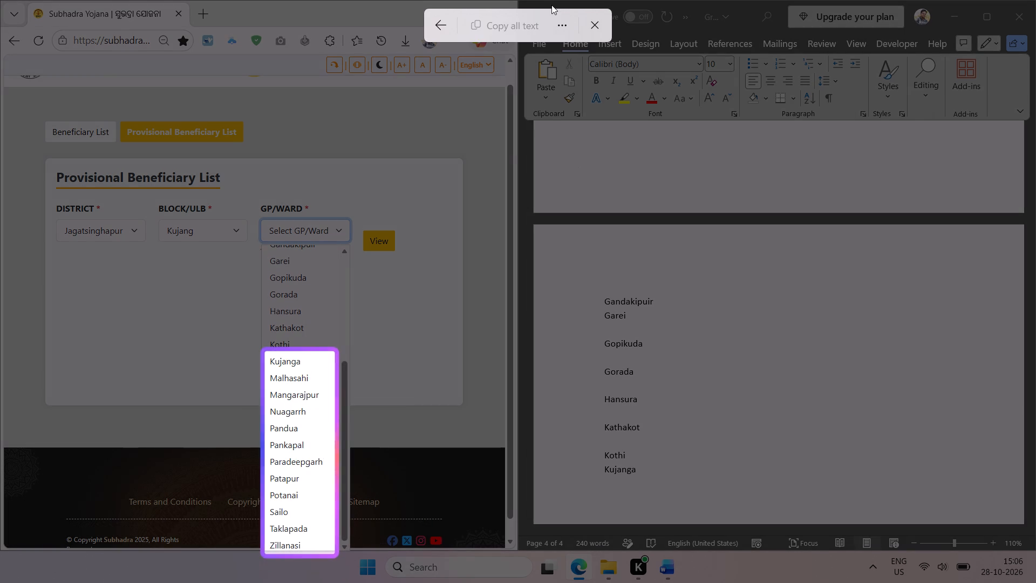
left_click(507, 22)
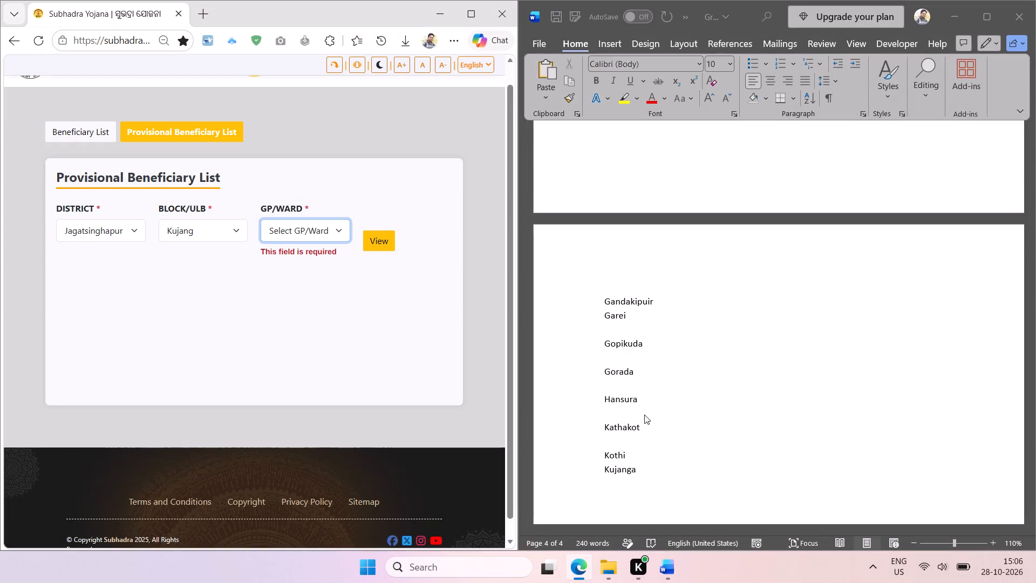
left_click(621, 479)
key("ctrl+v")
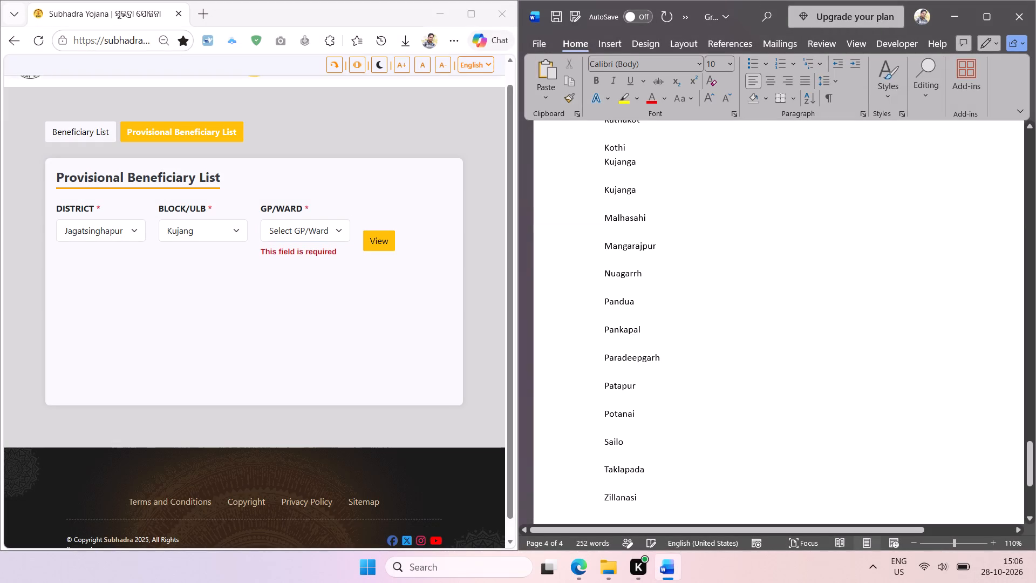
Delete the duplicate Kujanga entry above Malhasahi.
double_click(619, 186)
key("BackSpace")
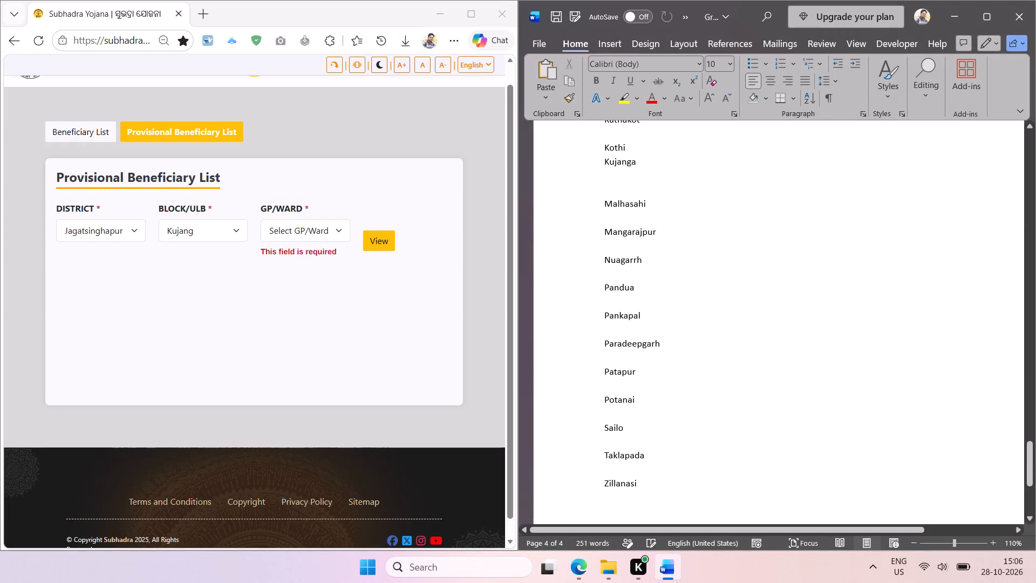
Remove the blank lines between the gram panchayat names from Pankapal through Zillanasi in the Kujang list.
left_click(630, 470)
key("BackSpace")
key("Up")
key("BackSpace")
key("Up")
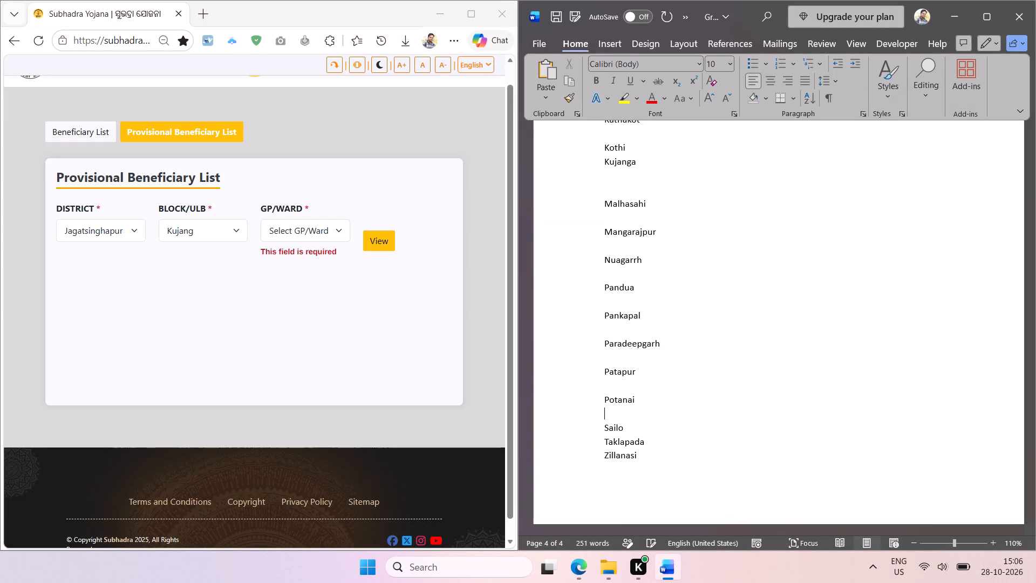
key("BackSpace")
key("Up")
key("BackSpace")
key("Up")
key("BackSpace")
key("Up")
key("BackSpace")
Remove the blank lines between the names from Kujanga through Pankapal in the Kujang list.
key("Up")
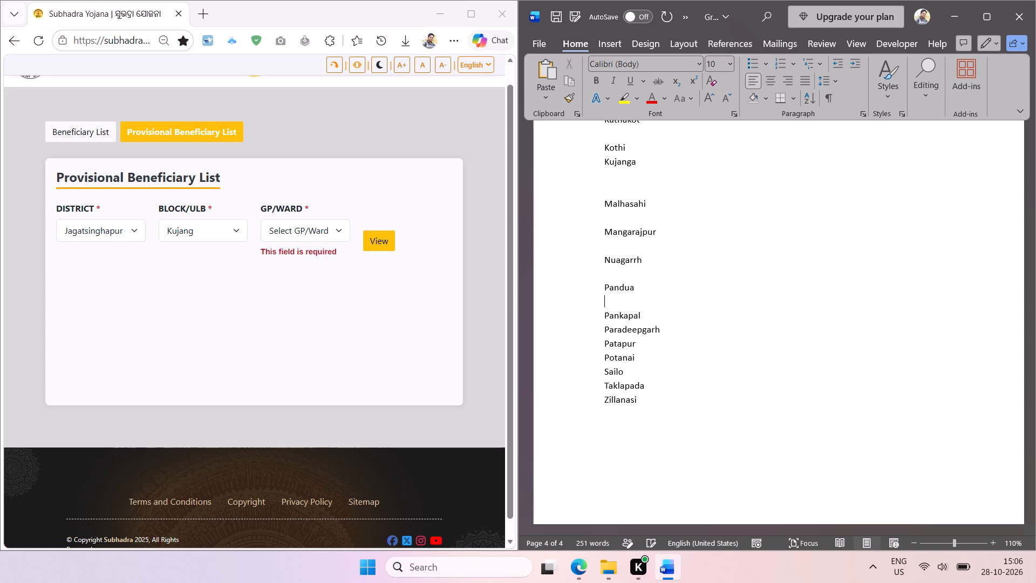
key("BackSpace")
key("Up")
key("BackSpace")
key("Up")
key("BackSpace")
key("Up")
key("BackSpace")
key("Up")
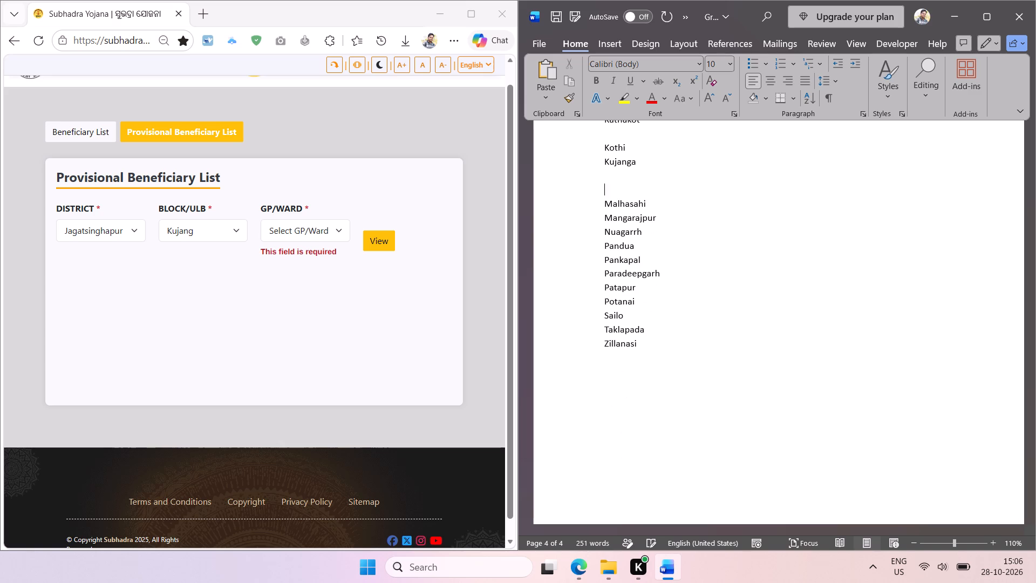
key("BackSpace")
key("BackSpace")
Remove the blank lines between the names from Garei through Kothi in the Kujang list.
key("Up")
key("Up")
key("BackSpace")
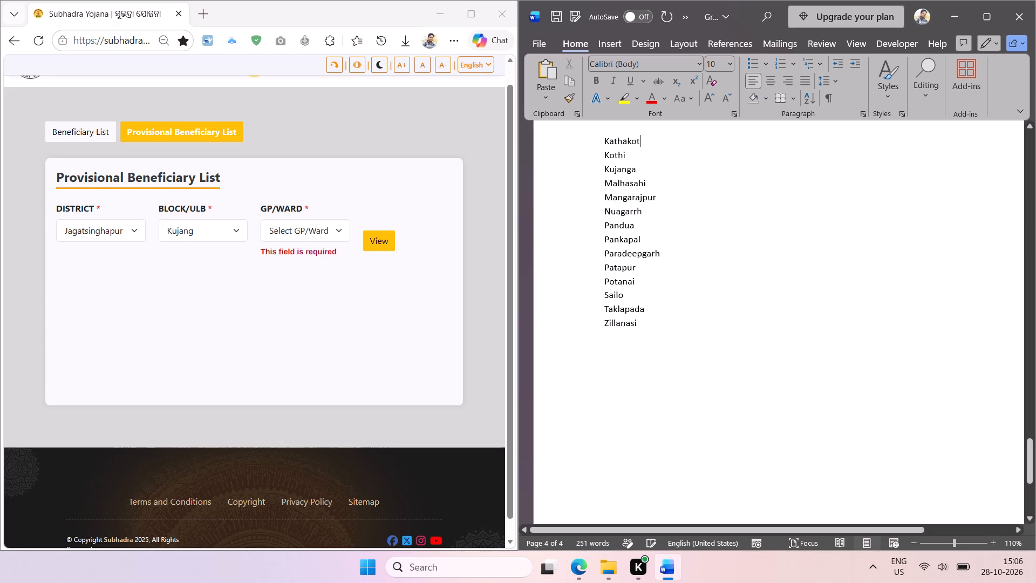
scroll(686, 469, "up", 3)
key("Up")
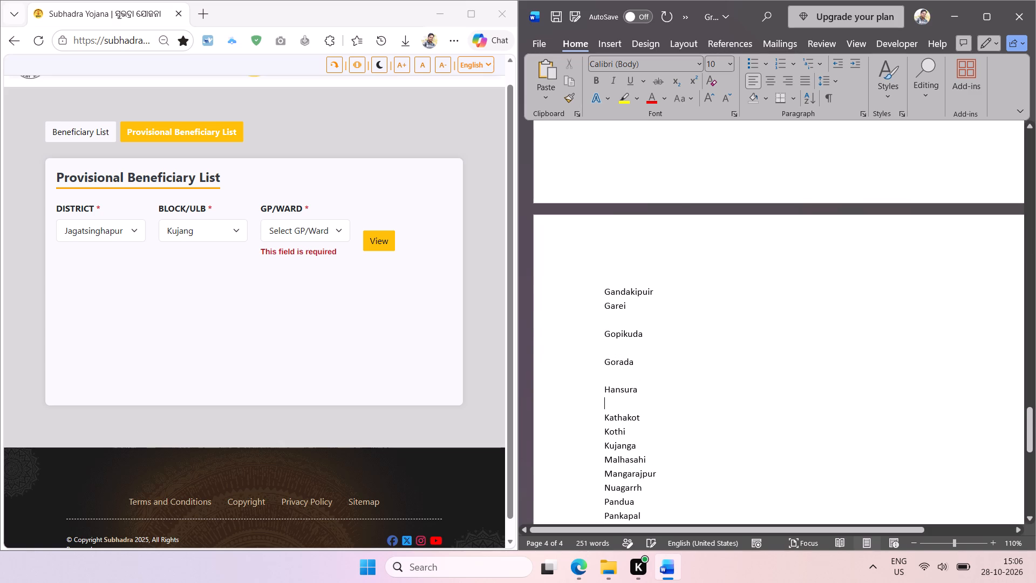
key("BackSpace")
key("Up")
key("BackSpace")
key("Up")
key("BackSpace")
key("Up")
key("BackSpace")
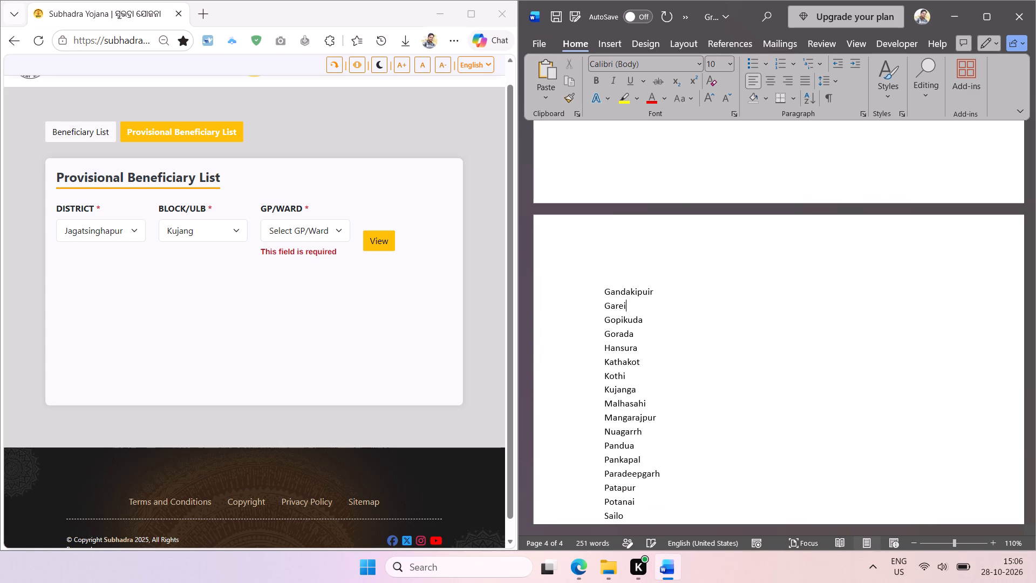
Remove the remaining blank lines between the names from Badabalikani through Gandakipuir in the Kujang list.
key("Up")
key("Up")
key("BackSpace")
scroll(686, 469, "up", 4)
key("Up")
key("BackSpace")
key("Up")
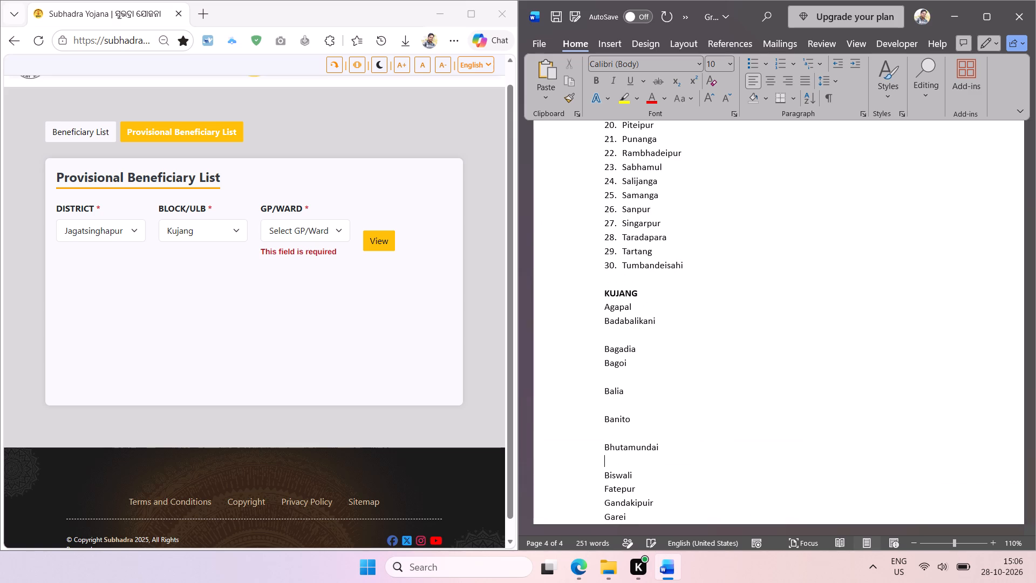
key("BackSpace")
key("Up")
key("BackSpace")
key("Up")
key("BackSpace")
key("Up")
key("BackSpace")
key("Up")
key("Up")
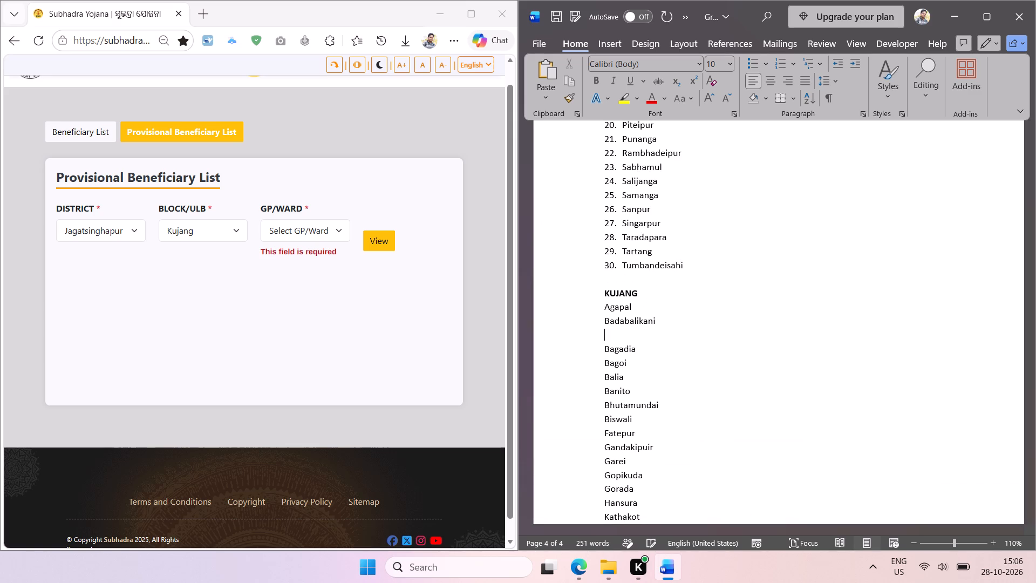
key("BackSpace")
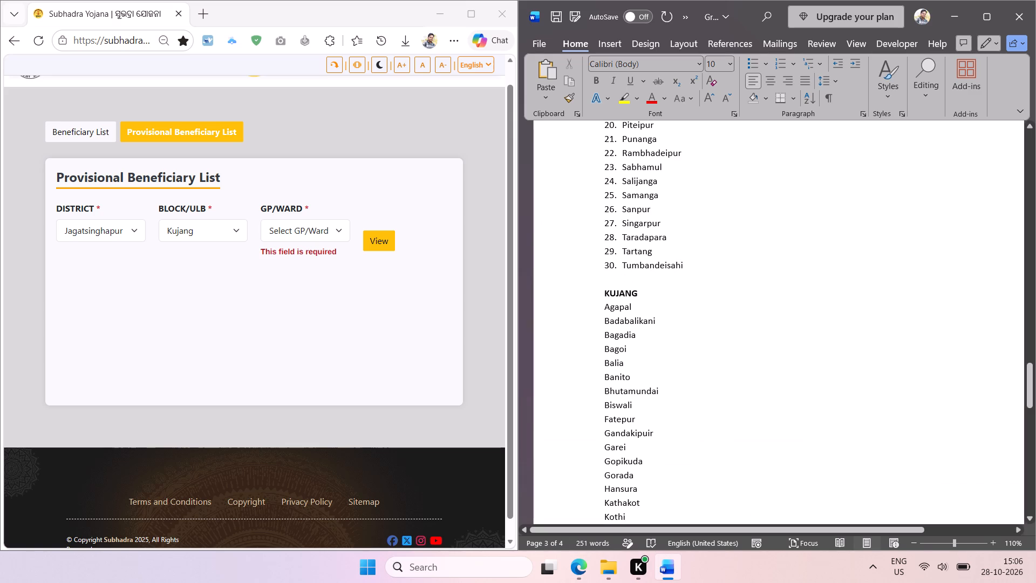
Insert a page break before the KUJANG heading.
left_click(602, 290)
key("ctrl+Return")
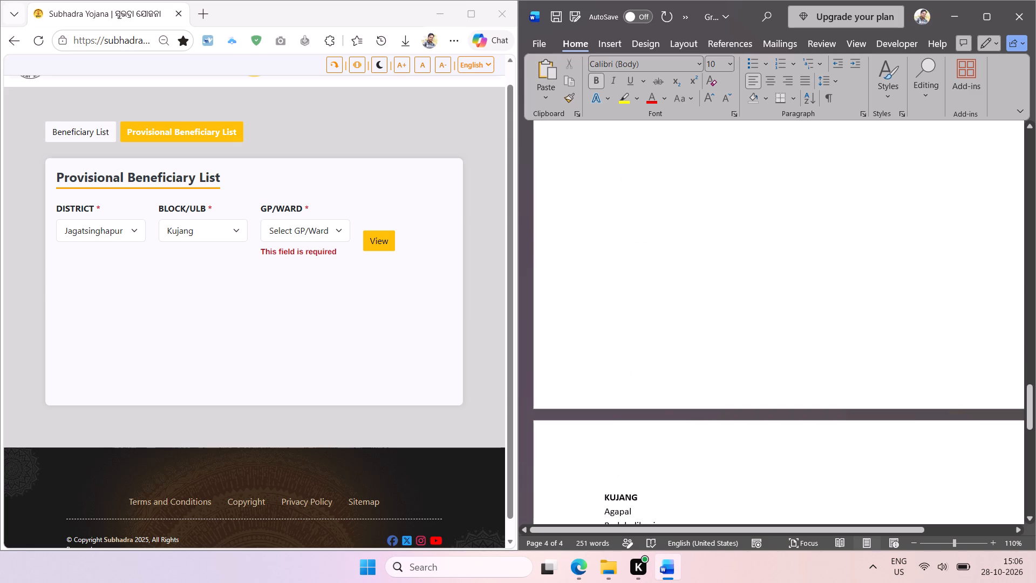
Sort the Kujang gram panchayat names from Agapal through Zillanasi alphabetically.
scroll(726, 282, "down", 2)
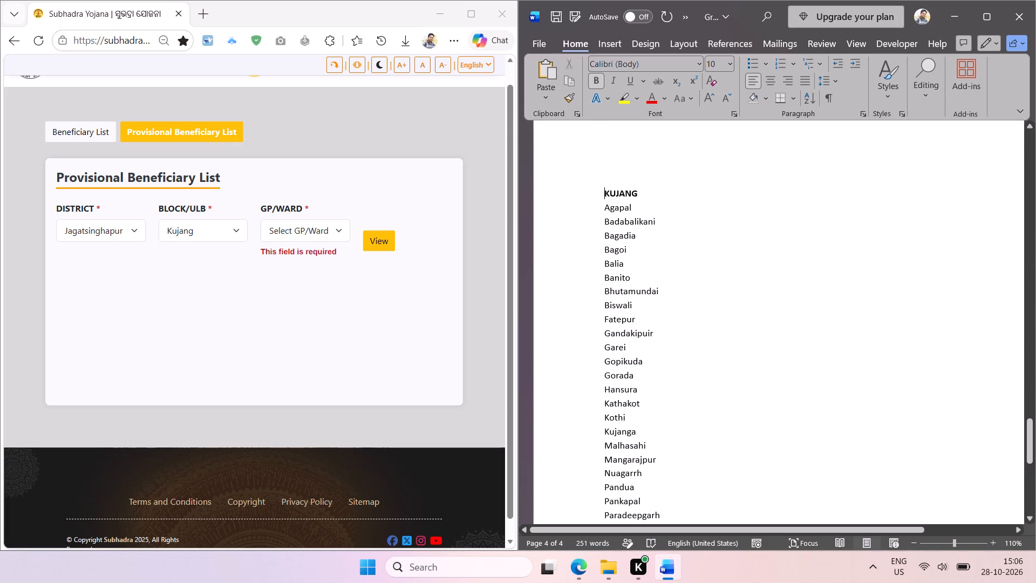
left_click(605, 210)
scroll(694, 284, "down", 2)
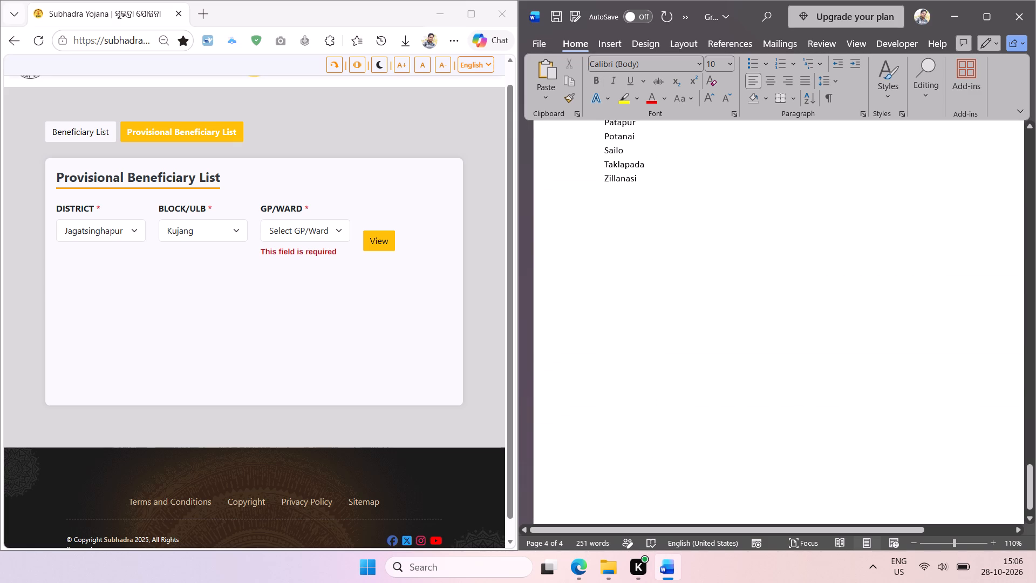
left_click(640, 180, "shift")
left_click(805, 98)
key("Return")
Apply numbering to the selected Kujang names and decrease the list's indent.
left_click(782, 66)
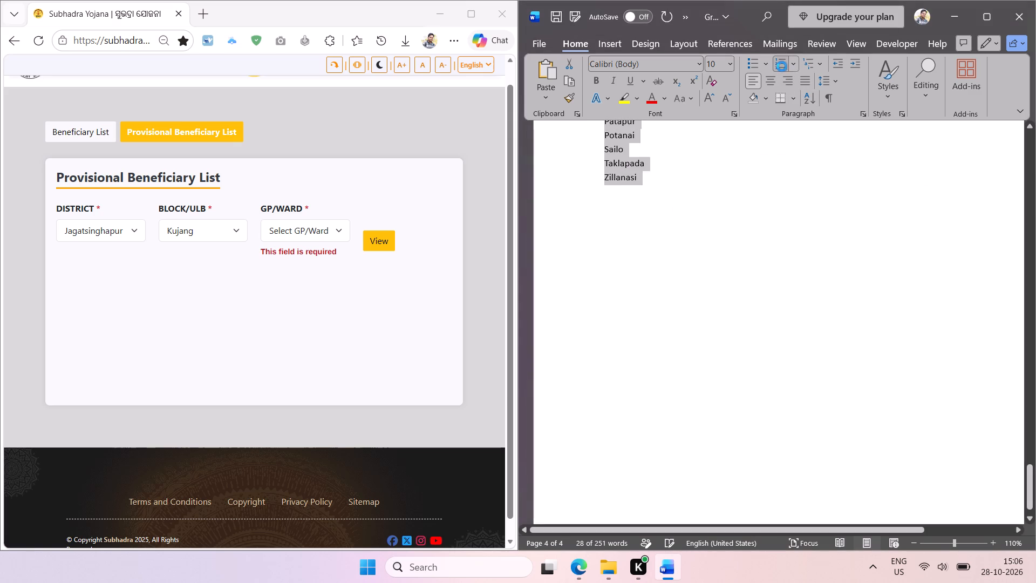
left_click(832, 65)
Copy the KUJANG heading and paste it below the numbered list, leaving a blank line after Zillanasi.
left_click(684, 192)
key("Return")
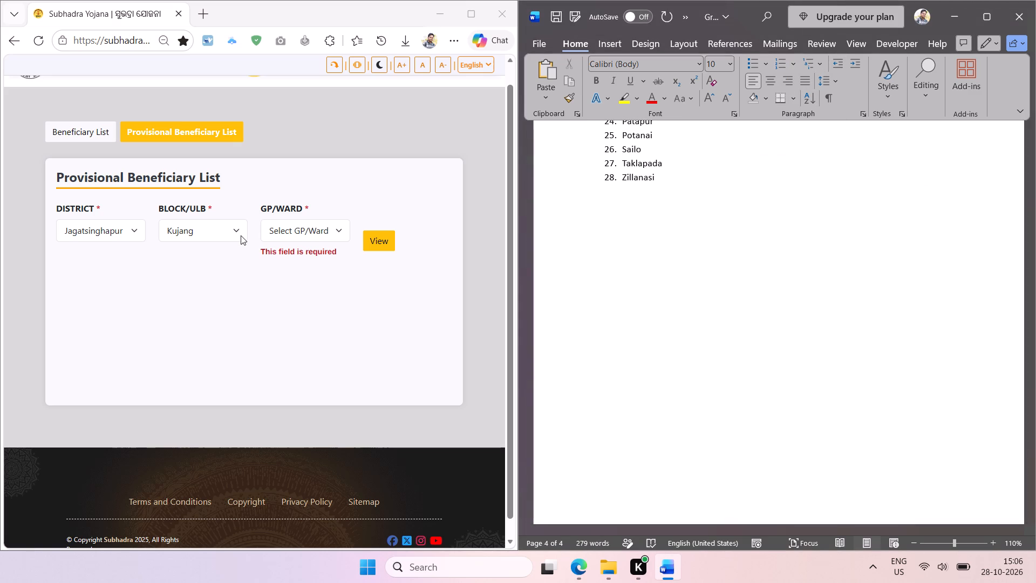
scroll(655, 178, "up", 2)
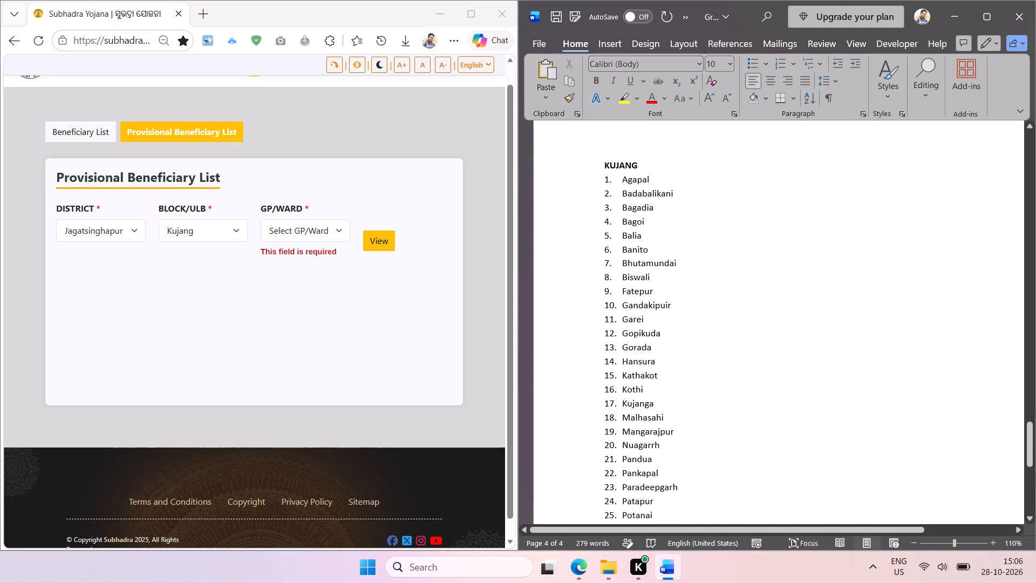
scroll(636, 179, "up", 1)
double_click(626, 164)
key("ctrl+c")
left_click(767, 404)
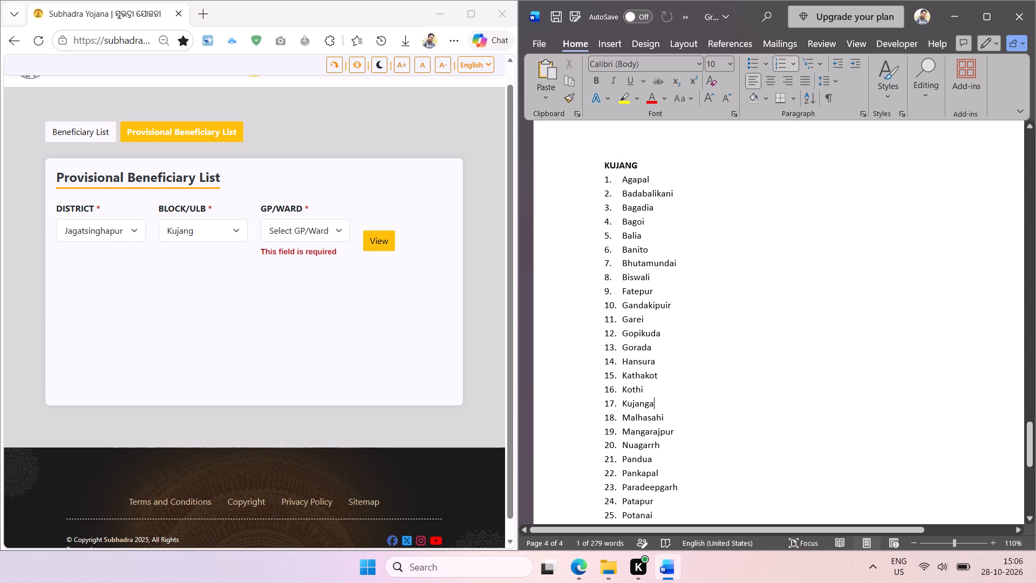
scroll(725, 395, "down", 2)
left_click(626, 206)
key("ctrl+v")
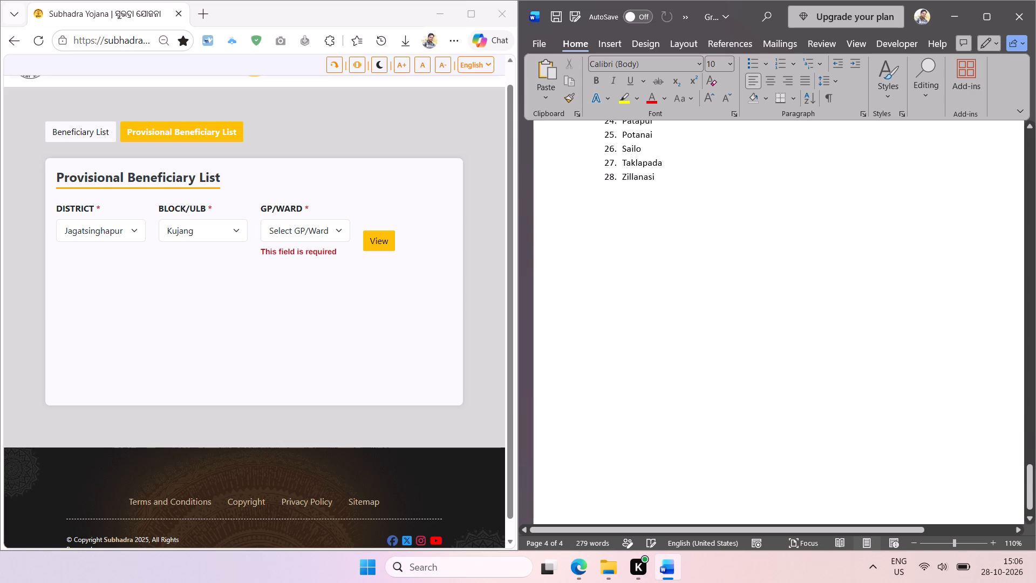
Choose the Naugaon block on the Subhadra website and capture its name as text.
left_click(239, 225)
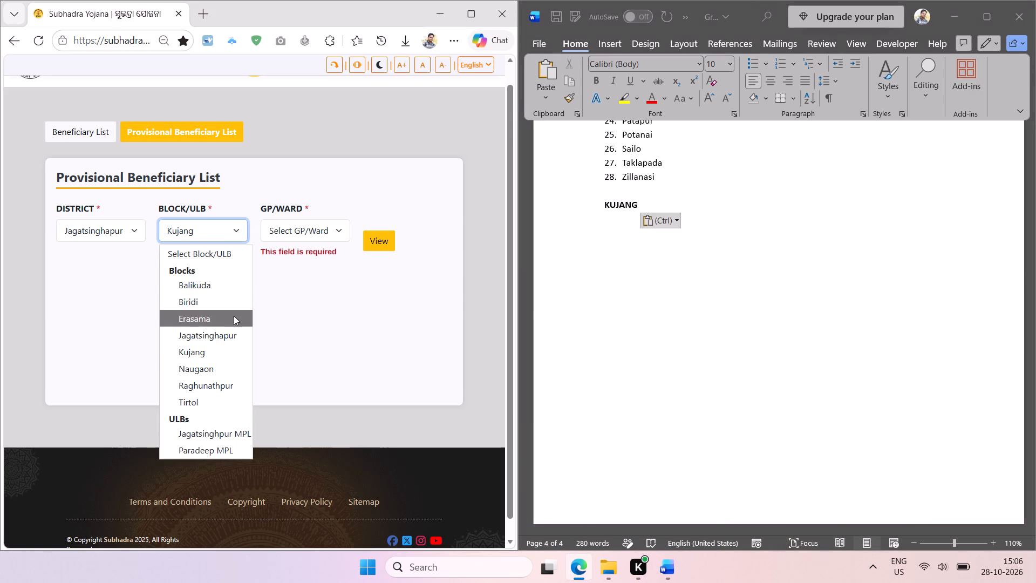
left_click(216, 364)
left_click(220, 312)
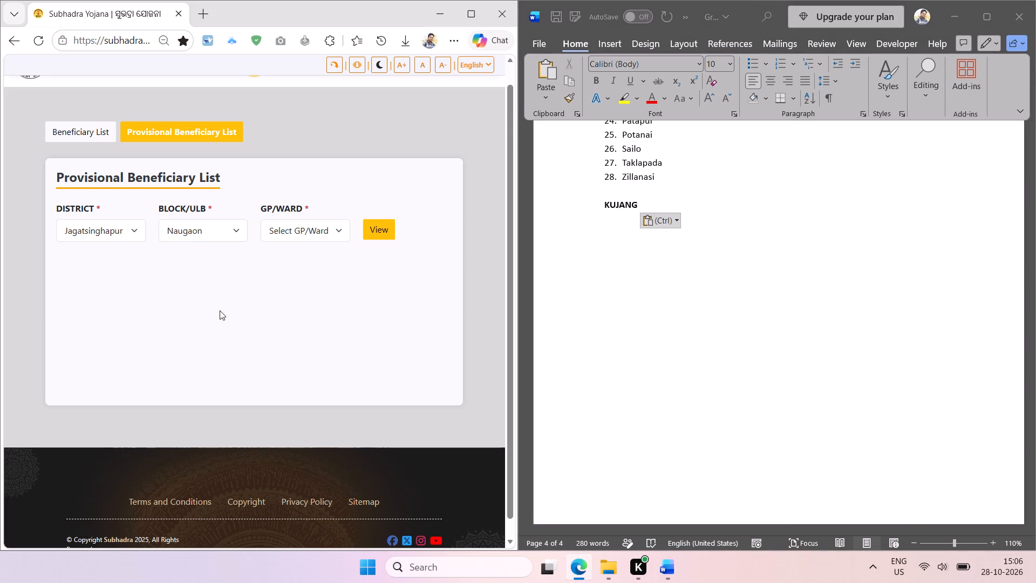
key("shift+super+t")
left_click_drag(163, 218, 215, 263)
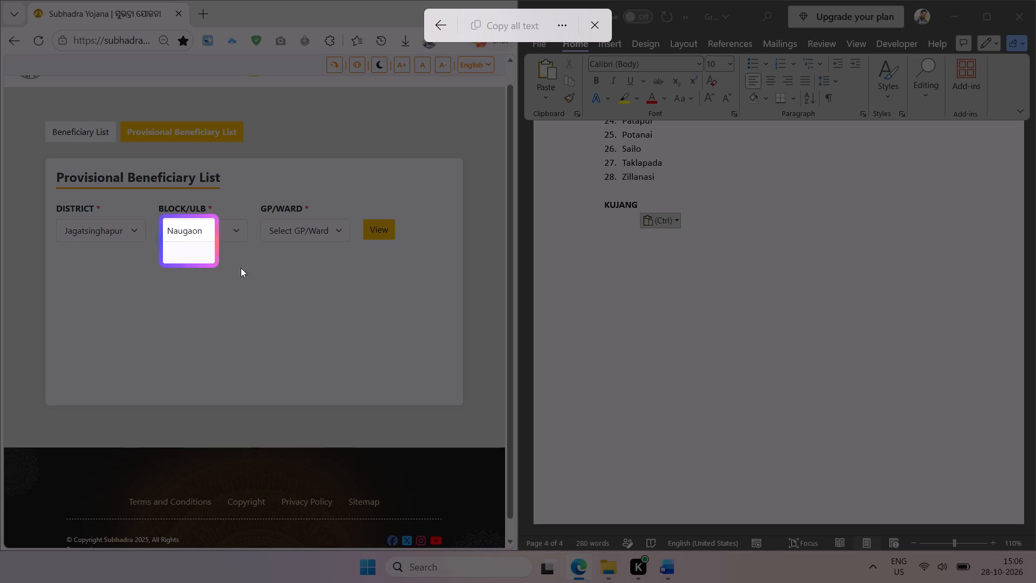
left_click(499, 24)
Replace the copied KUJANG heading below the list with the captured block name in uppercase, NAUGAON, and start a line beneath it.
left_click(690, 230)
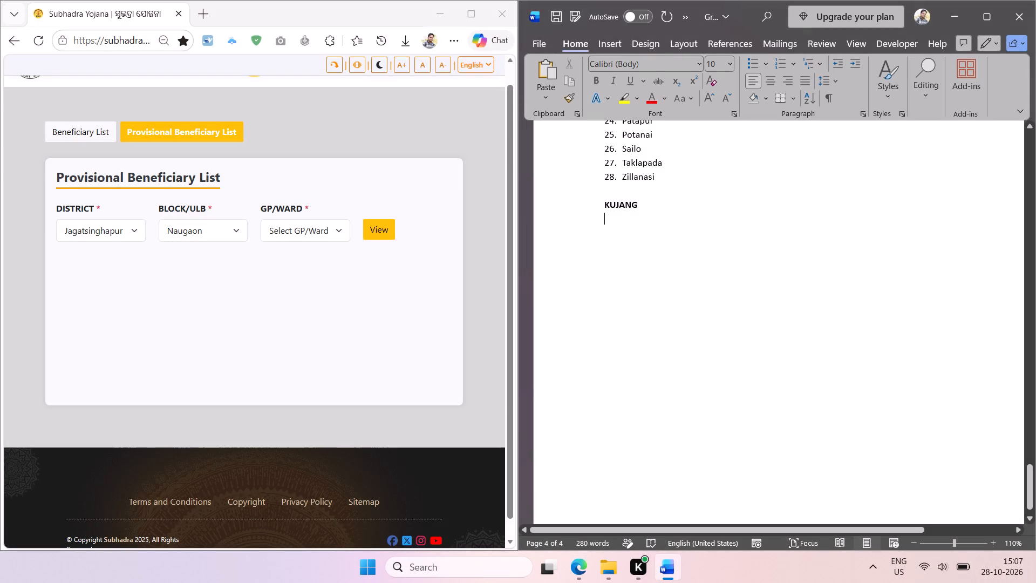
double_click(619, 207)
key("ctrl+v")
key("shift+F3")
key("Return")
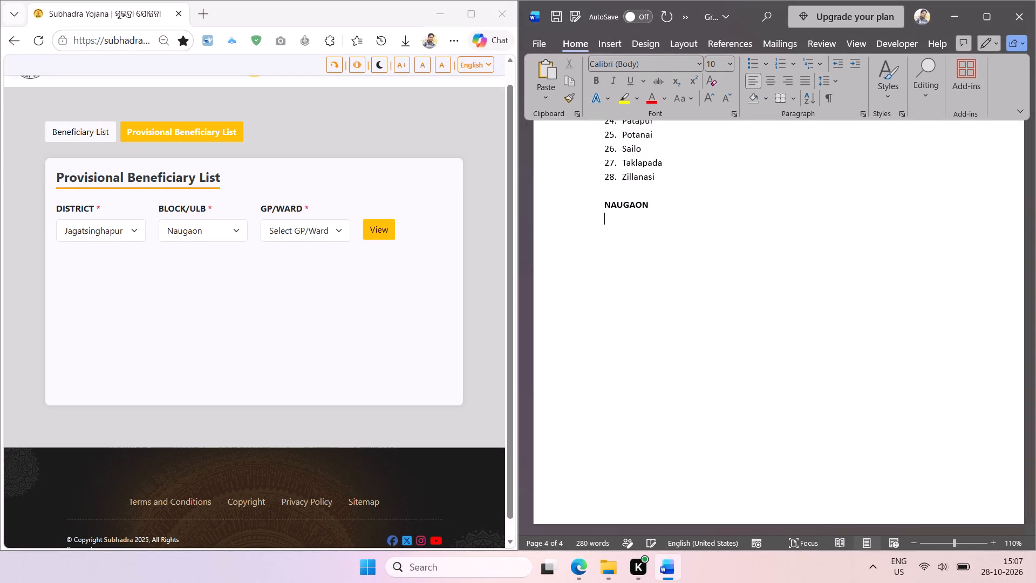
Capture the Naugaon gram panchayat names from Alana through Tiruna as text from the website and paste them under the NAUGAON heading.
left_click(340, 236)
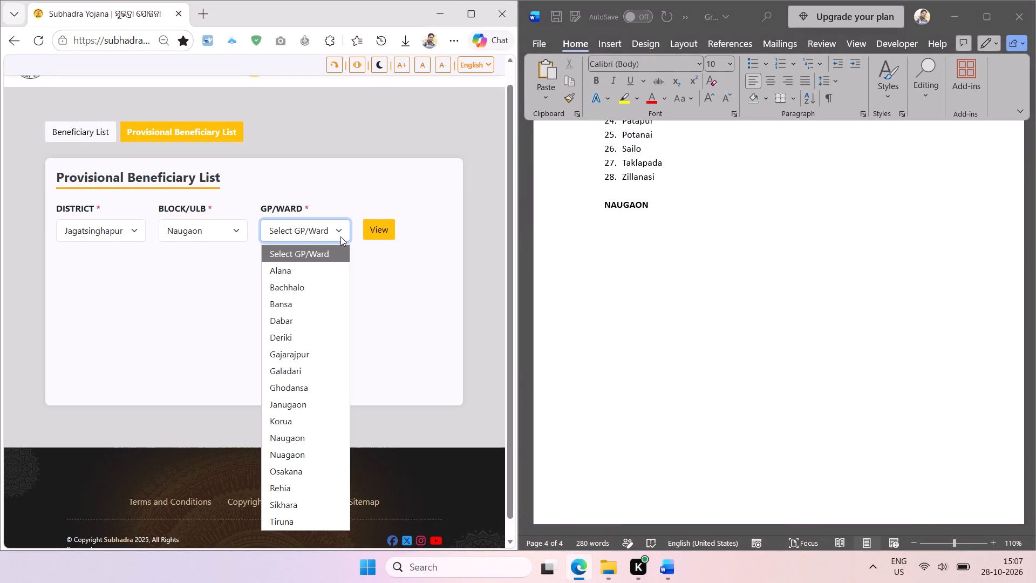
key("shift+super+t")
left_click_drag(263, 264, 338, 451)
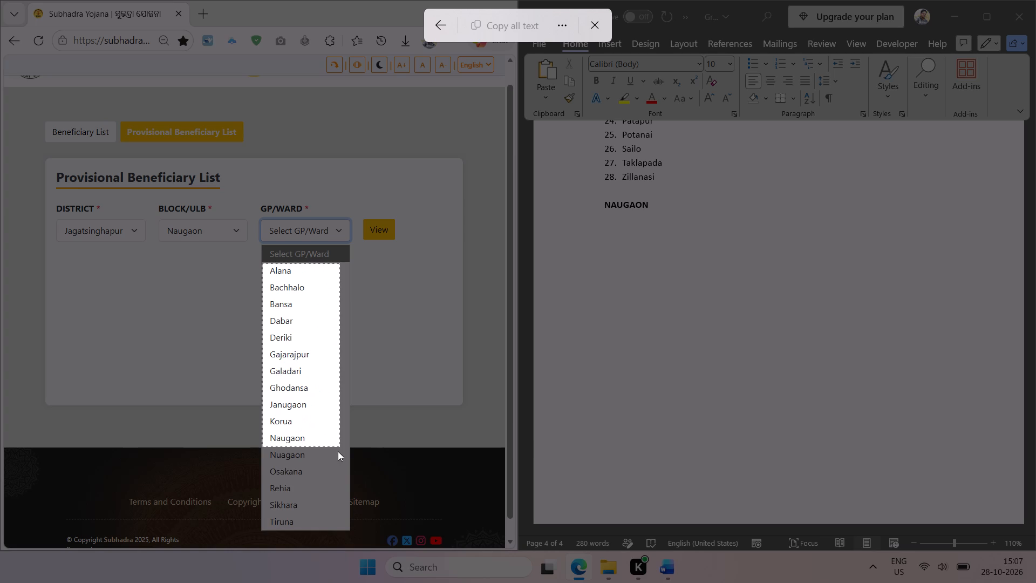
left_click_drag(338, 451, 338, 530)
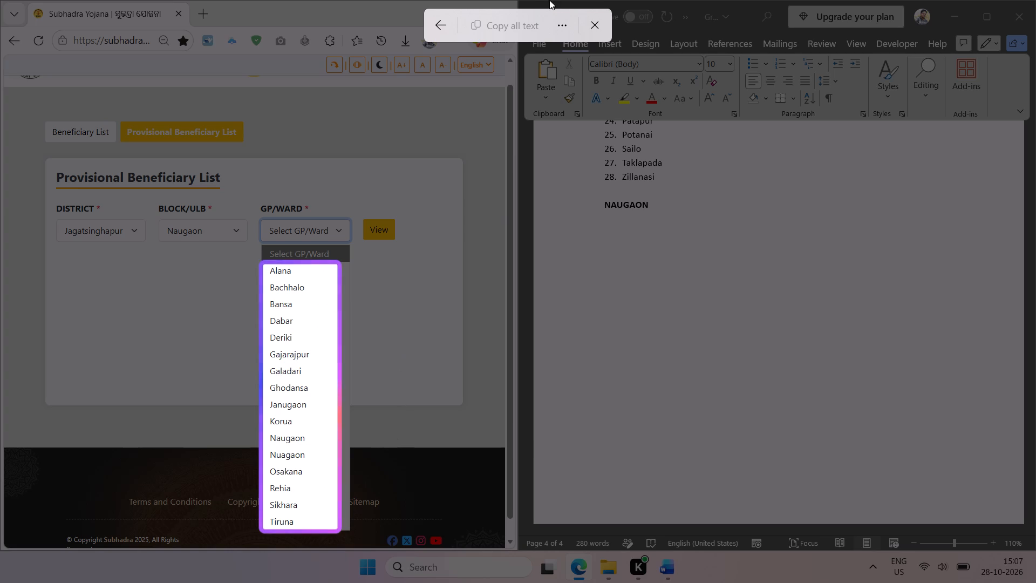
left_click(522, 18)
left_click(635, 212)
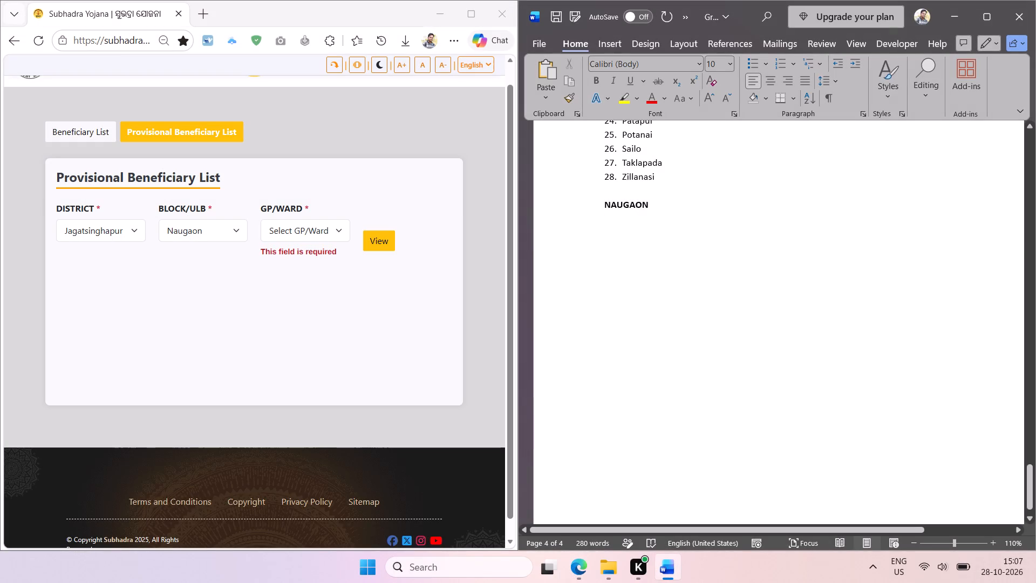
key("ctrl+v")
Remove the blank lines between the names from Janugaon through Tiruna in the Naugaon list.
left_click(621, 480)
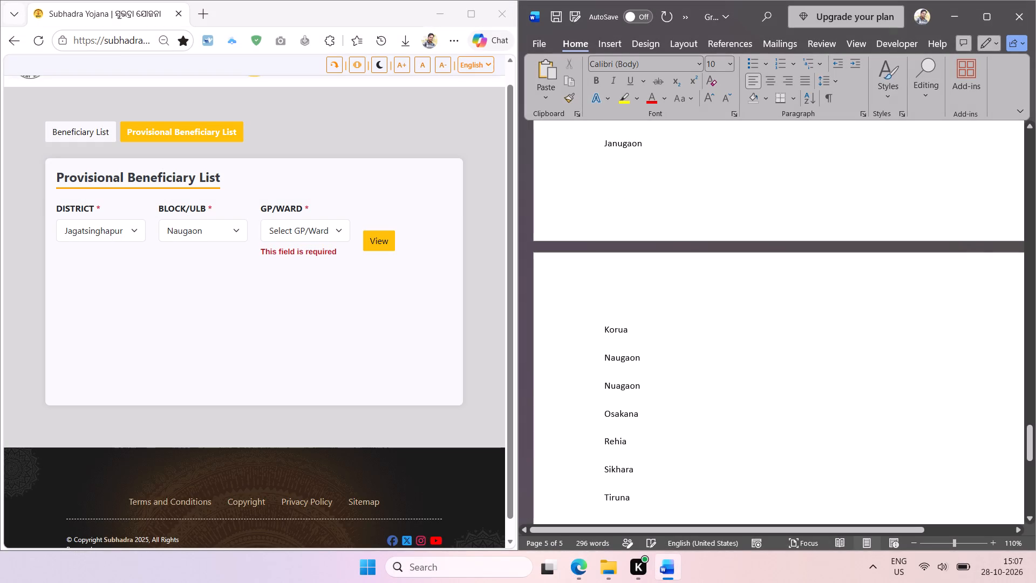
key("BackSpace")
key("Up")
key("BackSpace")
key("Up")
key("BackSpace")
key("Up")
key("BackSpace")
key("Up")
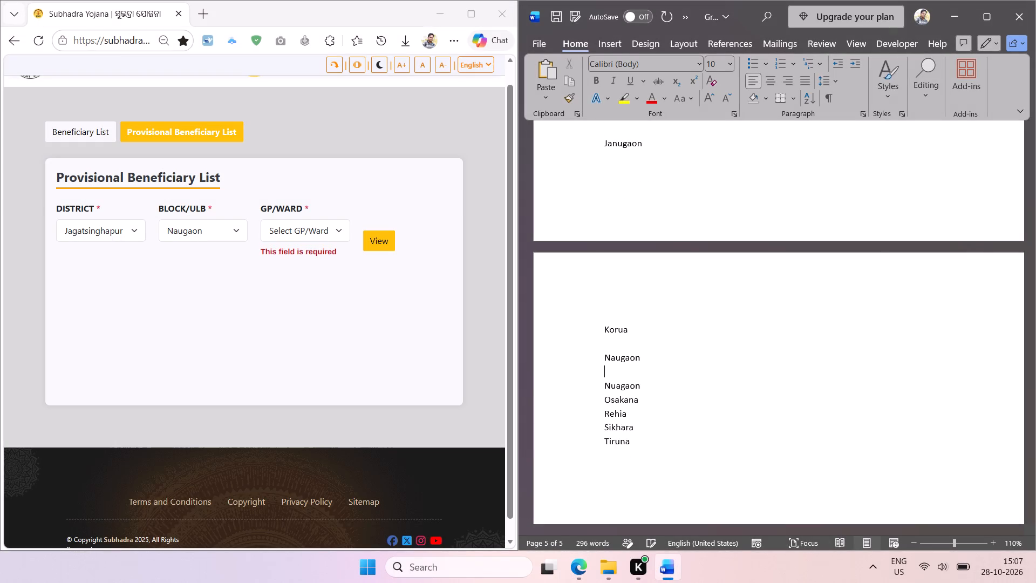
key("BackSpace")
key("Up")
key("BackSpace")
key("Up")
key("BackSpace")
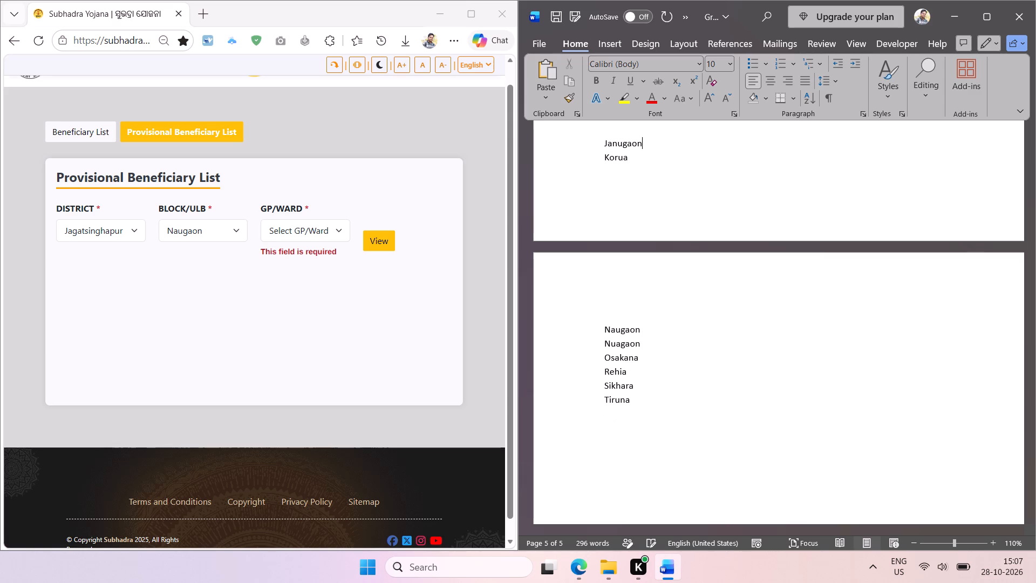
Remove the remaining blank lines between the names from Alana through Janugaon in the Naugaon list.
scroll(751, 469, "up", 2)
key("Up")
key("BackSpace")
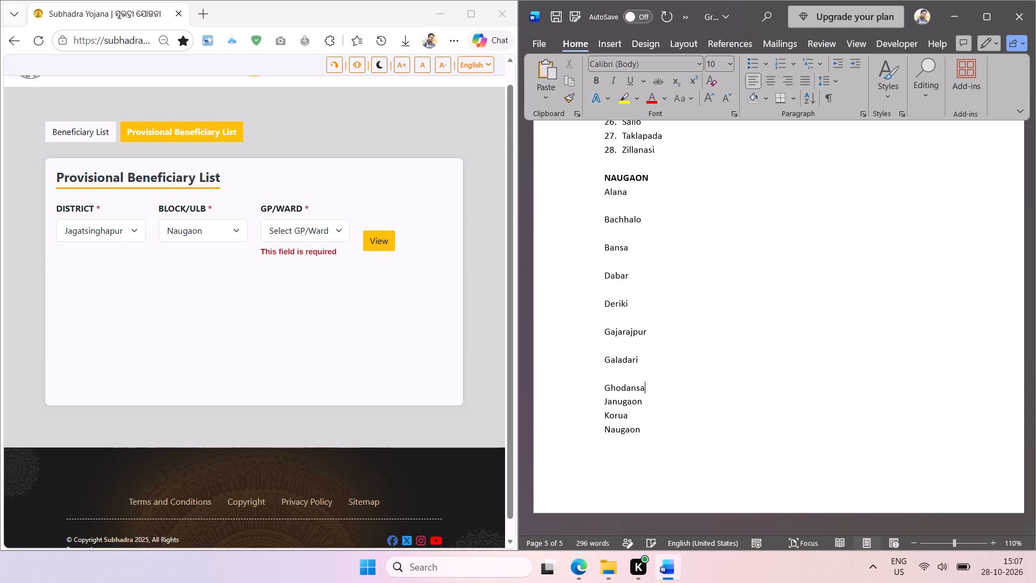
key("Up")
key("BackSpace")
key("Up")
key("BackSpace")
key("Up")
key("BackSpace")
key("Up")
key("BackSpace")
key("Up")
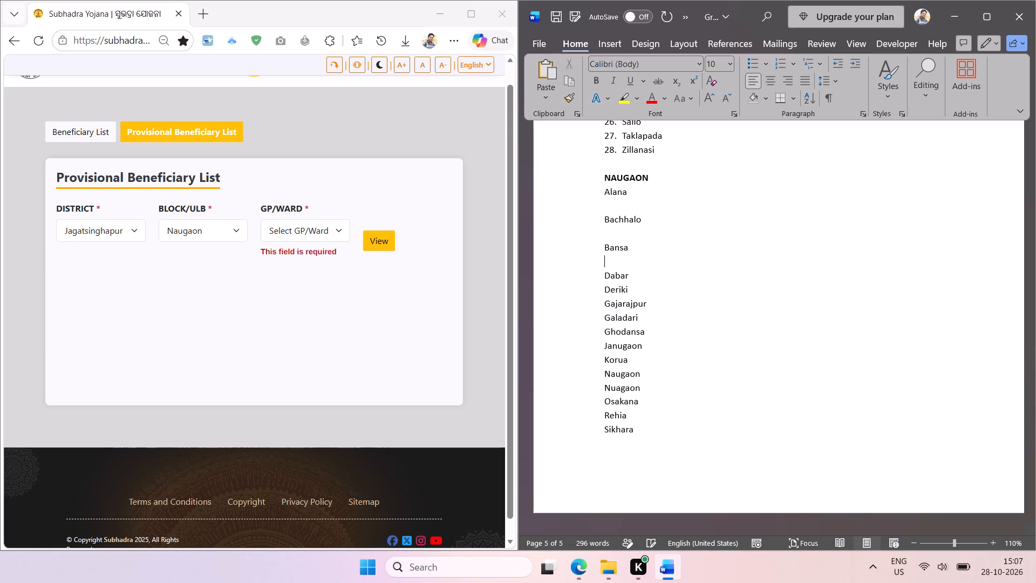
key("BackSpace")
key("Up")
key("BackSpace")
key("Up")
key("BackSpace")
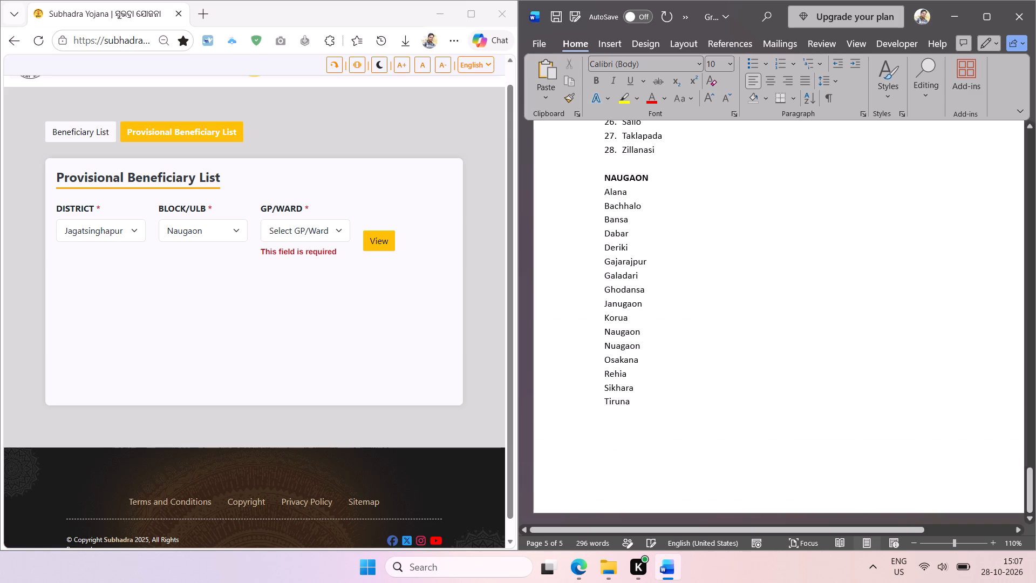
Sort the Naugaon names from Alana through Tiruna in ascending order and number them, with the numbers aligned to the left margin.
left_click_drag(640, 400, 602, 198)
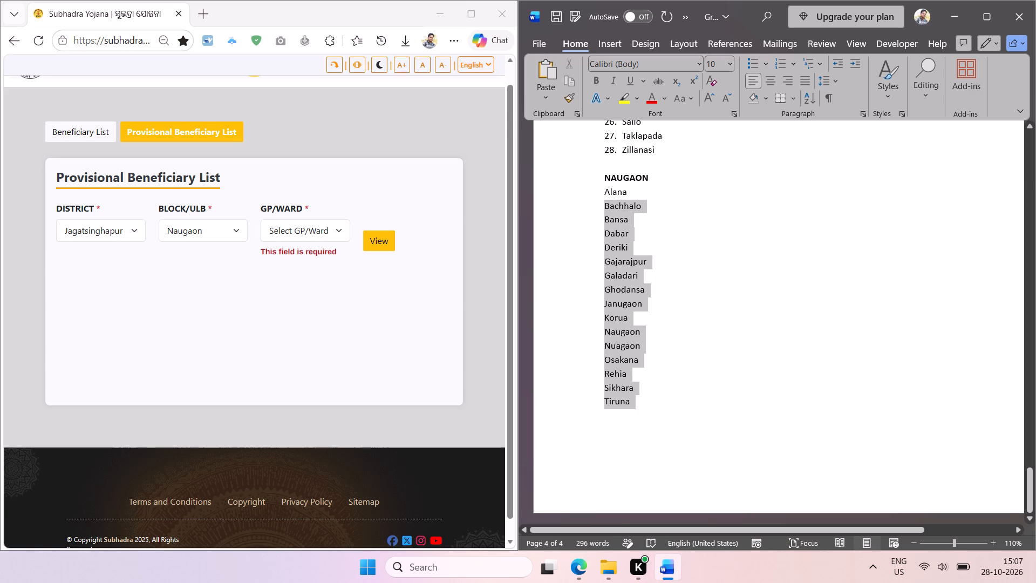
left_click_drag(602, 198, 602, 196)
left_click(809, 96)
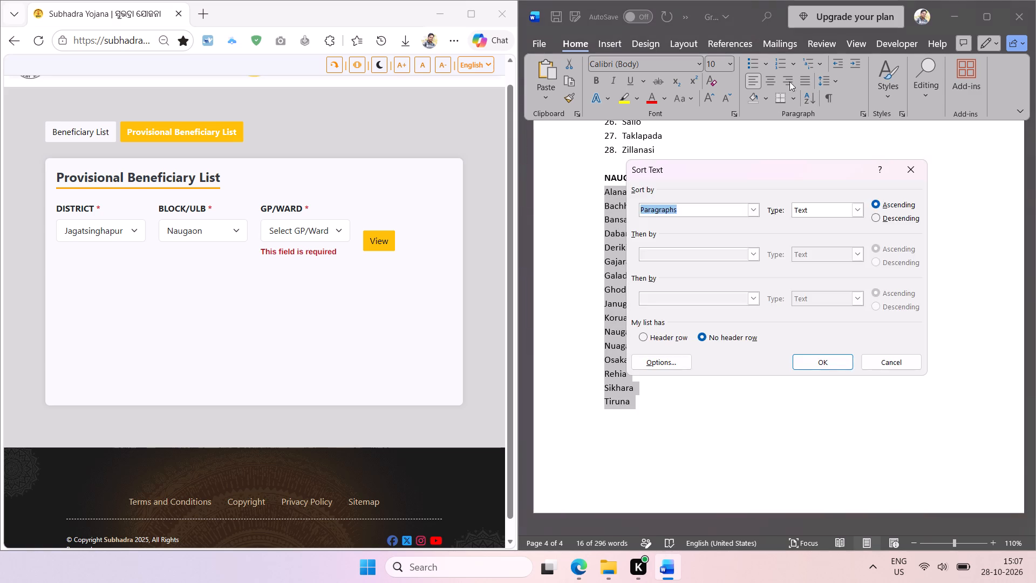
key("Return")
left_click(781, 64)
left_click(842, 64)
left_click(735, 184)
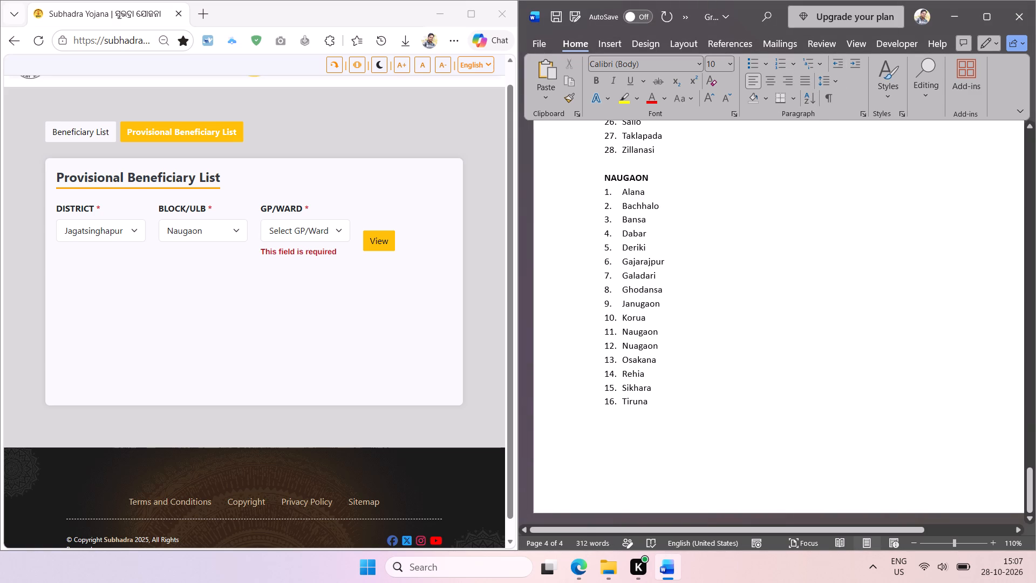
Insert a page break after the Naugaon list and paste a copy of the NAUGAON heading on the new page.
double_click(640, 179)
key("ctrl+c")
left_click(663, 400)
key("Return")
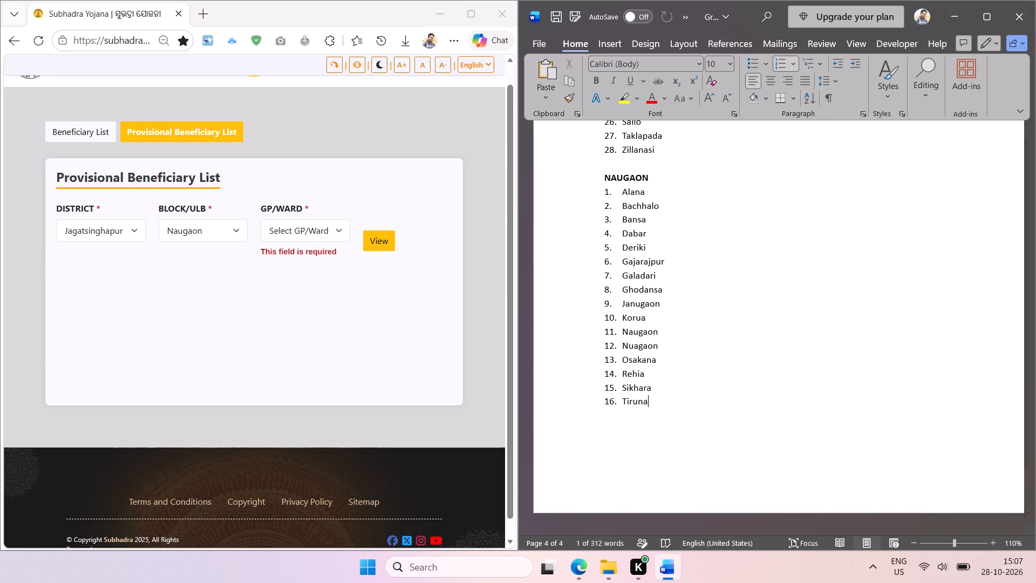
key("Return")
key("Return")
key("ctrl+Return")
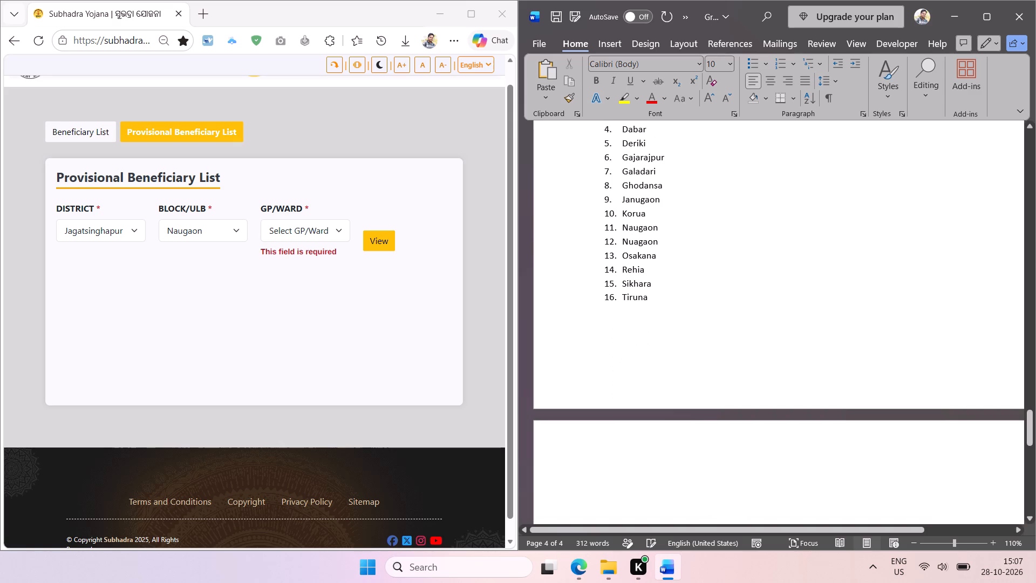
key("ctrl+v")
scroll(667, 411, "down", 2)
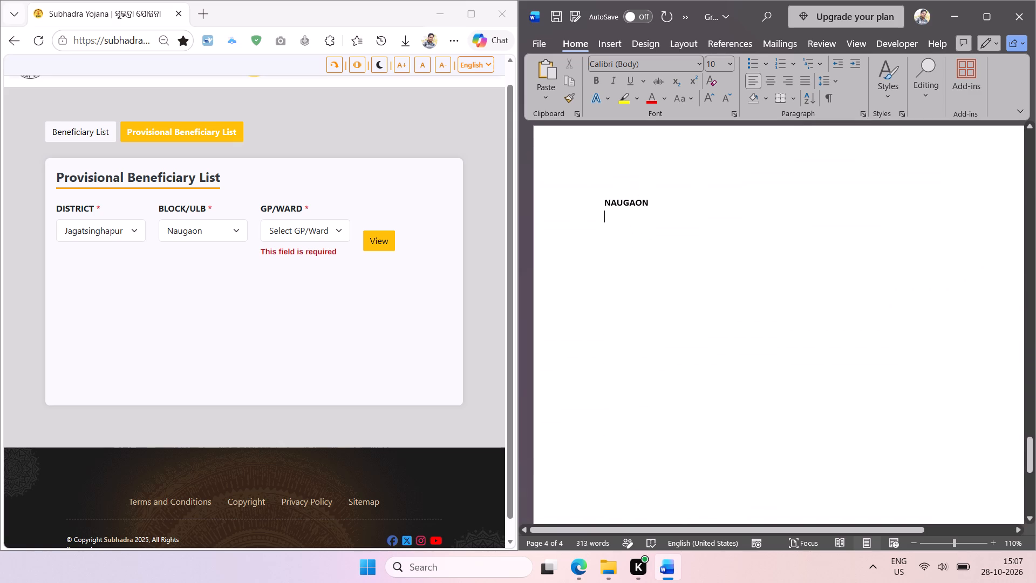
scroll(708, 401, "down", 2)
Choose the Raghunathpur block on the website, capture its name as text, and replace the copied NAUGAON heading with it in uppercase, starting a line beneath.
left_click(198, 231)
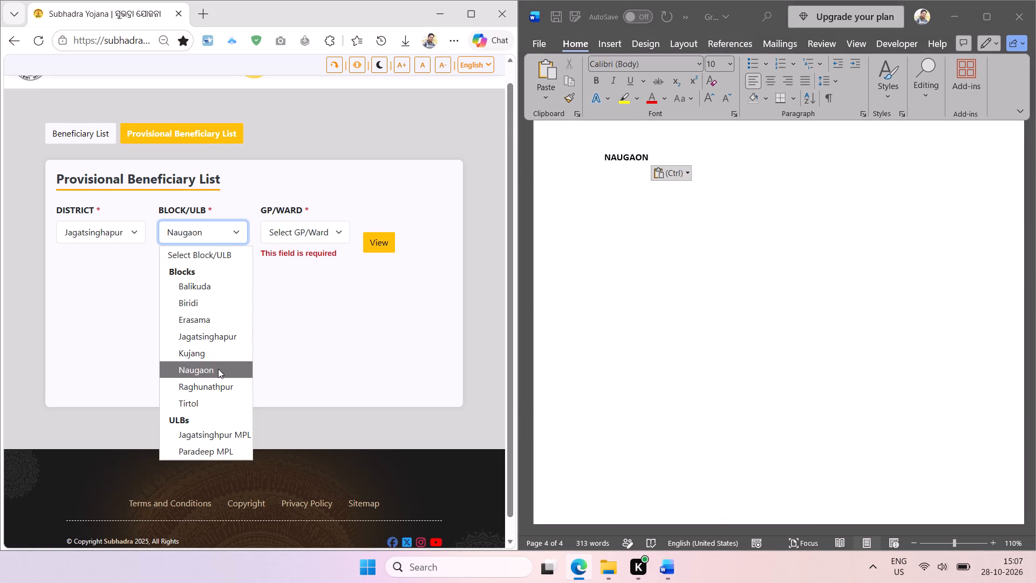
left_click(215, 385)
left_click(220, 335)
key("shift+super+t")
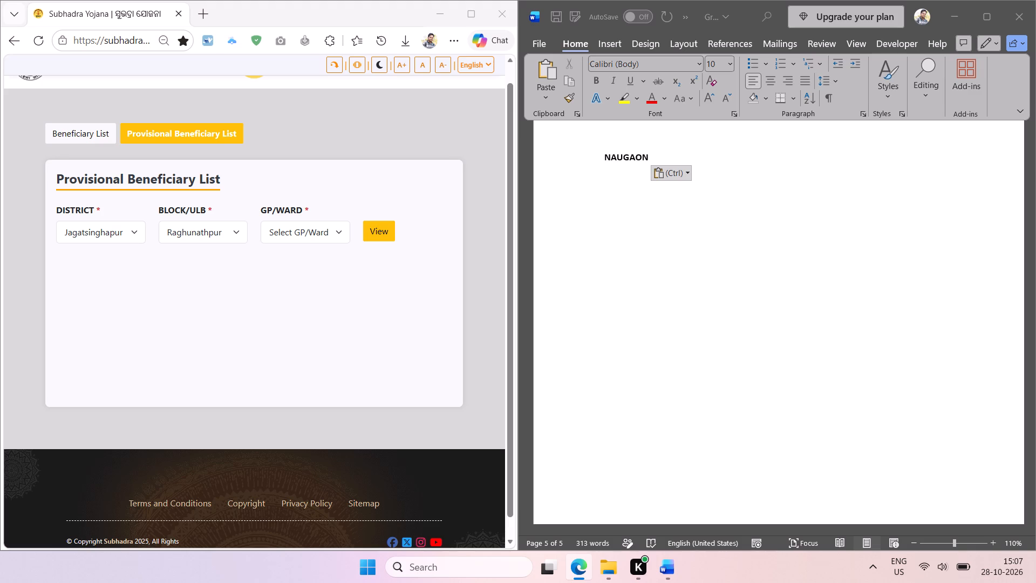
left_click_drag(165, 222, 229, 267)
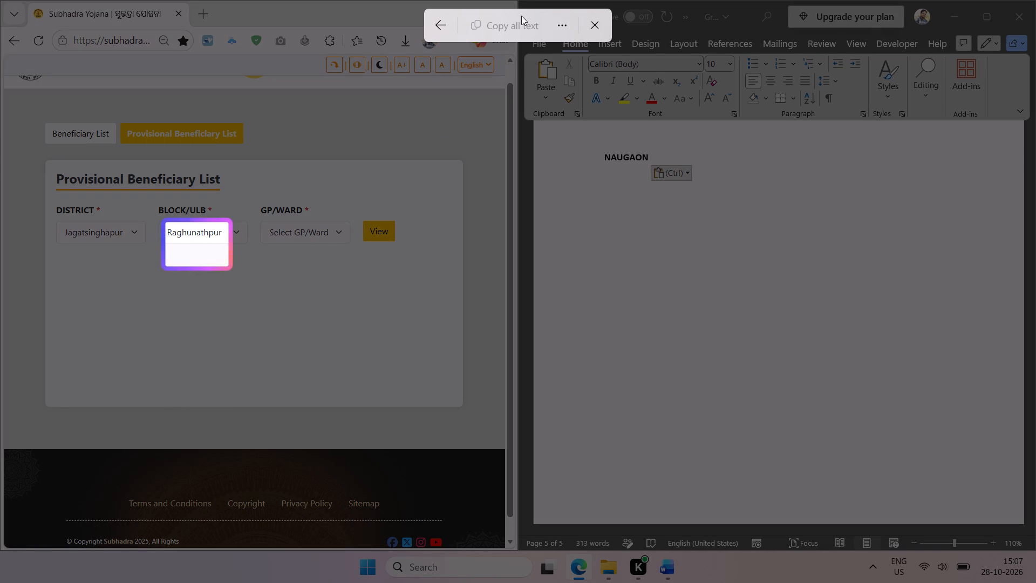
left_click(516, 19)
double_click(631, 156)
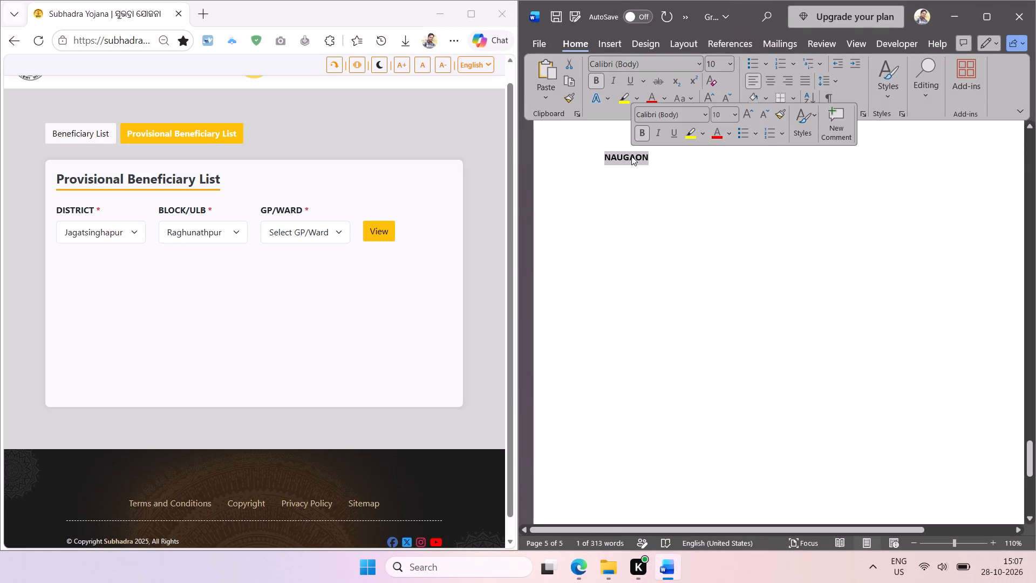
key("ctrl+v")
key("shift+F3")
key("Return")
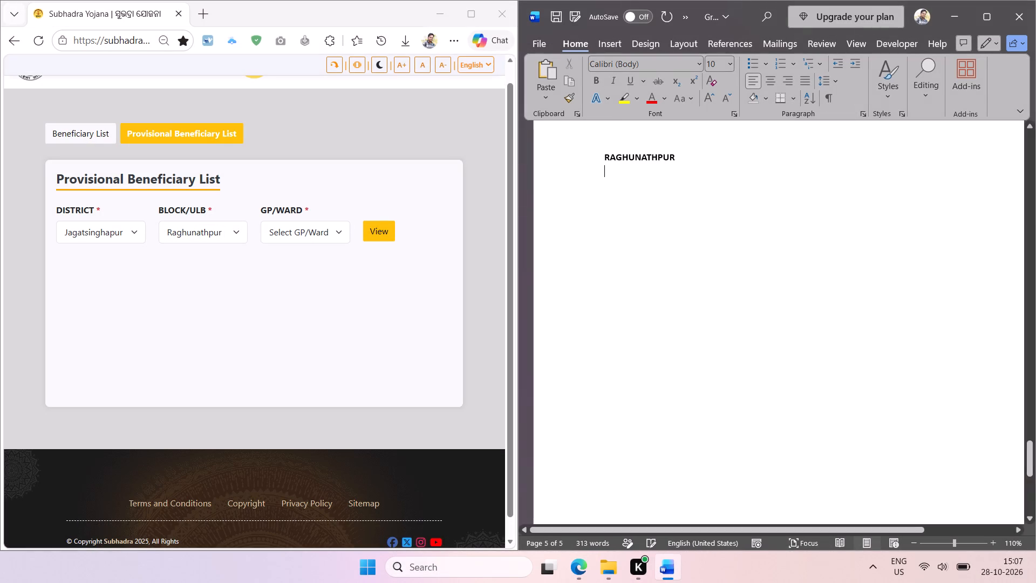
Capture the Raghunathpur gram panchayat names from Baragola through Tanara as text and paste them under the RAGHUNATHPUR heading.
left_click(347, 232)
key("shift+super+t")
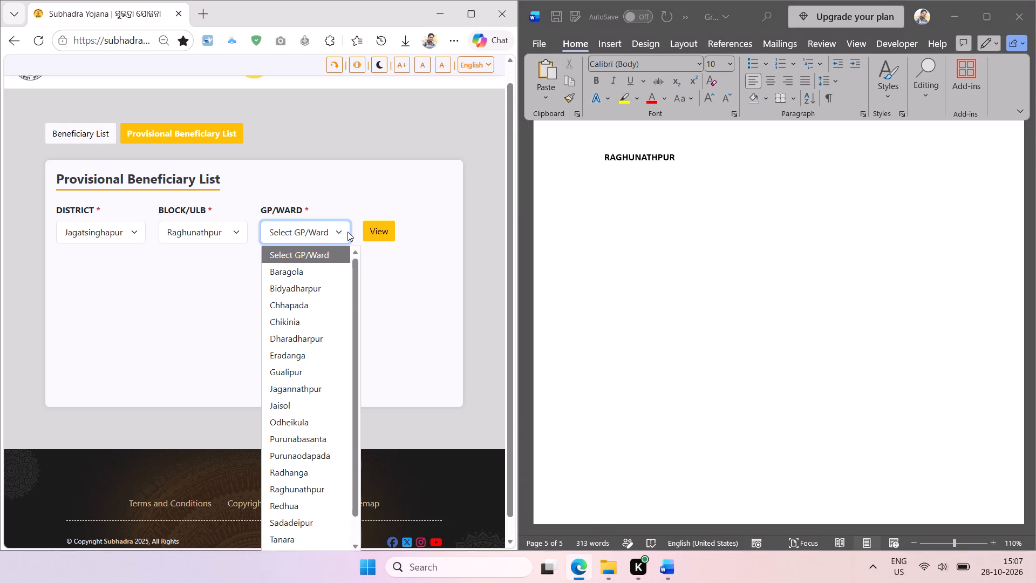
left_click_drag(264, 261, 366, 458)
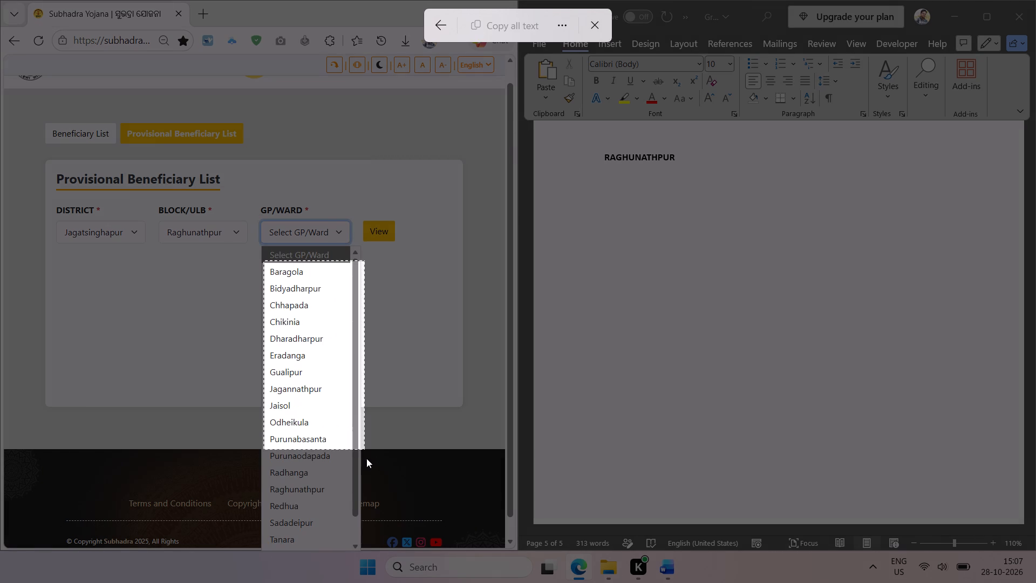
left_click_drag(366, 458, 340, 548)
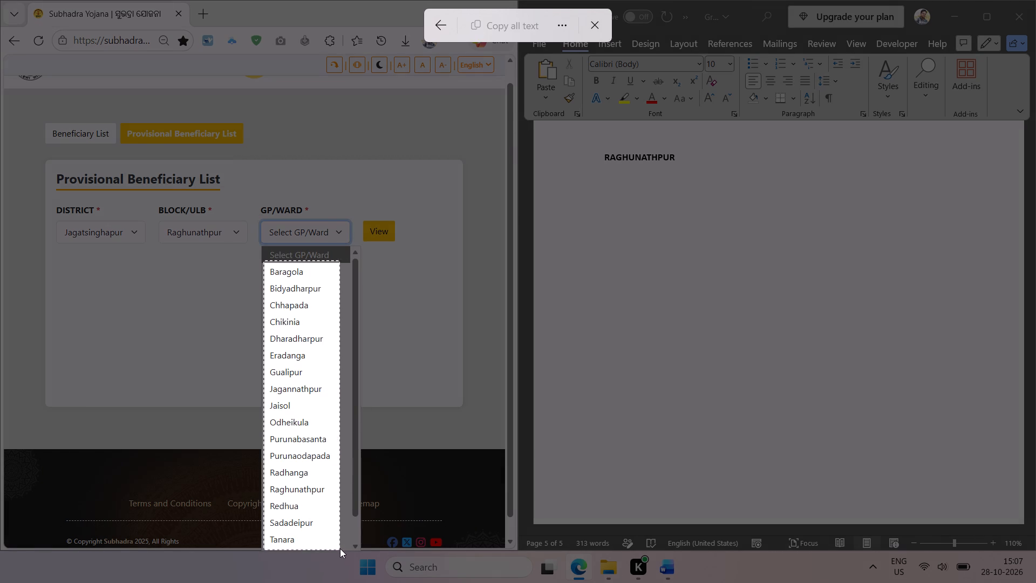
left_click_drag(340, 548, 346, 546)
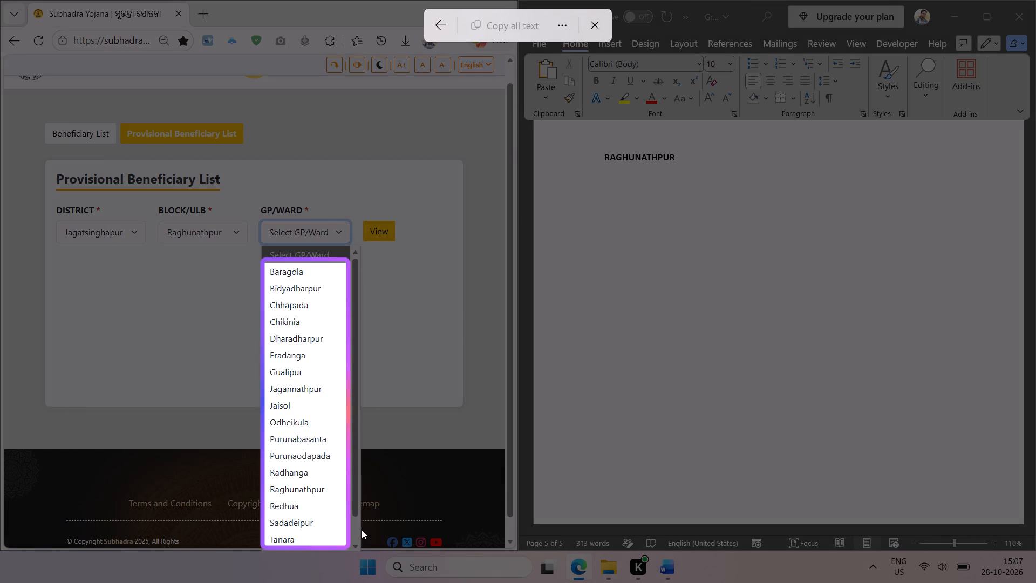
left_click(505, 23)
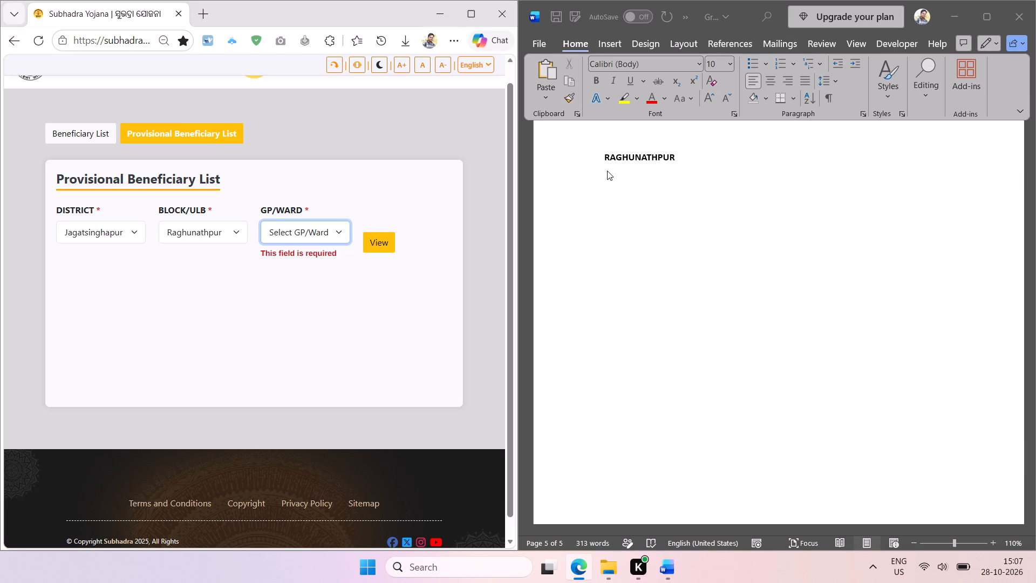
left_click(608, 170)
key("ctrl+v")
key("Return")
key("Return")
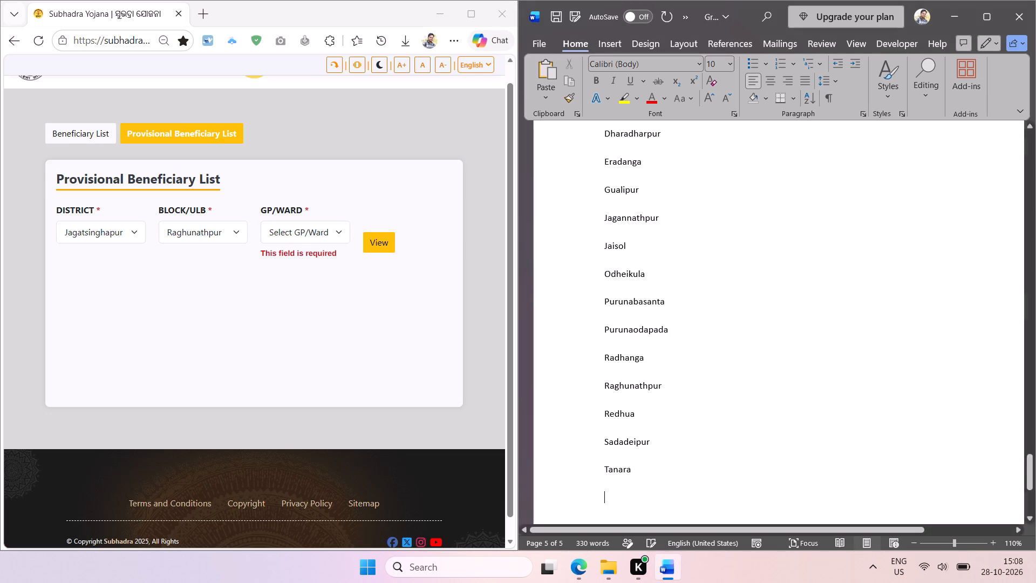
Capture the remaining names from Tanara through Tarikunda, append them to the Raghunathpur list, and delete the duplicate Tanara.
left_click(339, 231)
left_click_drag(357, 316, 357, 321)
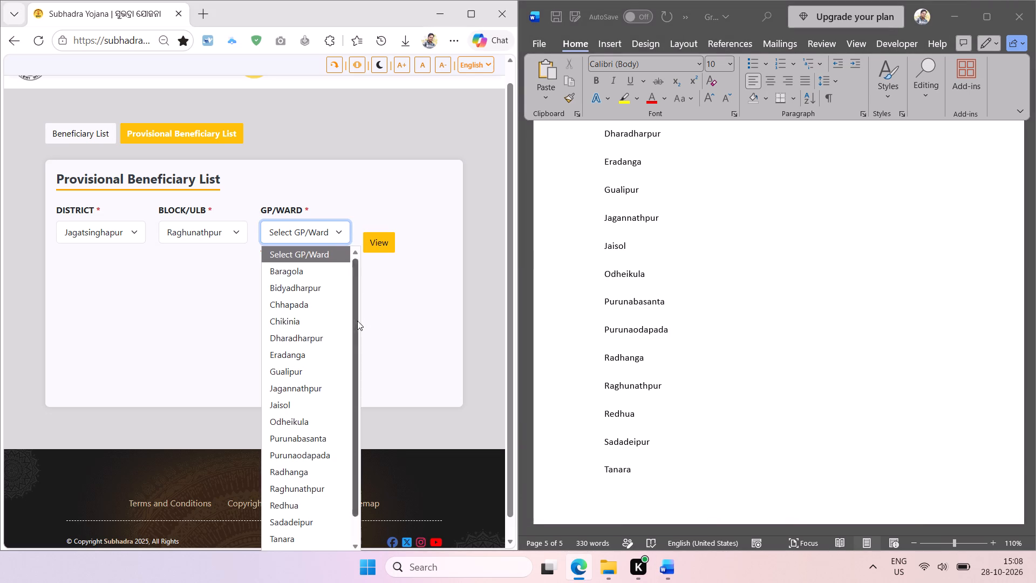
left_click_drag(357, 321, 364, 425)
key("shift+super+t")
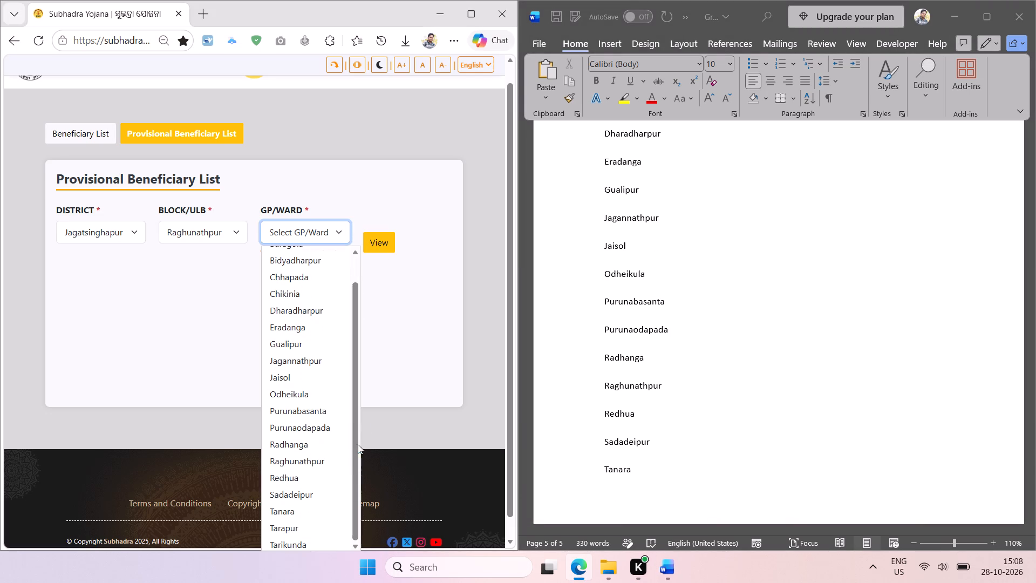
left_click_drag(263, 503, 313, 568)
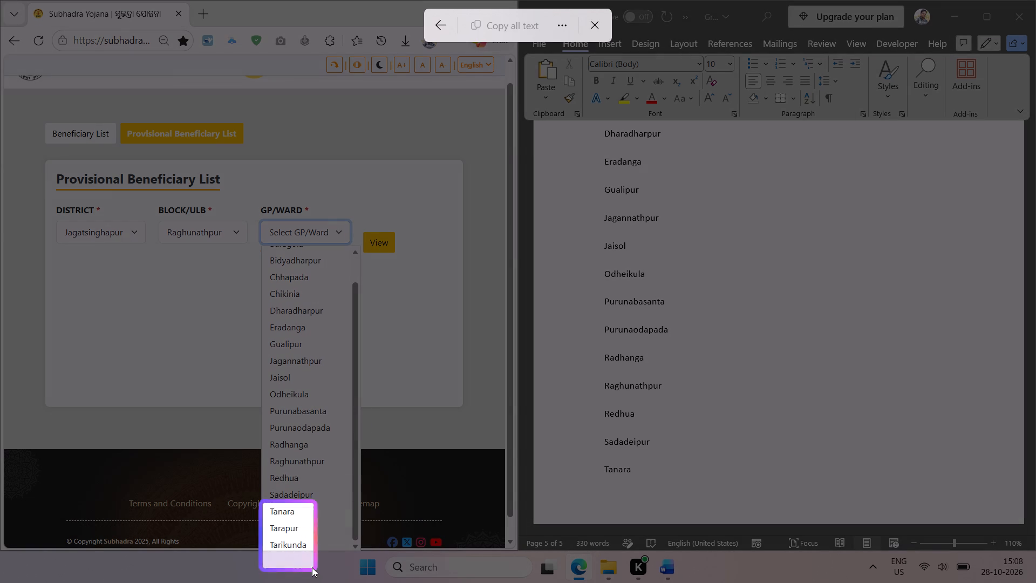
left_click(508, 29)
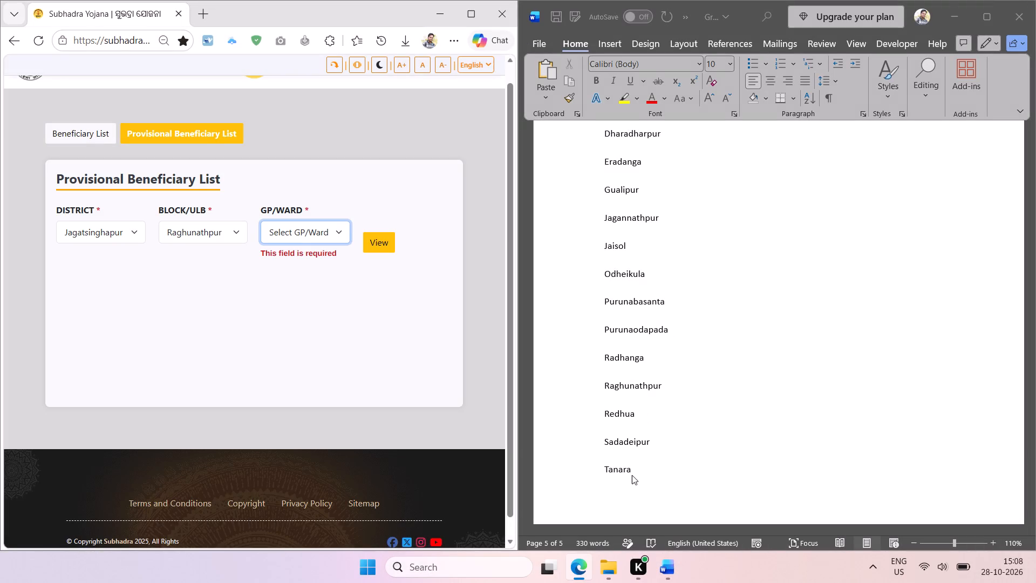
left_click(629, 476)
key("ctrl+v")
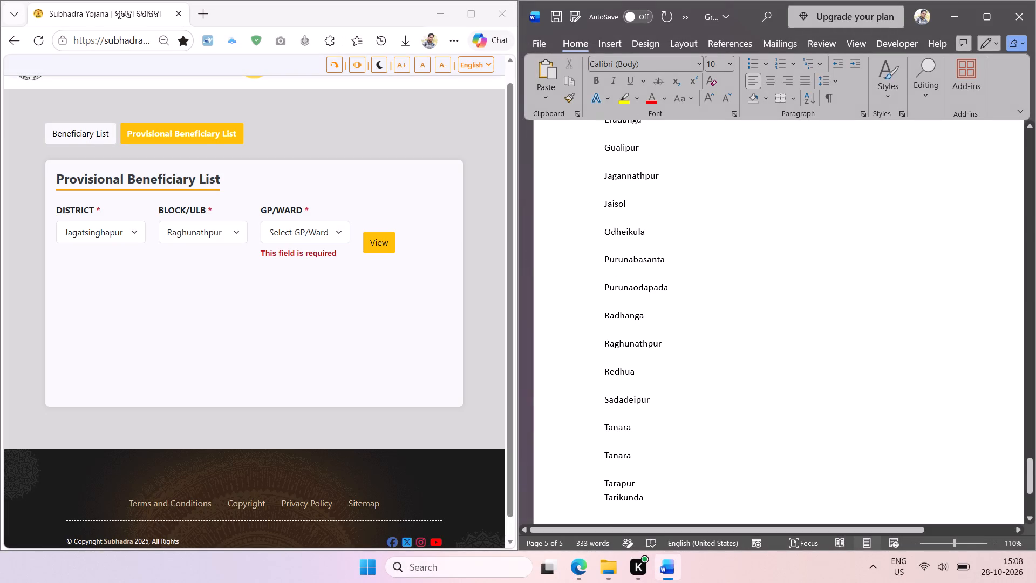
double_click(622, 432)
key("BackSpace")
Remove the blank lines between the names from Purunaodapada through Tarikunda in the Raghunathpur list.
left_click(615, 465)
left_click(615, 457)
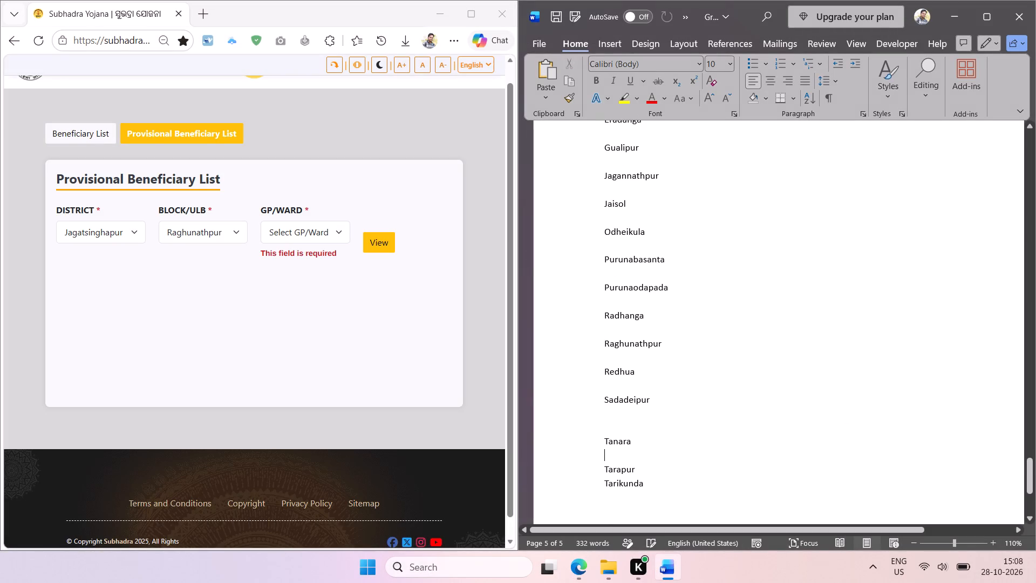
key("BackSpace")
key("Up")
key("BackSpace")
key("BackSpace")
key("Up")
key("BackSpace")
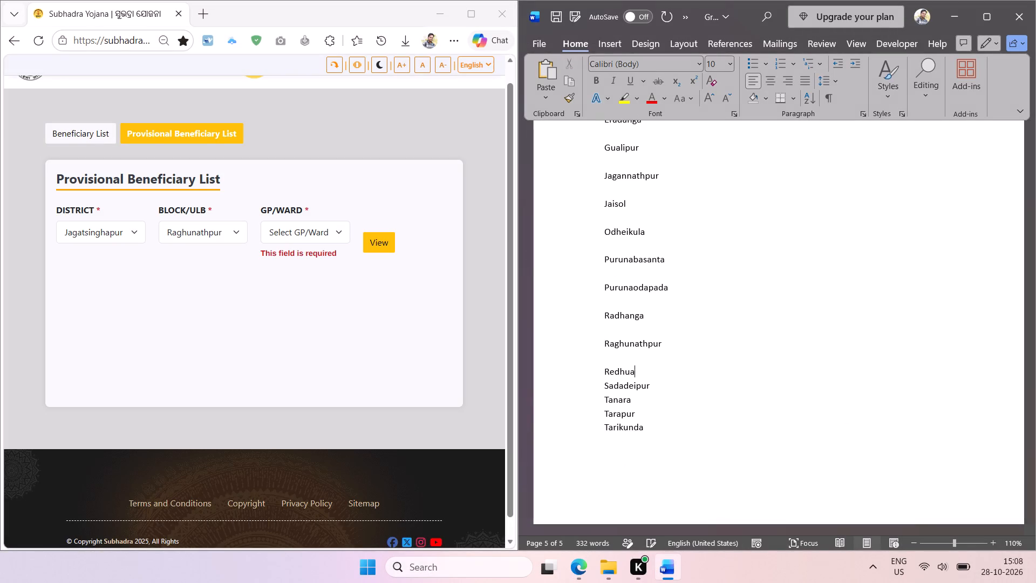
key("Up")
key("BackSpace")
key("Up")
key("BackSpace")
key("Up")
key("BackSpace")
Remove the blank lines between the names from Eradanga through Purunaodapada in the Raghunathpur list.
key("Up")
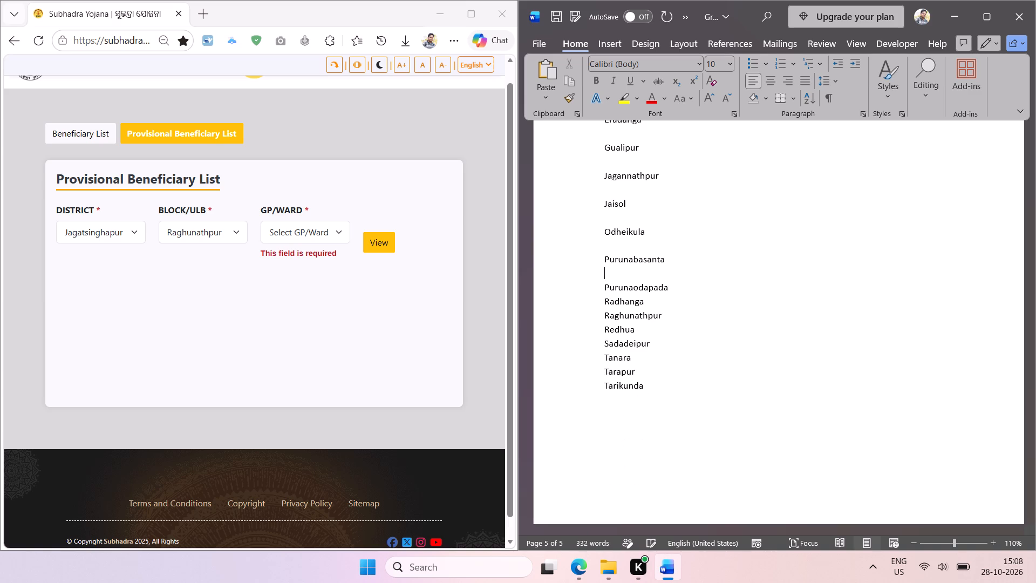
key("BackSpace")
key("Up")
key("BackSpace")
key("Up")
key("BackSpace")
key("Up")
key("BackSpace")
key("Up")
key("BackSpace")
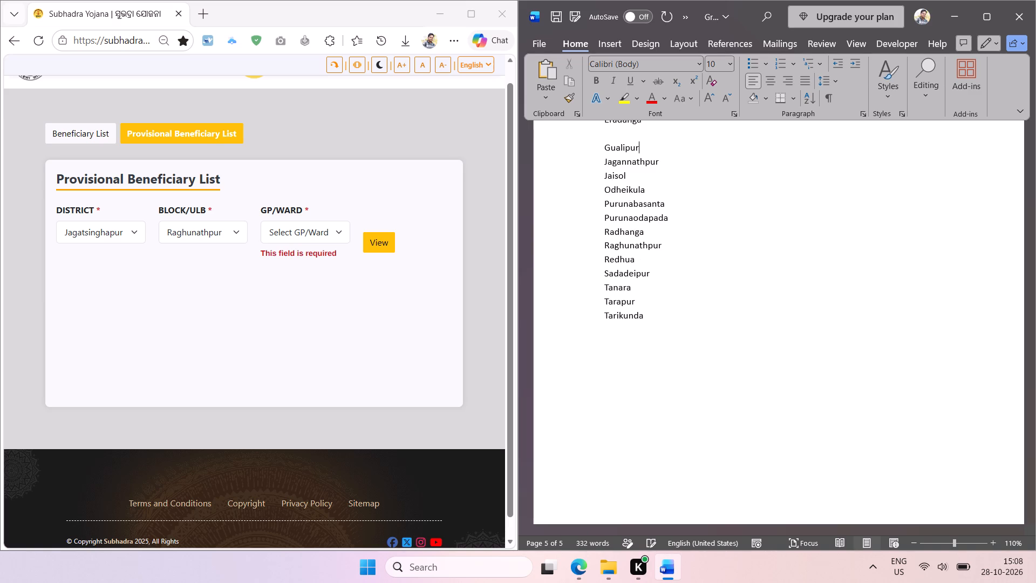
key("Up")
key("BackSpace")
Remove the remaining blank lines between the names from Baragola through Eradanga in the Raghunathpur list.
scroll(616, 457, "up", 3)
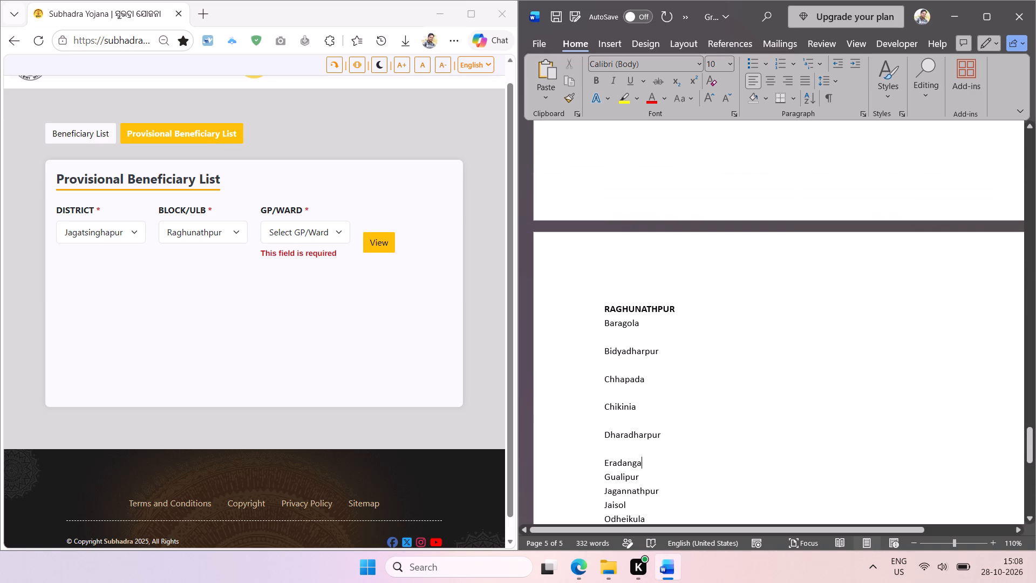
key("Up")
key("BackSpace")
key("Up")
key("BackSpace")
key("Up")
key("BackSpace")
key("Up")
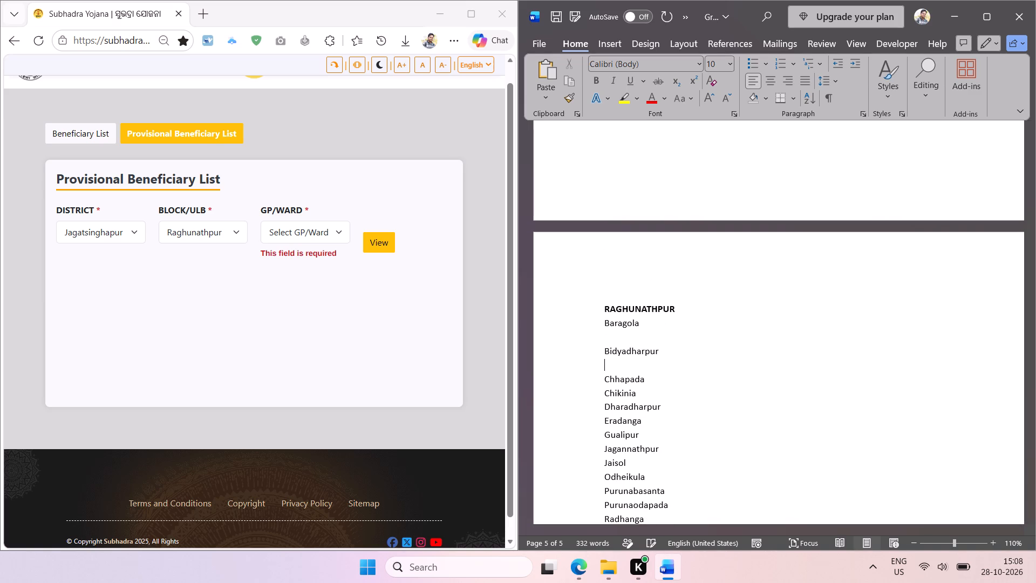
key("BackSpace")
key("Up")
key("BackSpace")
Sort the Raghunathpur names from Baragola through Tarikunda in ascending order and number them, with the numbers aligned to the left margin.
scroll(642, 405, "down", 1)
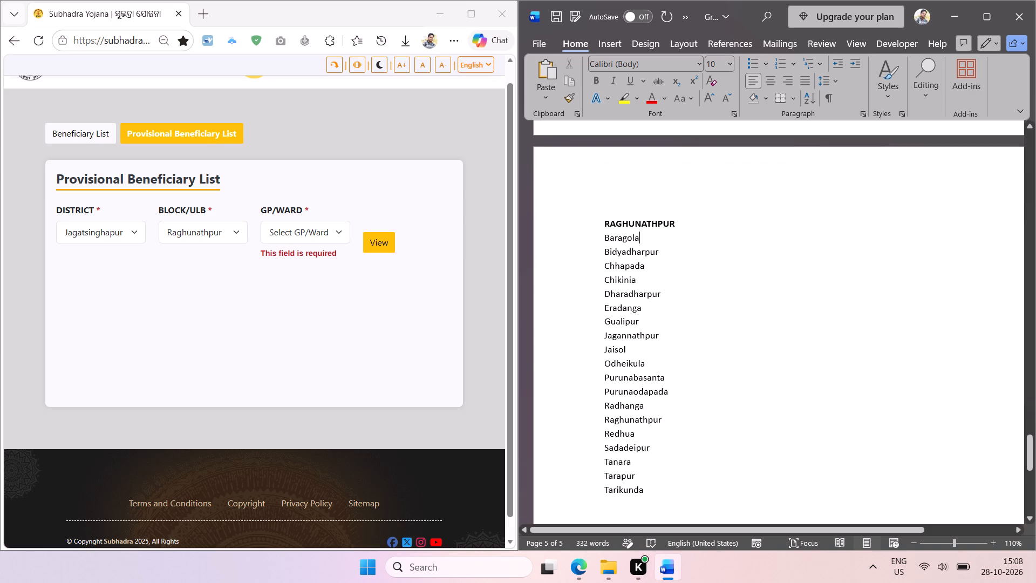
scroll(659, 443, "down", 1)
left_click_drag(643, 423, 609, 171)
left_click(805, 99)
key("Return")
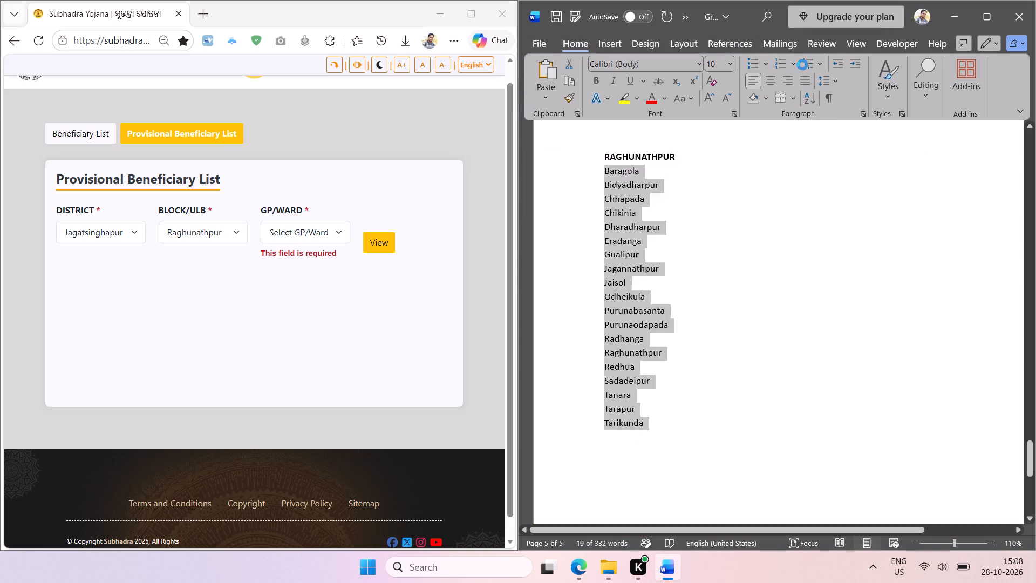
left_click(806, 66)
left_click(803, 65)
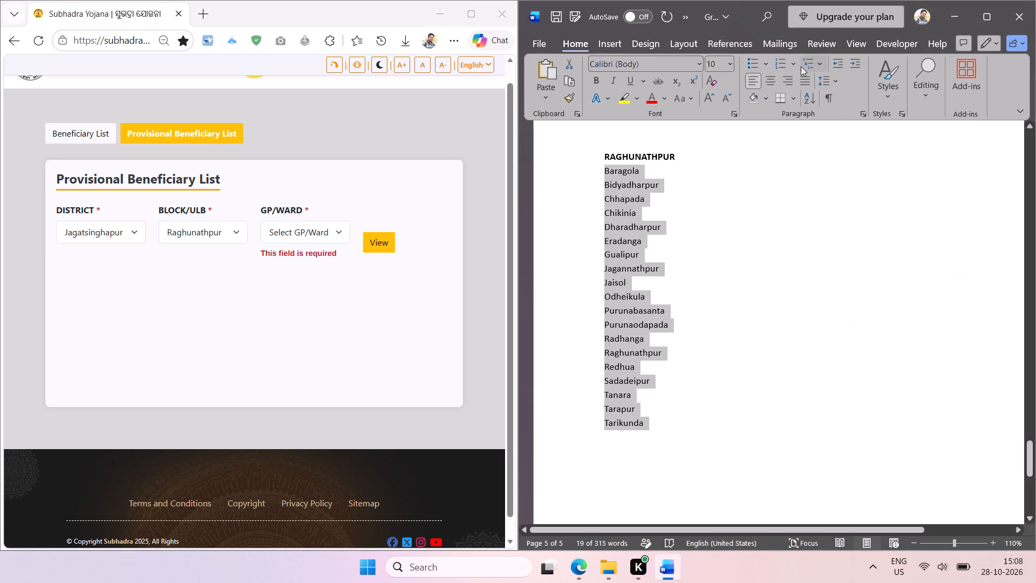
left_click(772, 68)
left_click(778, 65)
double_click(829, 69)
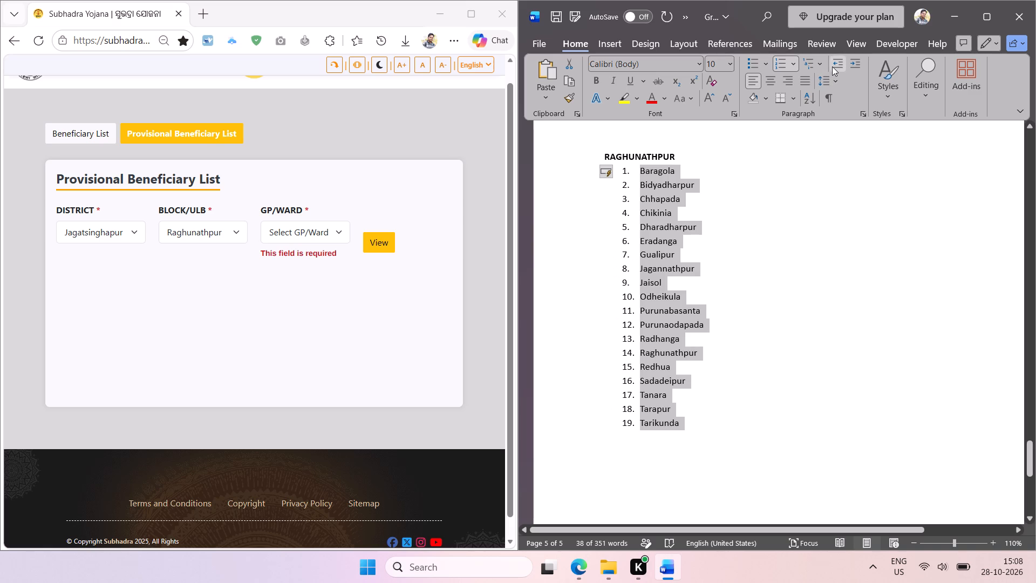
double_click(832, 65)
left_click(688, 162)
Copy the RAGHUNATHPUR heading below its numbered list, leaving a single blank line between the list and the copy.
double_click(665, 156)
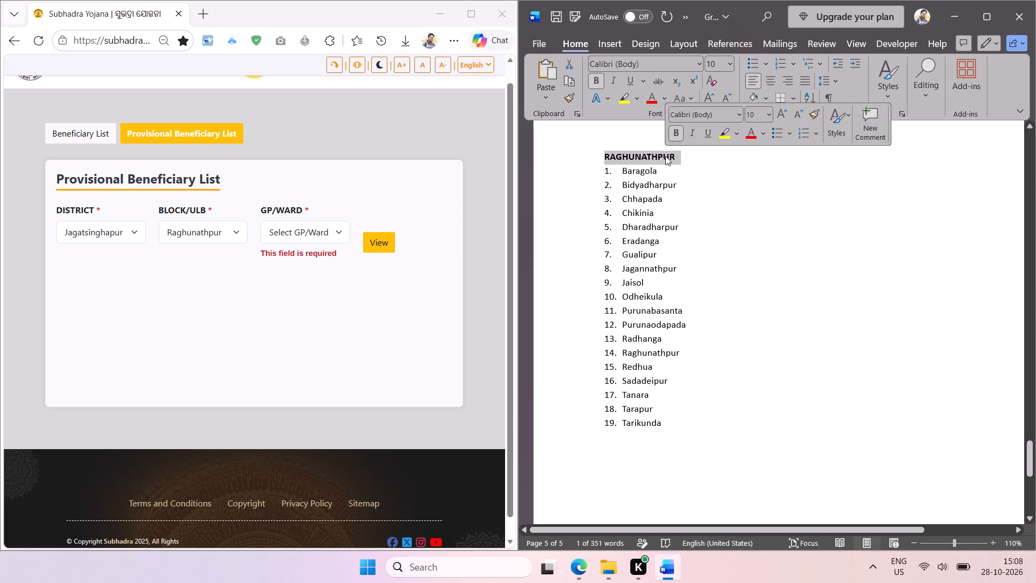
key("ctrl+c")
left_click(680, 431)
key("Return")
key("Return")
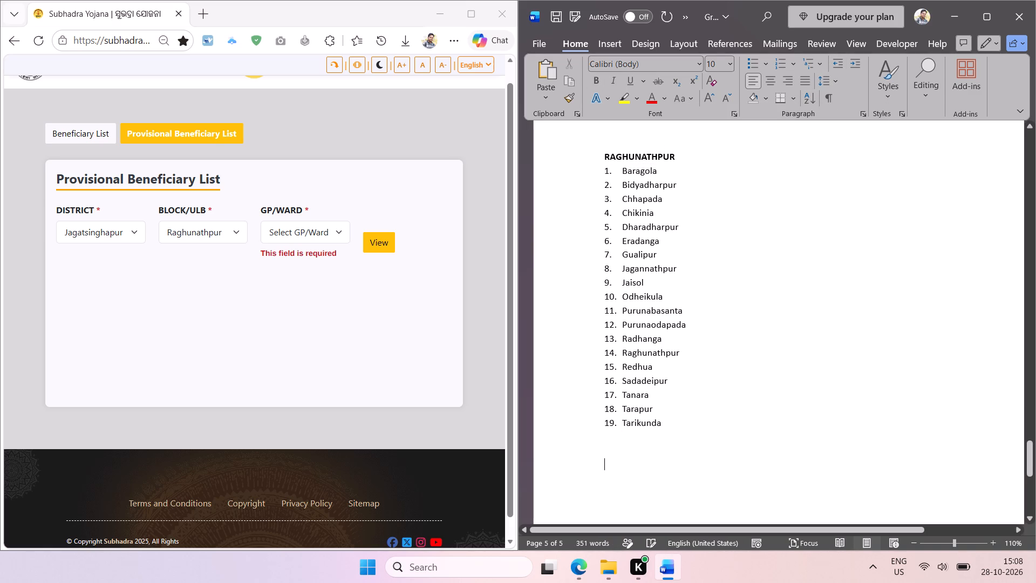
key("ctrl+v")
left_click(623, 443)
key("BackSpace")
Choose the Tirtol block for Jagatsinghapur district on the Subhadra provisional beneficiary list page.
scroll(718, 388, "down", 3)
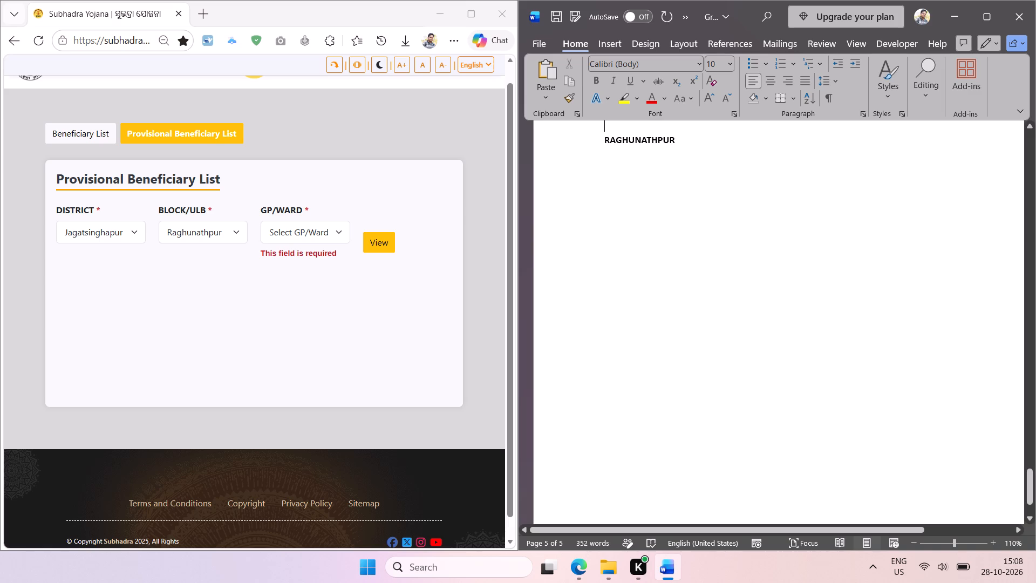
scroll(726, 370, "down", 1)
left_click(236, 228)
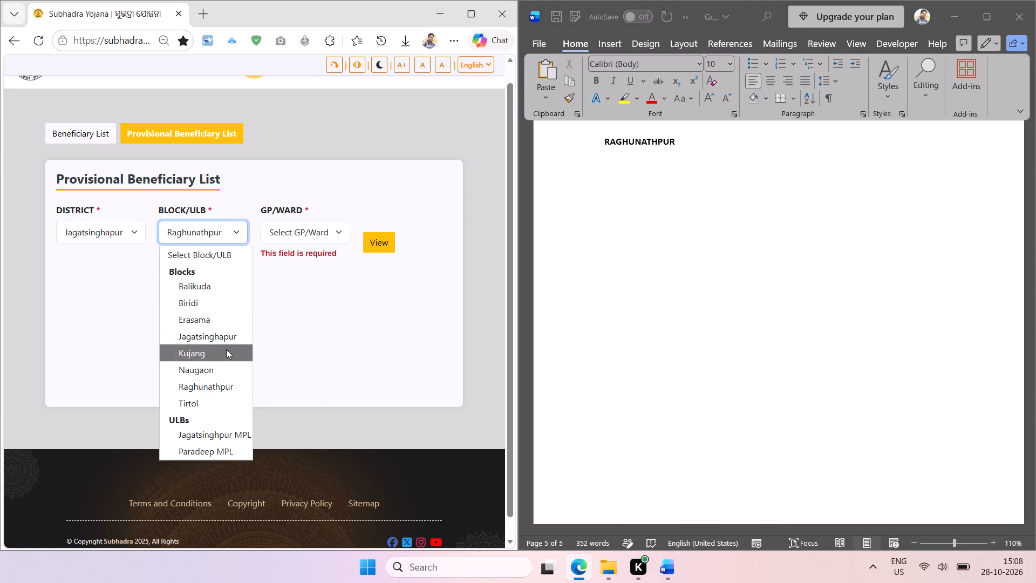
left_click(216, 398)
left_click(236, 330)
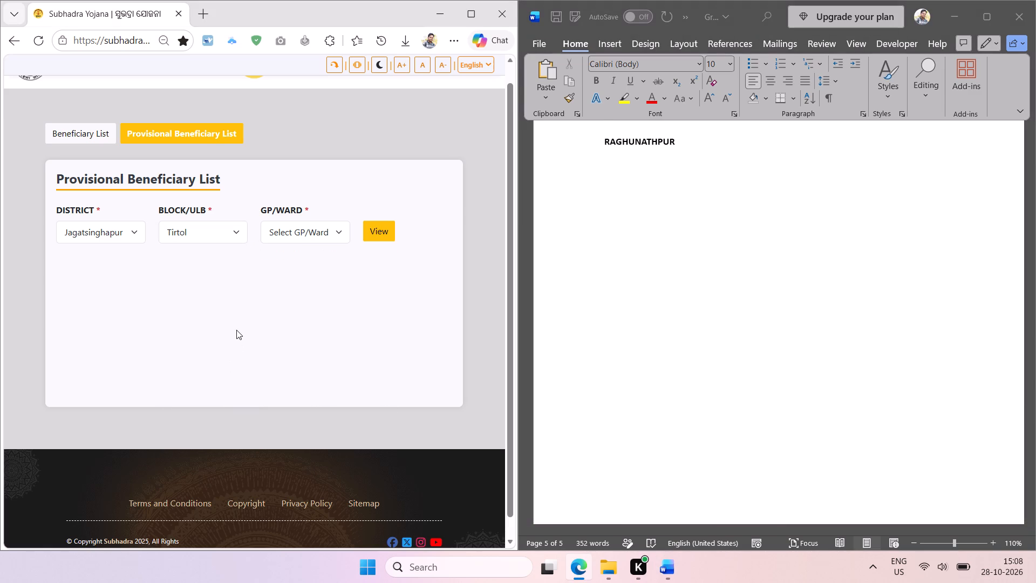
Replace the copied RAGHUNATHPUR heading with the block name Tirtol taken from the website, set it in capitals and start a new line below.
key("shift+super+t")
left_click_drag(159, 222, 208, 267)
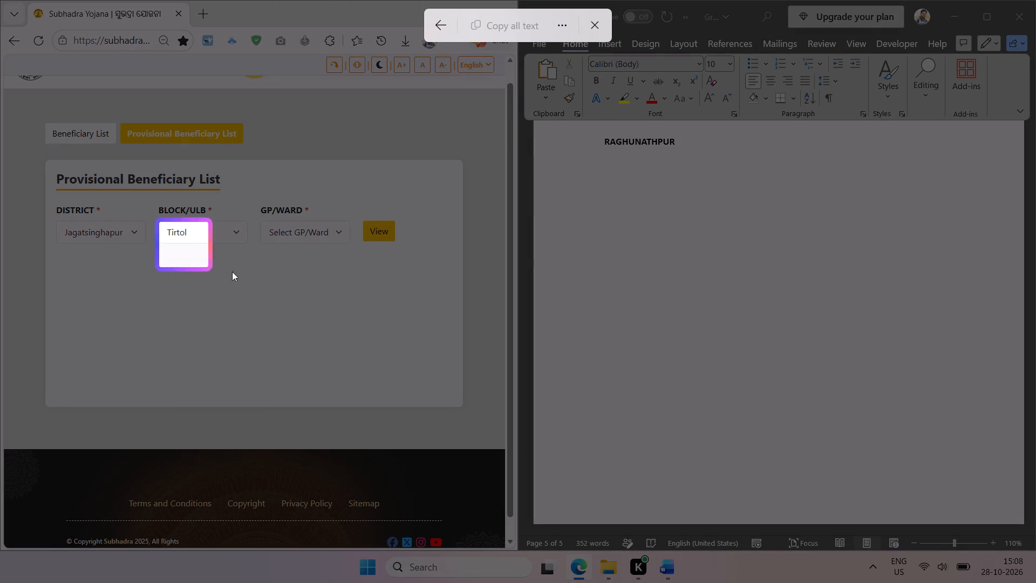
left_click(516, 25)
left_click(643, 141)
double_click(629, 139)
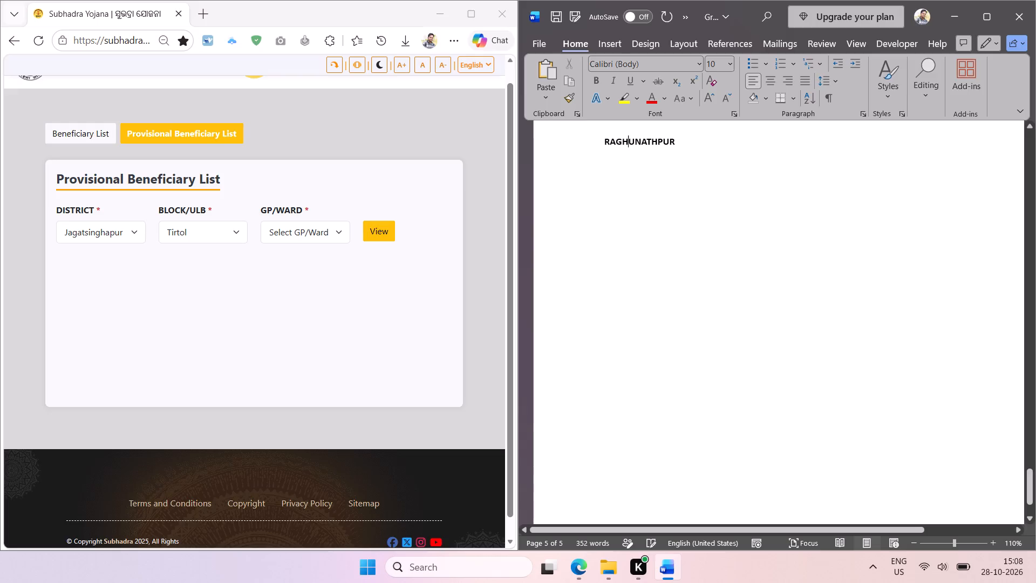
key("ctrl+v")
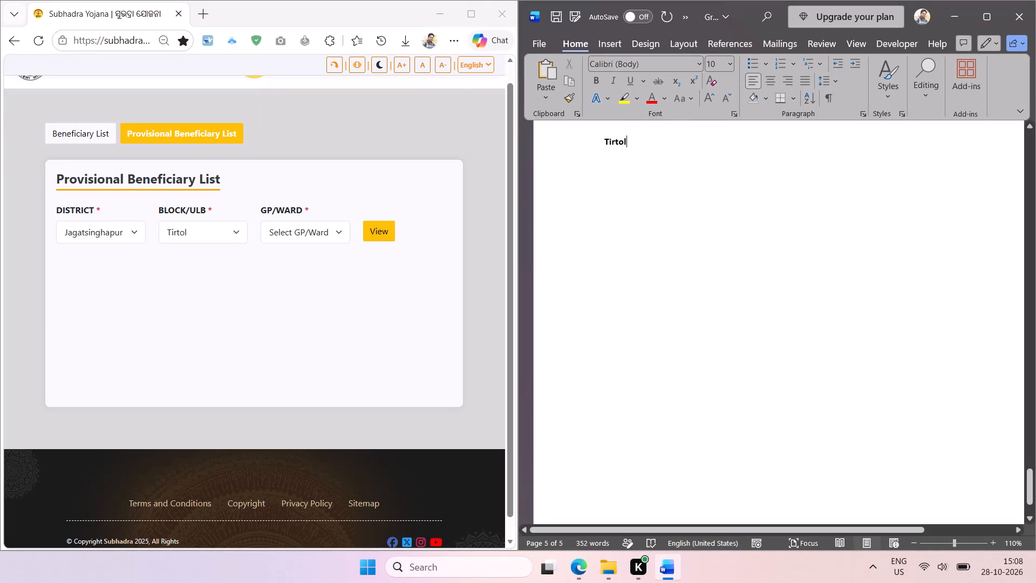
key("shift+F3")
key("Return")
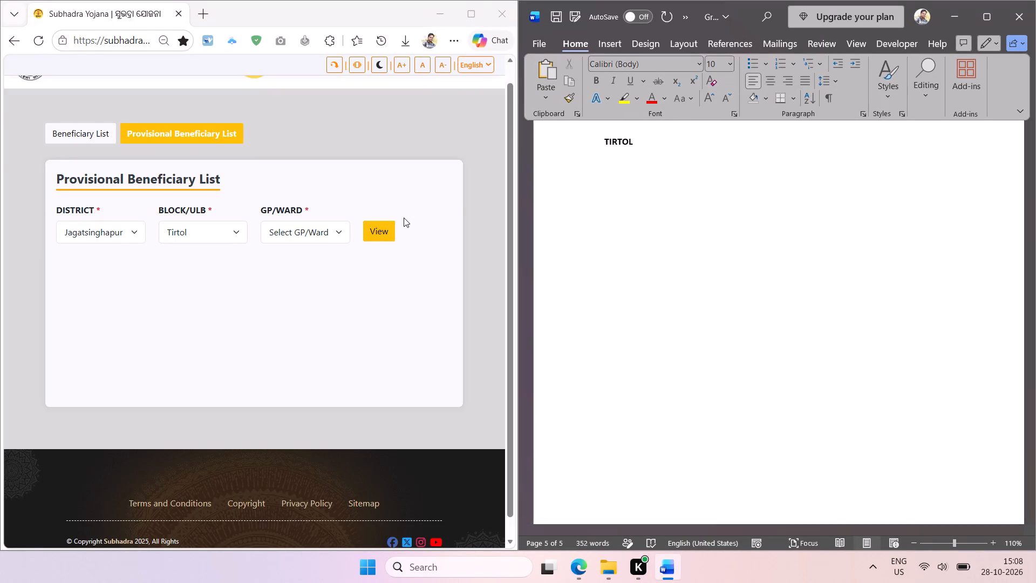
Extract the Tirtol gram panchayat names from Amberi through Kostimallikapur and paste them below the TIRTOL heading, followed by new lines.
left_click(336, 231)
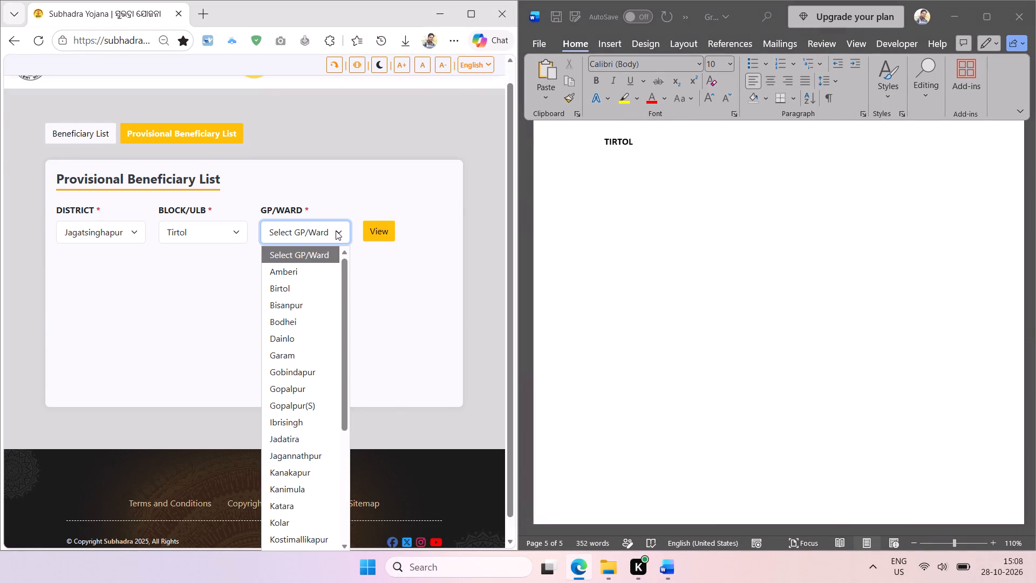
key("shift+super+t")
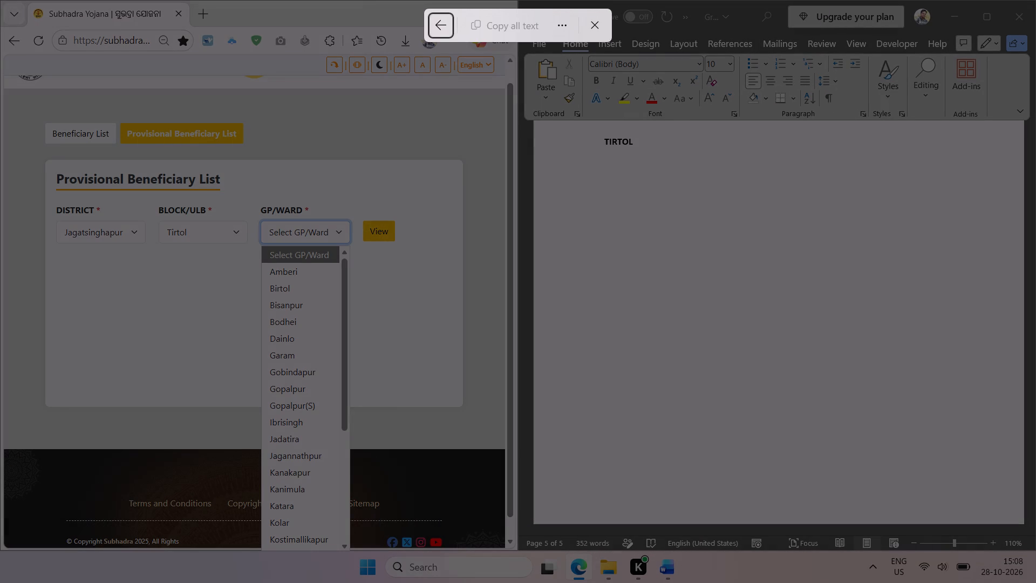
left_click_drag(264, 264, 340, 546)
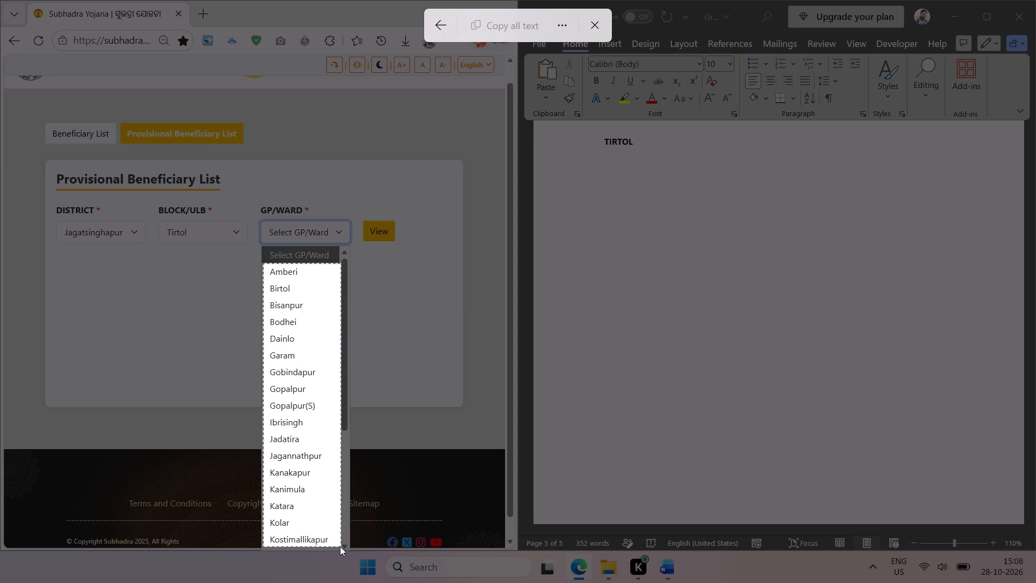
left_click_drag(340, 546, 340, 547)
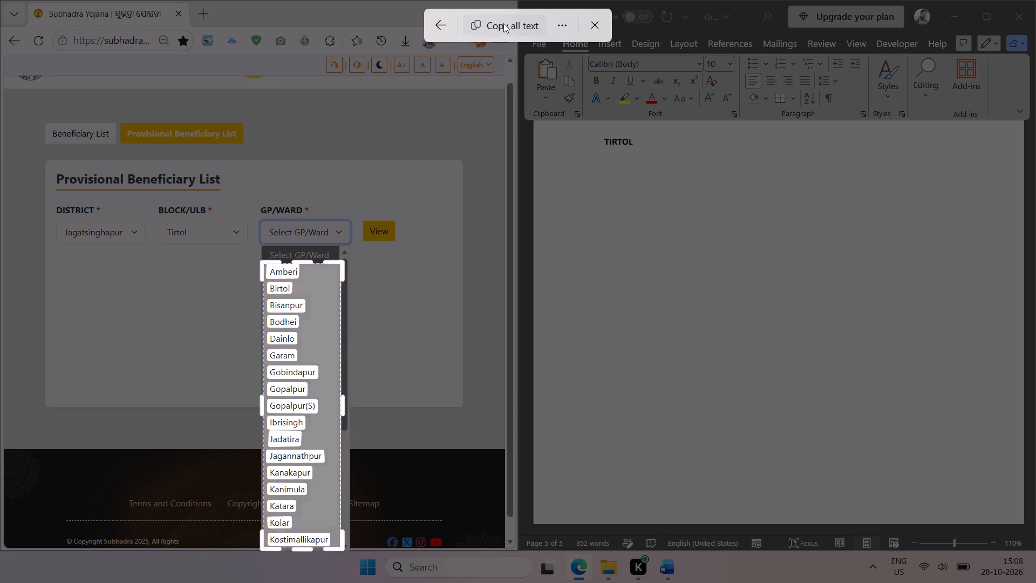
left_click(502, 22)
left_click(610, 159)
key("ctrl+v")
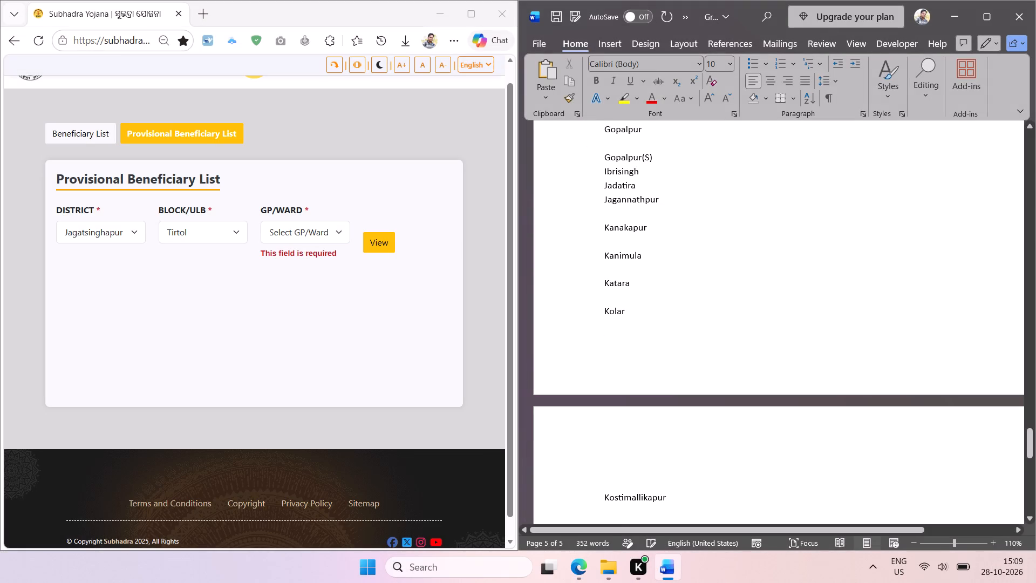
key("Return")
key("Return")
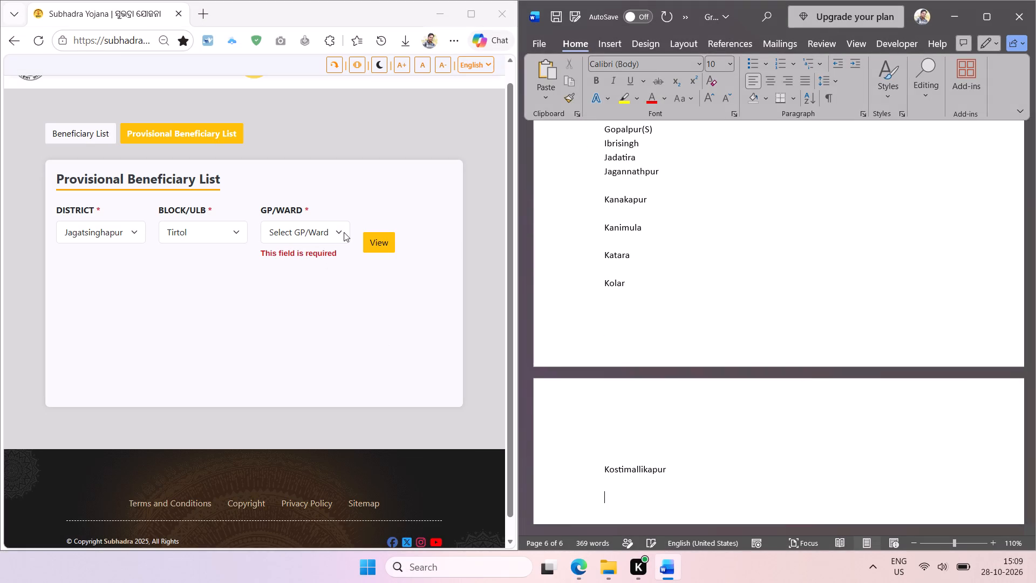
Extract the remaining Tirtol names from Krushnandapur through Tulanga, paste them after Kostimallikapur and recheck the website's list.
left_click(344, 223)
left_click_drag(347, 333, 358, 424)
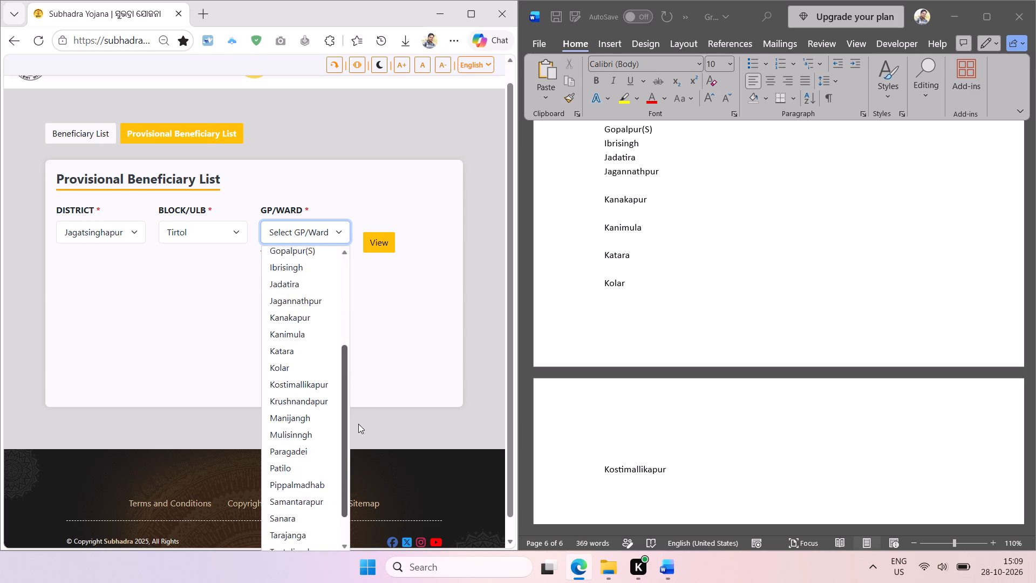
left_click_drag(358, 424, 358, 471)
key("shift+super+t")
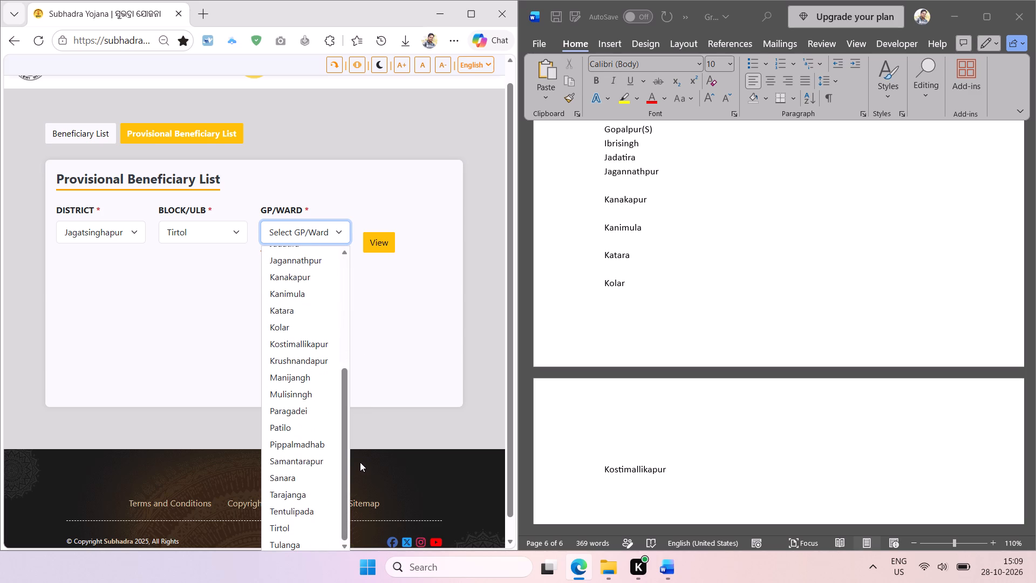
left_click_drag(263, 351, 347, 529)
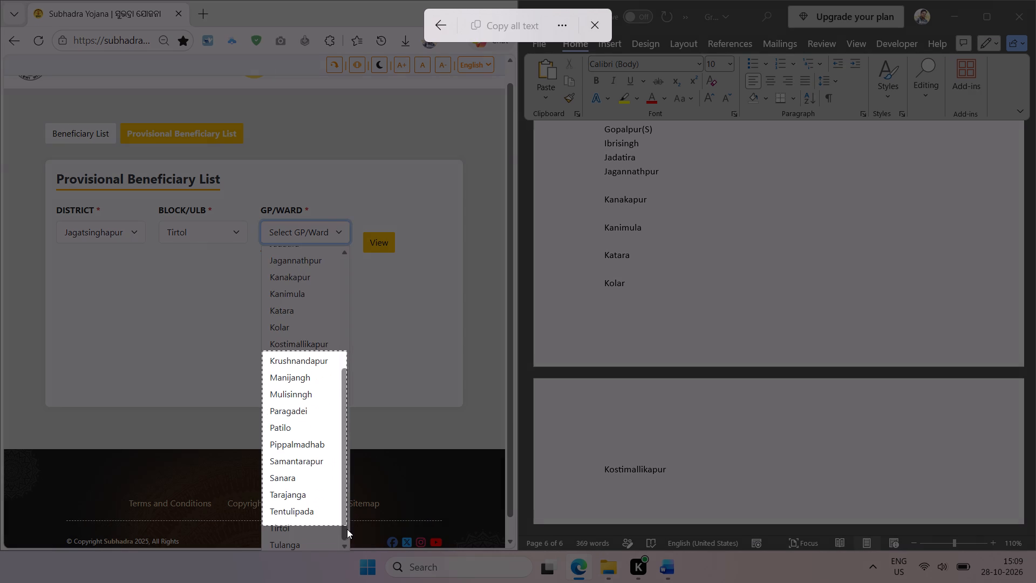
left_click_drag(347, 529, 339, 563)
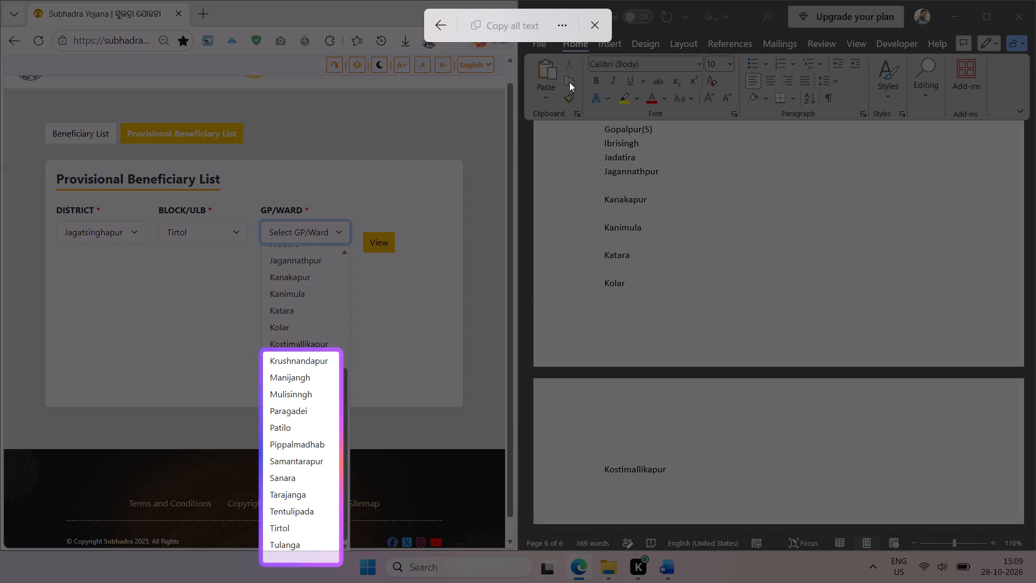
left_click(512, 14)
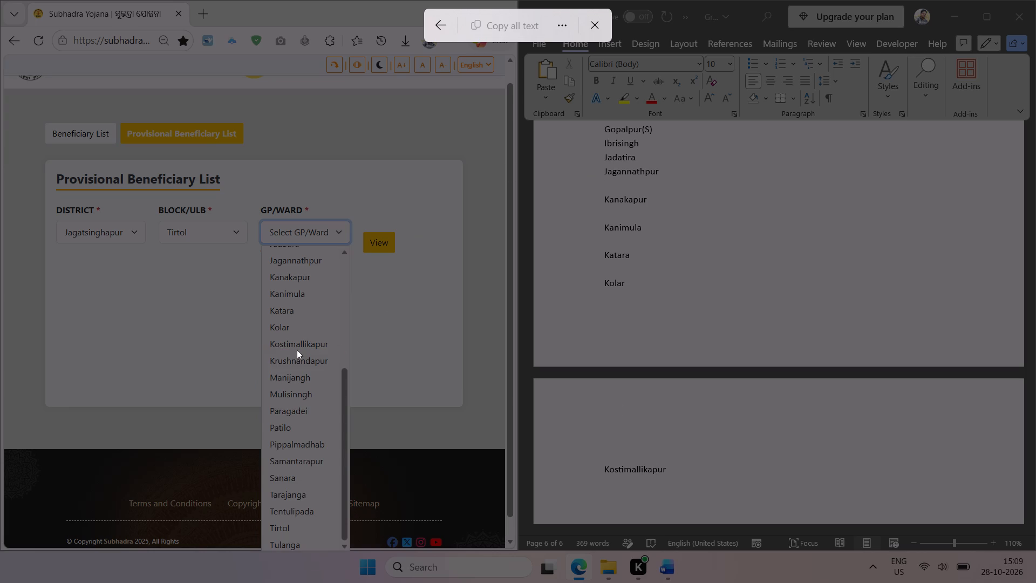
left_click_drag(263, 349, 342, 504)
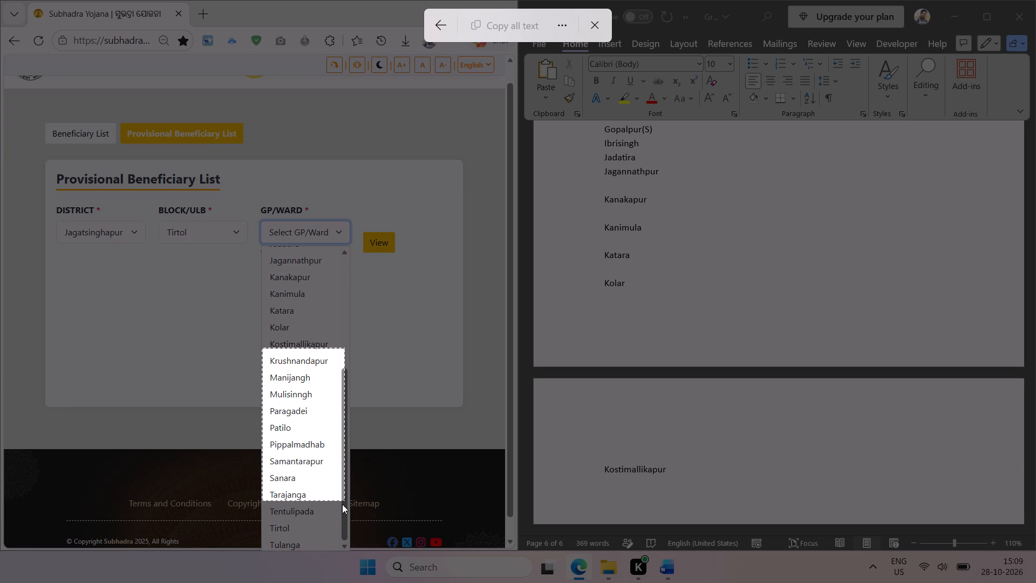
left_click_drag(342, 504, 333, 559)
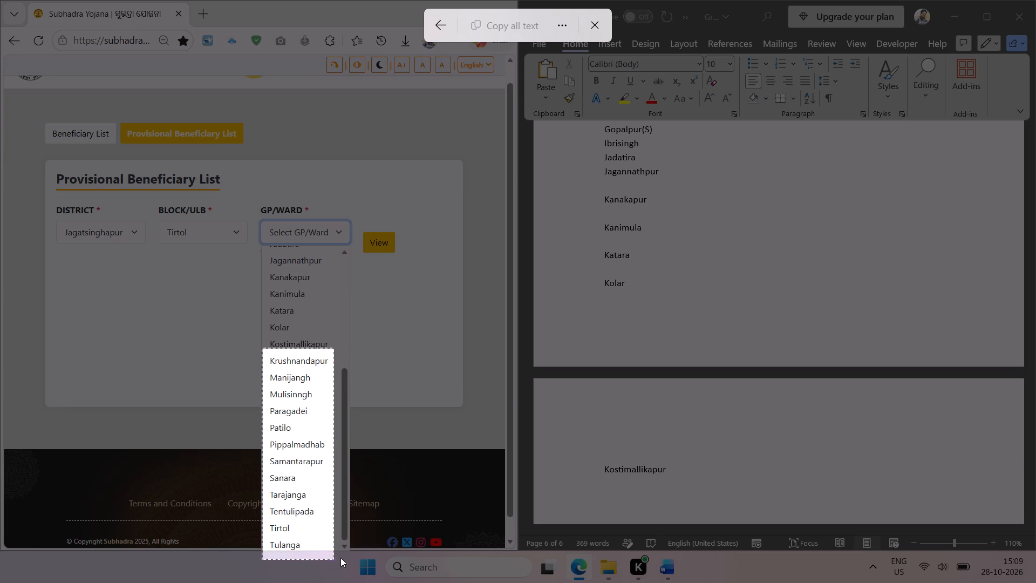
left_click(520, 24)
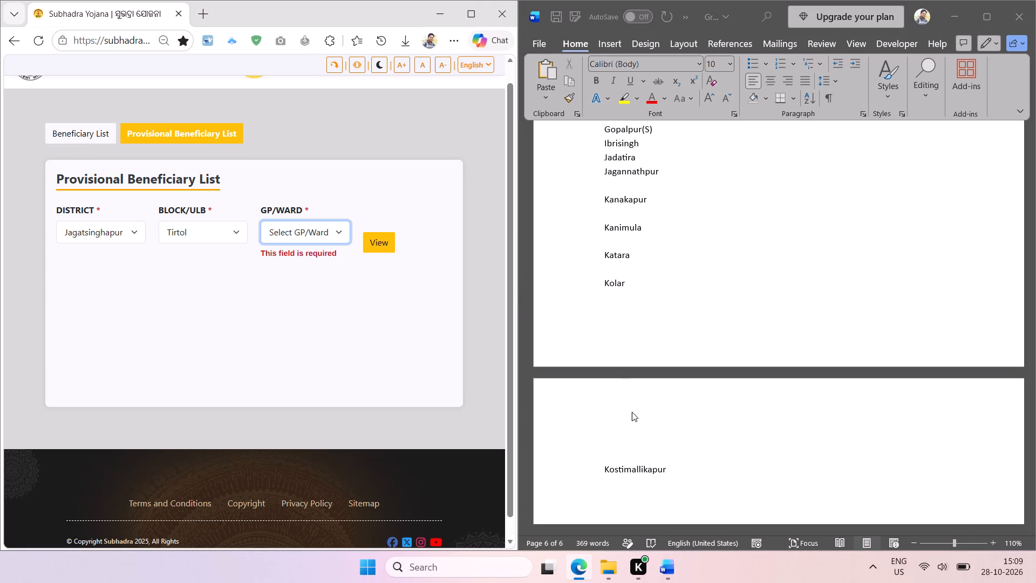
left_click(677, 456)
key("ctrl+v")
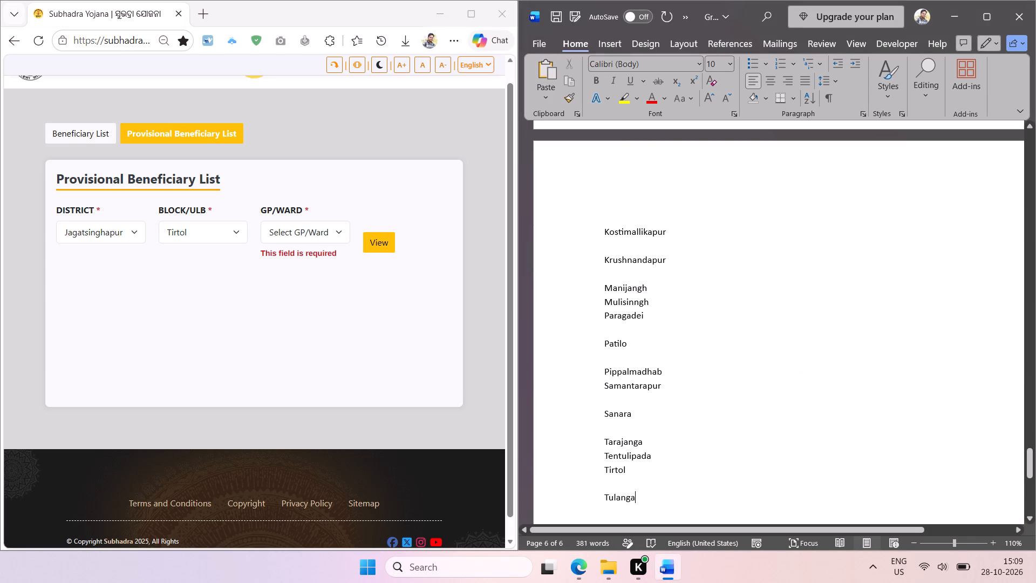
left_click(346, 227)
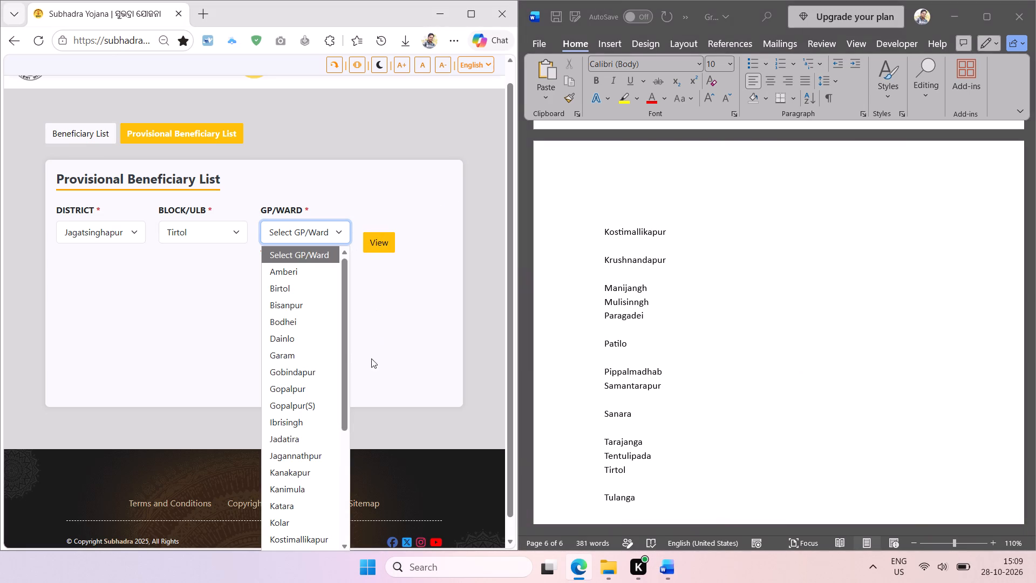
left_click_drag(346, 347, 364, 521)
left_click(747, 322)
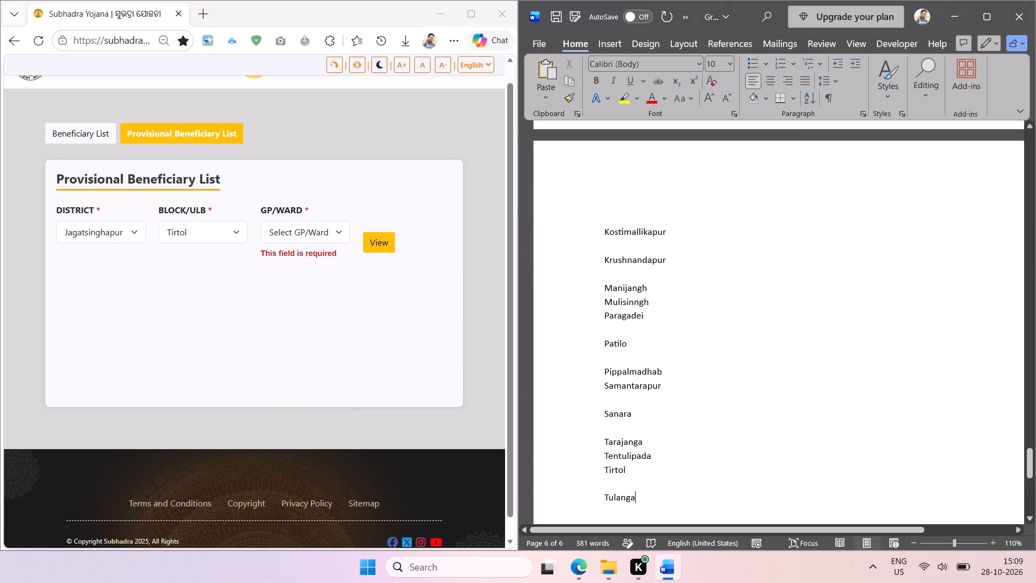
Remove the blank lines between the names from Samantarapur through Tulanga in the Tirtol list.
left_click(628, 485)
key("BackSpace")
key("Up")
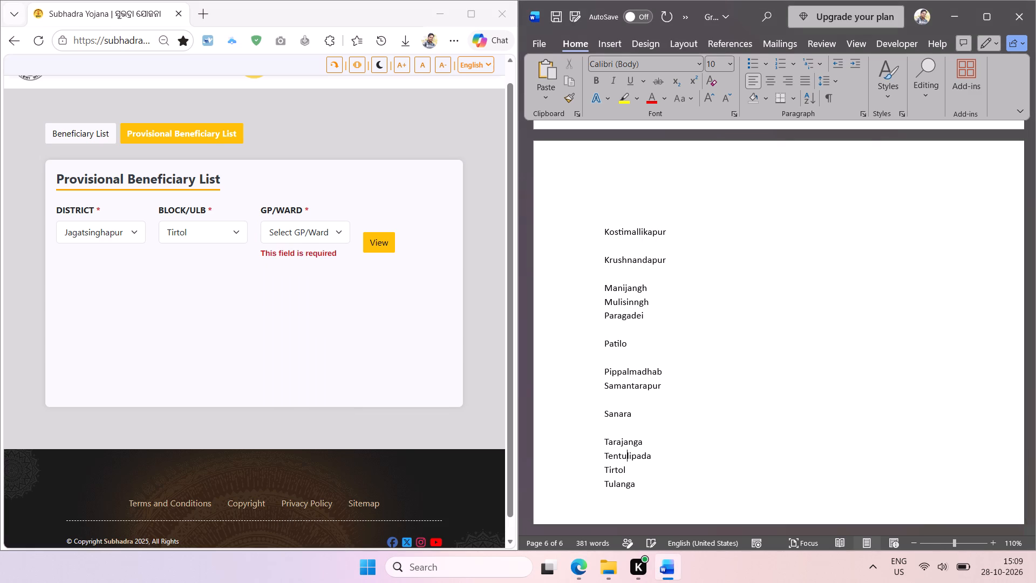
key("Up")
key("Up")
key("BackSpace")
key("Up")
key("BackSpace")
Remove the blank lines between the names from Kolar through Pippalmadhab in the Tirtol list.
key("Up")
key("Up")
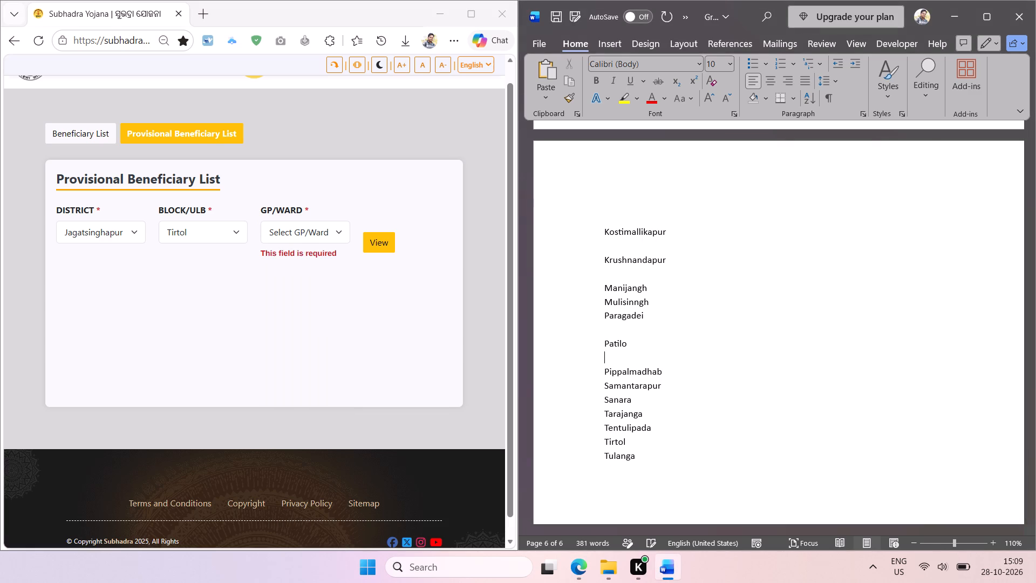
key("BackSpace")
key("Up")
key("BackSpace")
key("Up")
key("Up")
key("Up")
key("BackSpace")
key("Up")
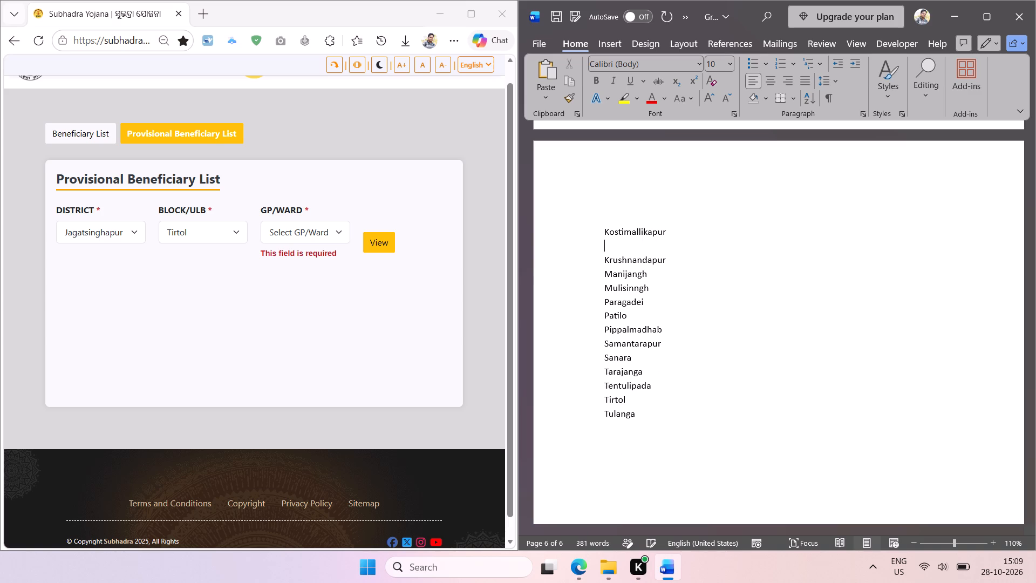
key("BackSpace")
key("Up")
key("BackSpace")
Remove the blank lines between the names from Jagannathpur through Kolar in the Tirtol list.
scroll(665, 490, "up", 1)
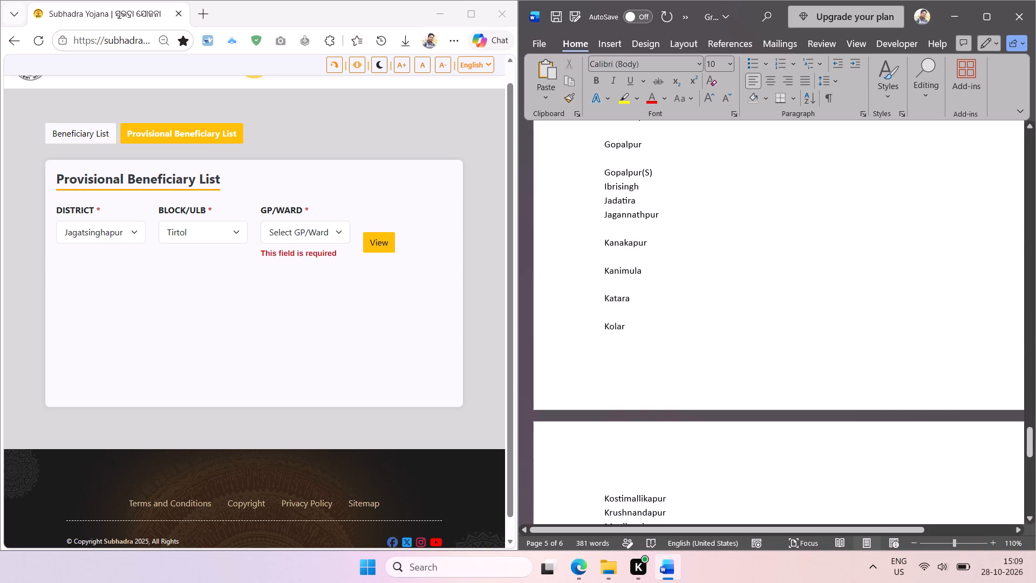
scroll(665, 490, "up", 2)
key("Up")
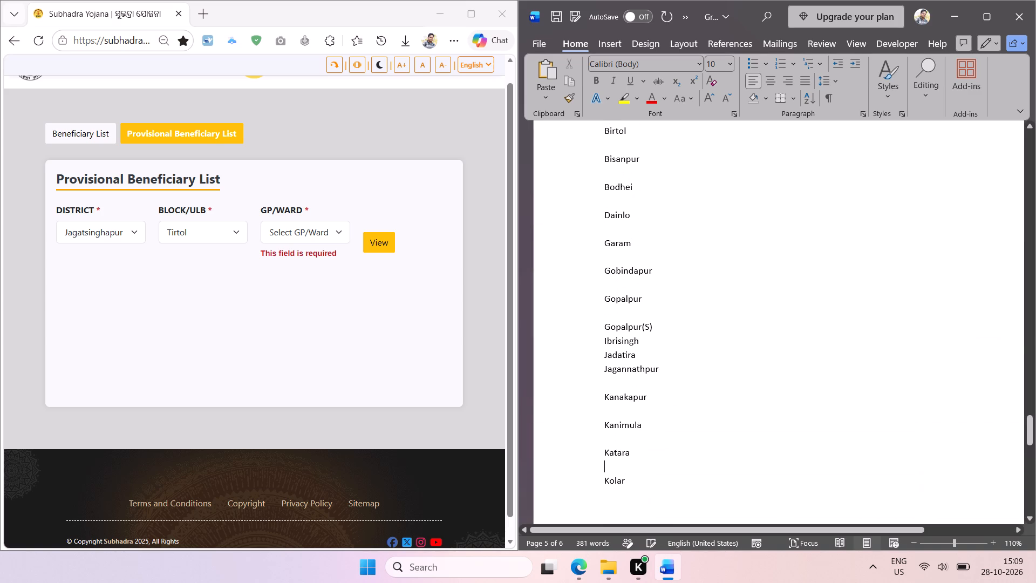
key("BackSpace")
key("Up")
key("BackSpace")
key("Up")
key("BackSpace")
key("Up")
key("BackSpace")
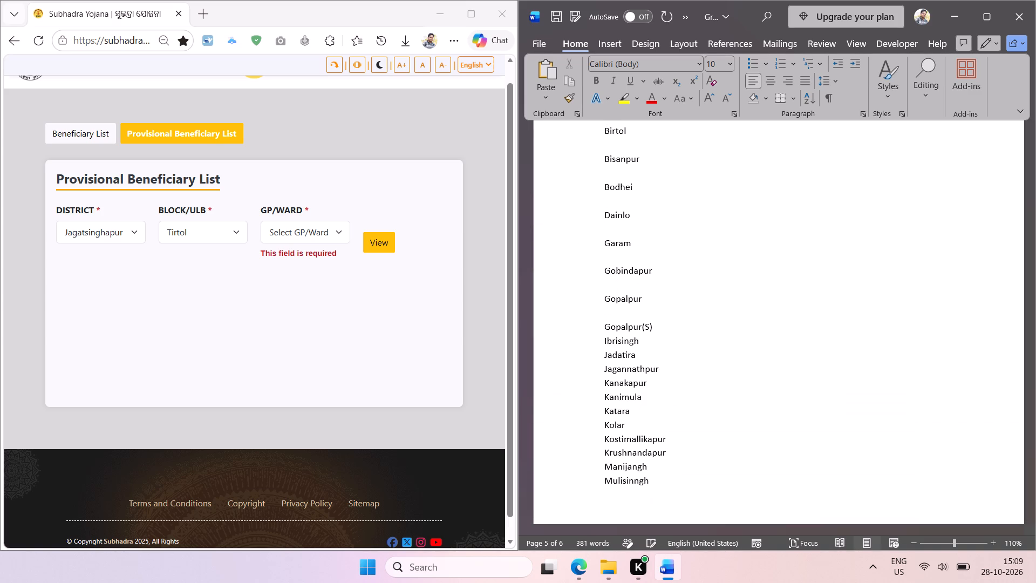
Remove the blank lines between the names from Garam through Gopalpur(S) in the Tirtol list.
key("Up")
key("Up")
key("Up")
key("Up")
key("BackSpace")
key("Up")
key("BackSpace")
key("Up")
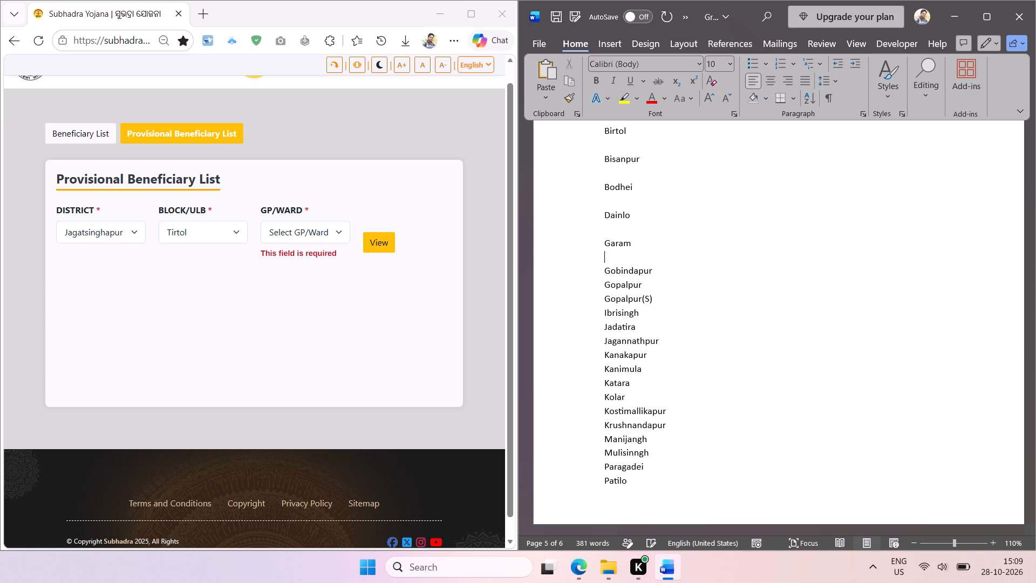
key("BackSpace")
Remove the remaining blank lines between the names from Birtol through Garam in the Tirtol list.
key("Up")
key("BackSpace")
key("Up")
key("BackSpace")
key("Up")
key("BackSpace")
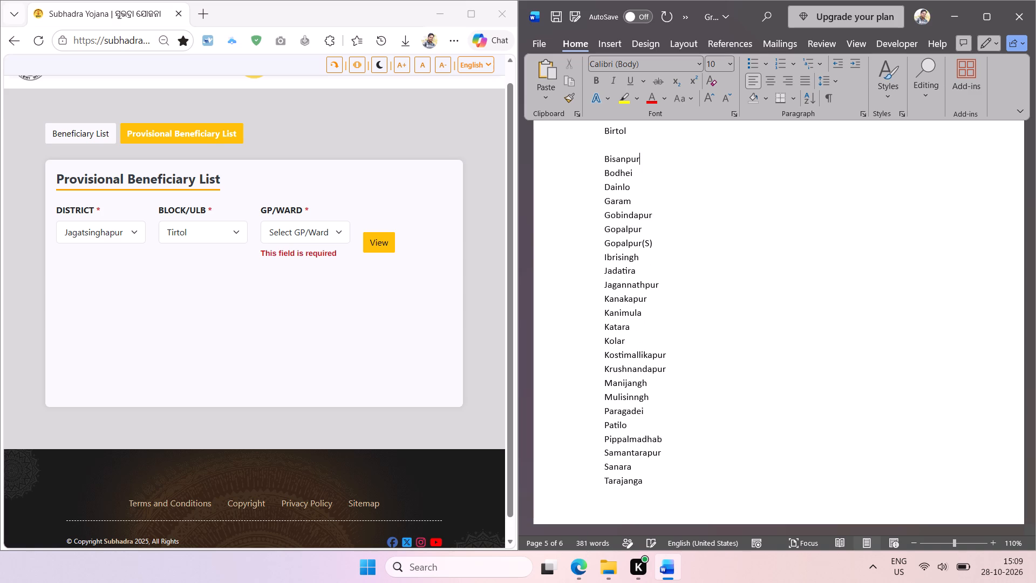
scroll(665, 495, "up", 2)
key("Up")
key("BackSpace")
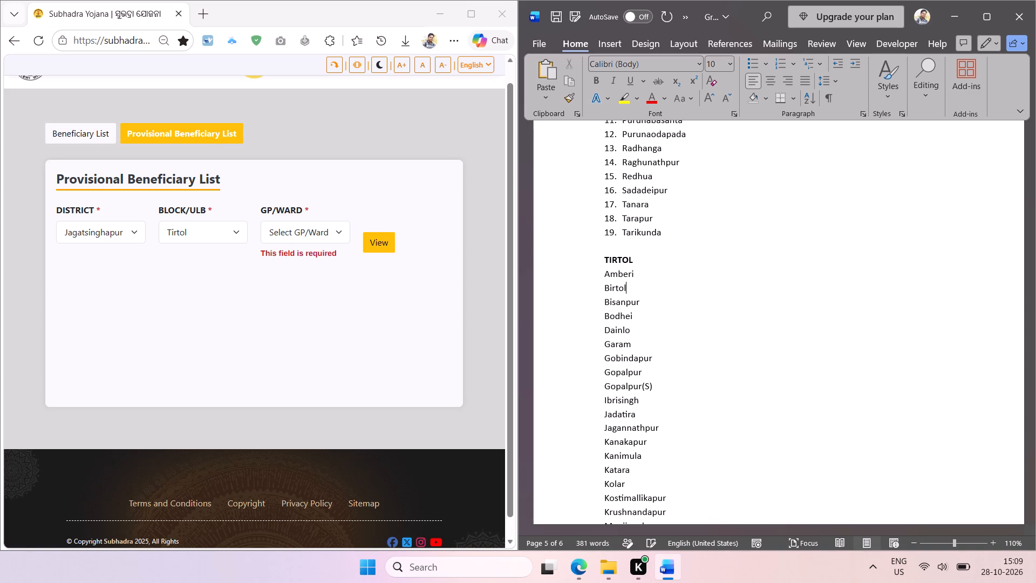
Insert a page break before the TIRTOL heading so that block starts on a new page.
scroll(665, 495, "up", 1)
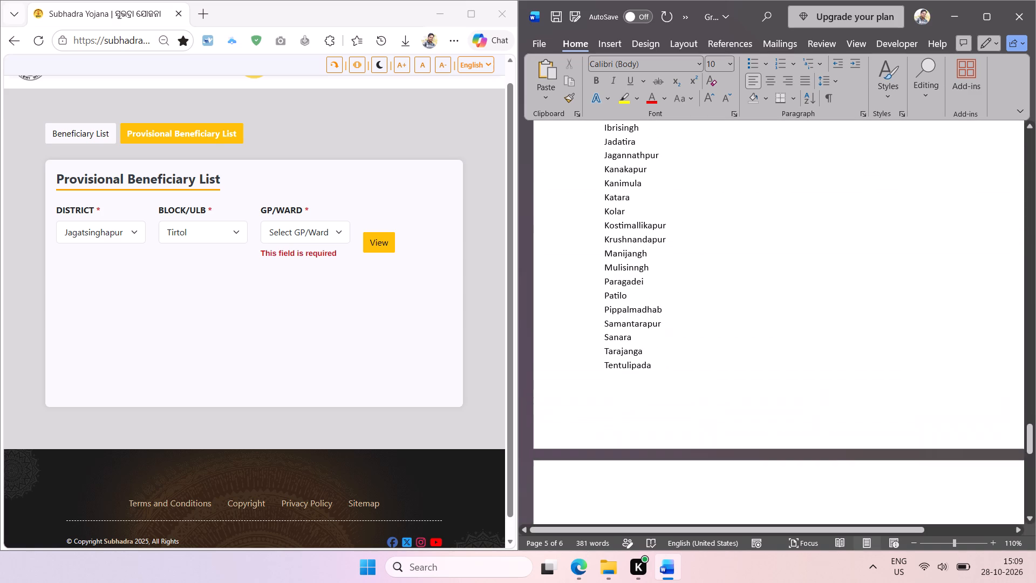
scroll(616, 257, "up", 2)
left_click(603, 213)
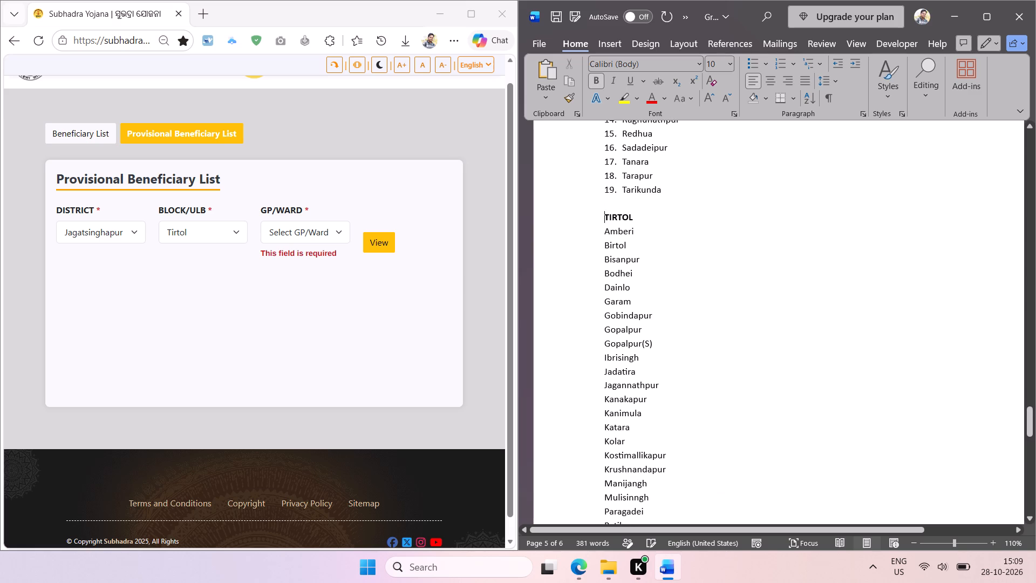
key("ctrl+Return")
Sort the Tirtol names from Amberi through Tulanga alphabetically, number them, and reduce the list's indent by two levels.
scroll(706, 247, "down", 1)
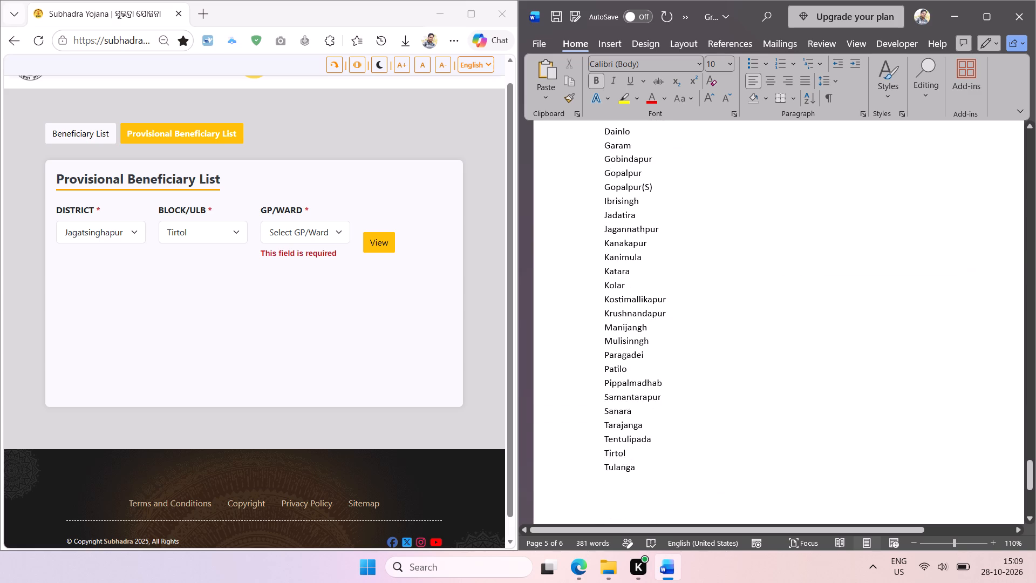
scroll(704, 276, "down", 1)
left_click(603, 151)
scroll(619, 178, "down", 2)
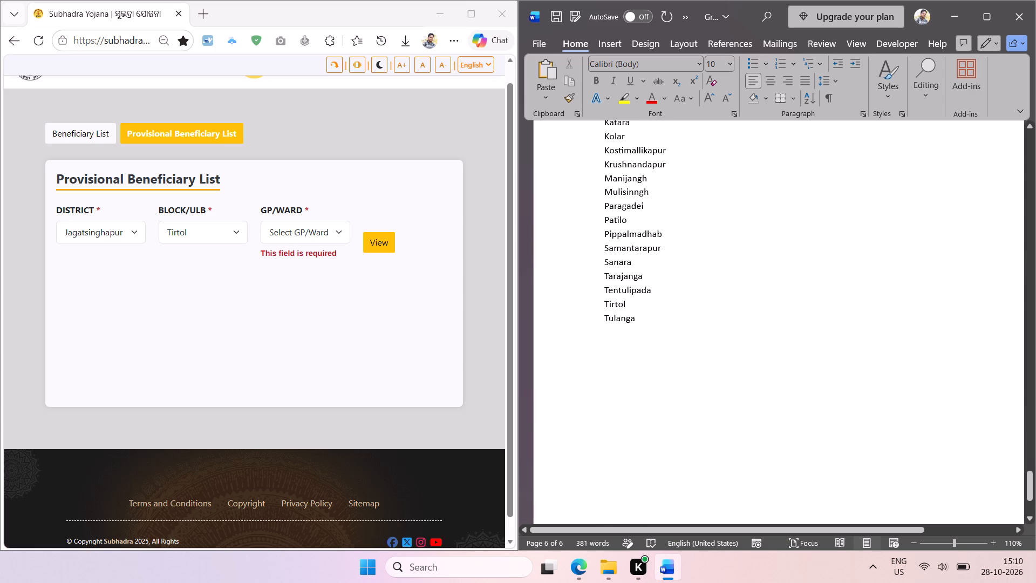
left_click(641, 323, "shift")
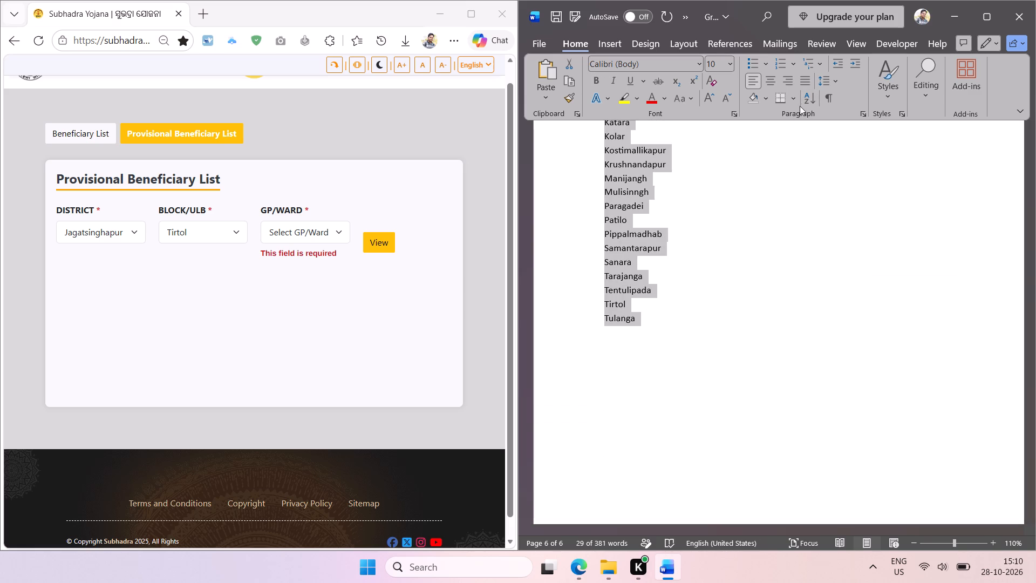
left_click(803, 101)
key("Return")
left_click(779, 65)
double_click(840, 64)
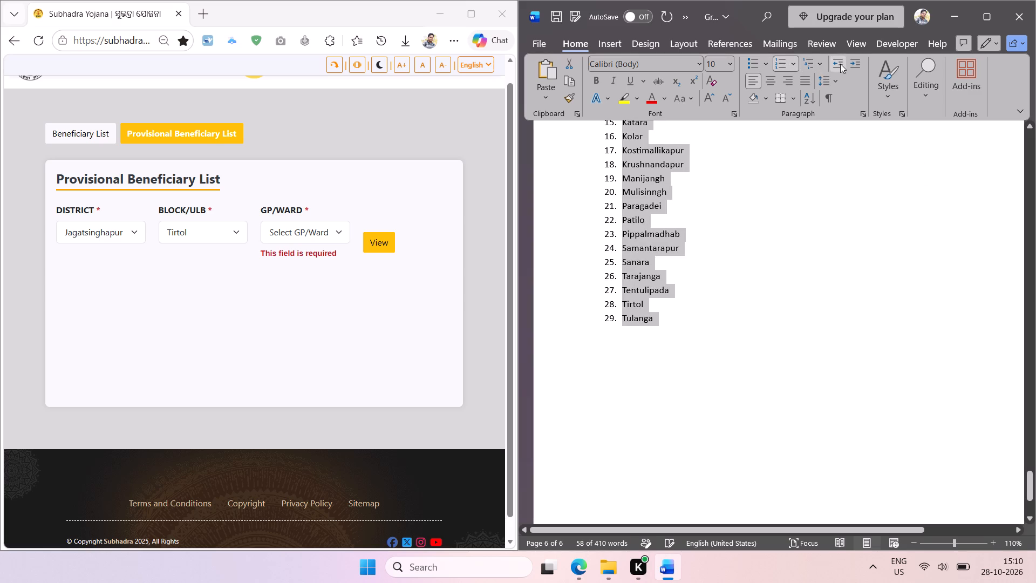
left_click(707, 258)
Check the website's block selection and review the finished gram panchayat lists in the document.
scroll(685, 260, "up", 1)
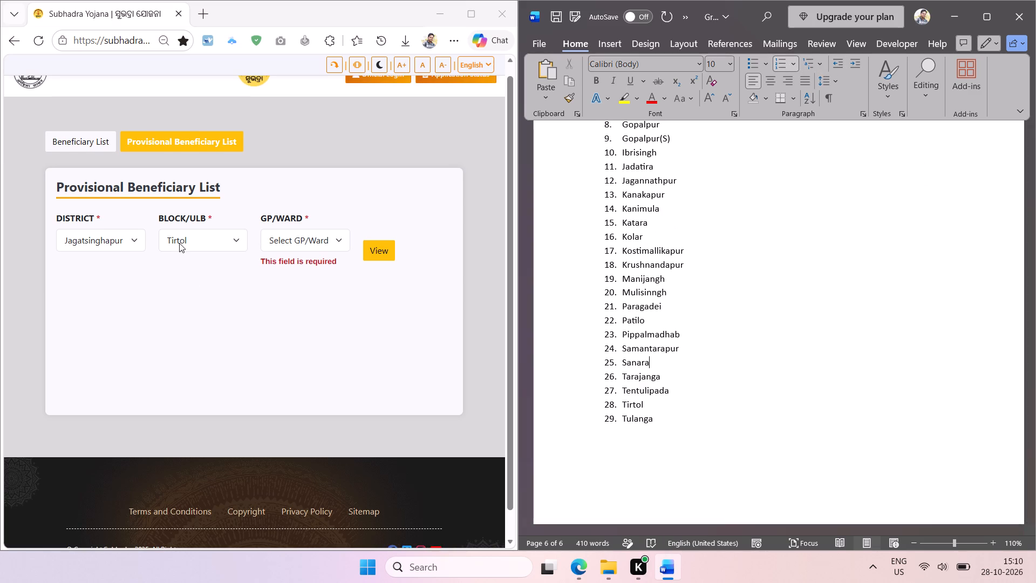
left_click(179, 243)
left_click(179, 243)
left_click(179, 243)
left_click(749, 335)
scroll(749, 335, "up", 3)
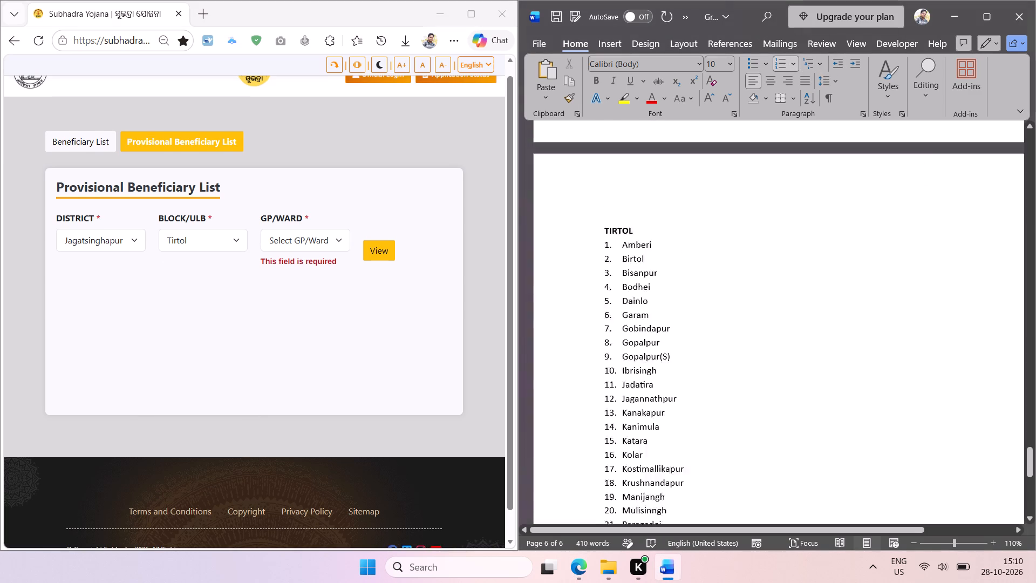
scroll(749, 335, "up", 6)
scroll(732, 273, "up", 6)
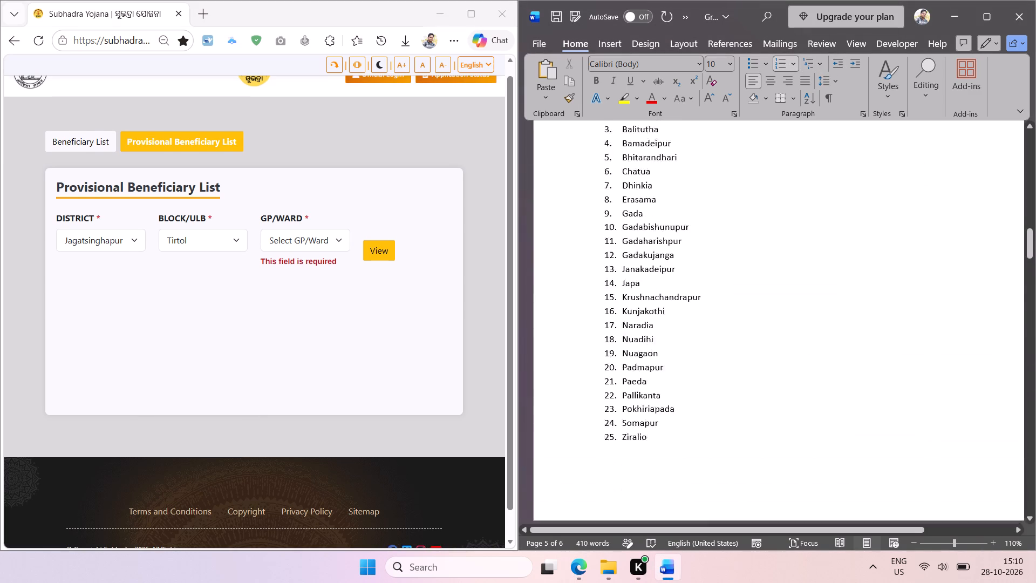
Save and close the Gram Panchayat document.
left_click(739, 244)
key("ctrl+s")
left_click(1018, 16)
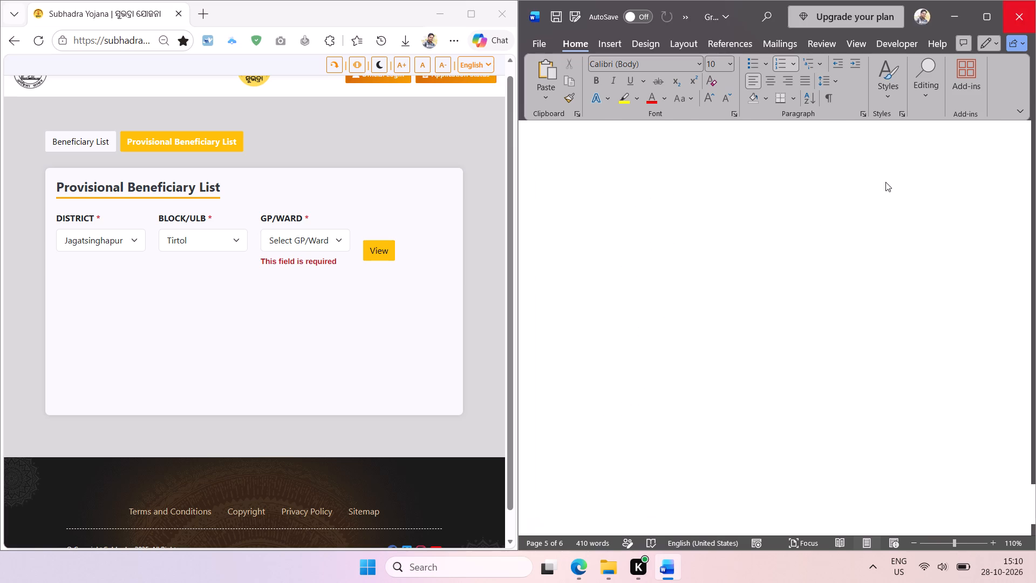
Go from the 12 Jagatsinghapur folder up to the Odisha State folder.
left_click(639, 45)
left_click(766, 260)
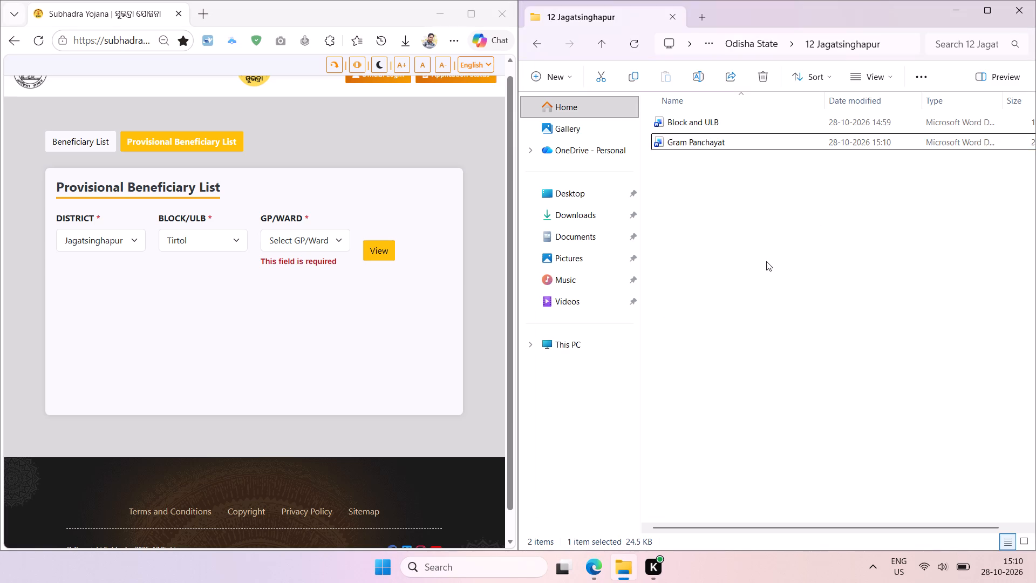
key("BackSpace")
left_click(740, 421)
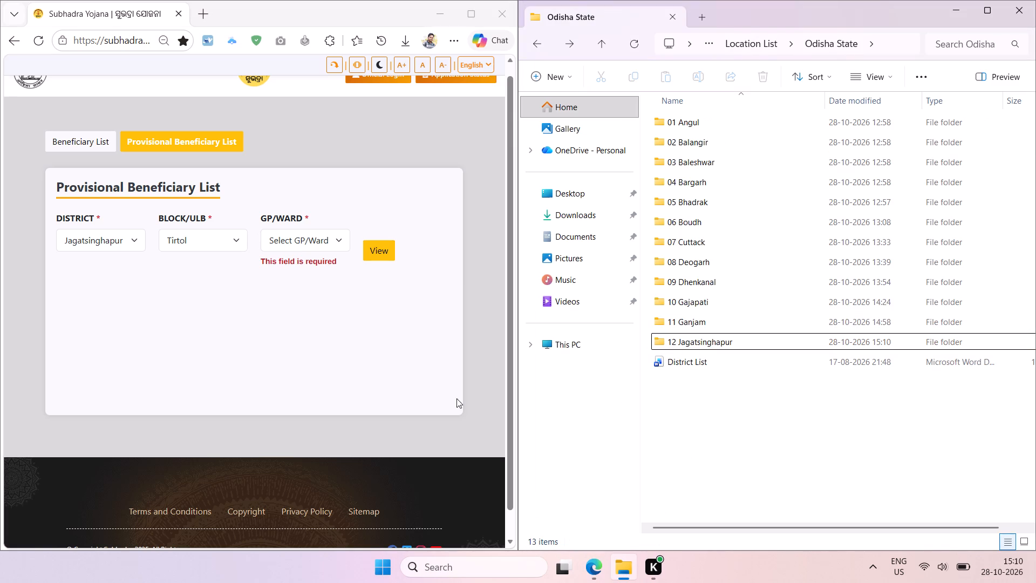
Choose Jajpur as the district on the Subhadra website.
left_click(123, 245)
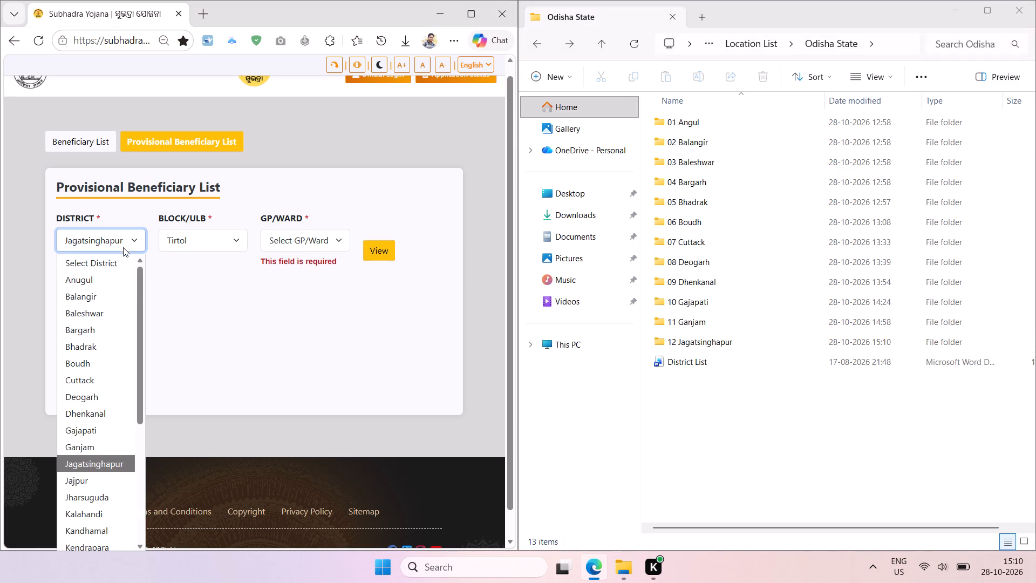
left_click_drag(140, 403, 140, 403)
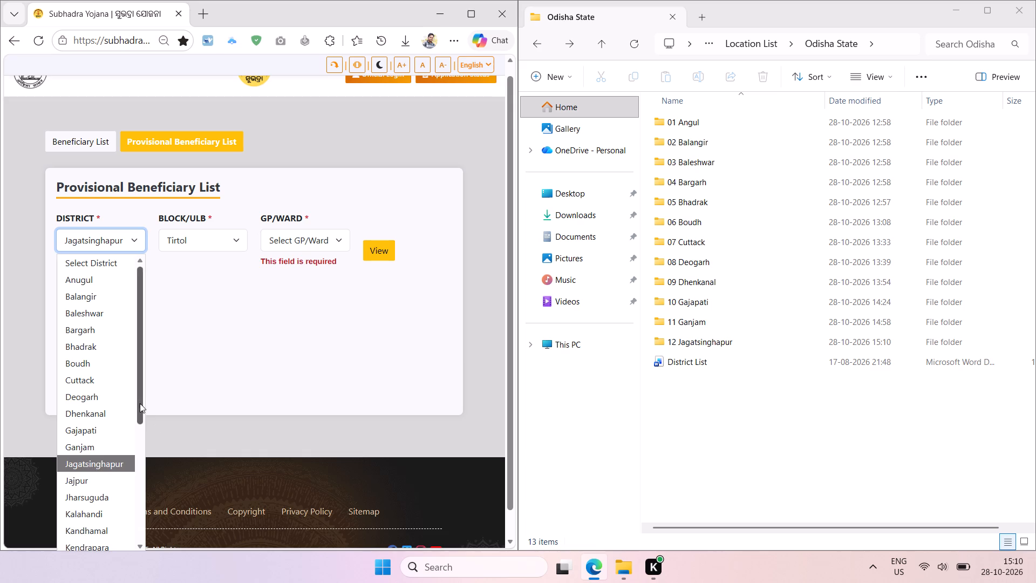
left_click_drag(140, 403, 134, 510)
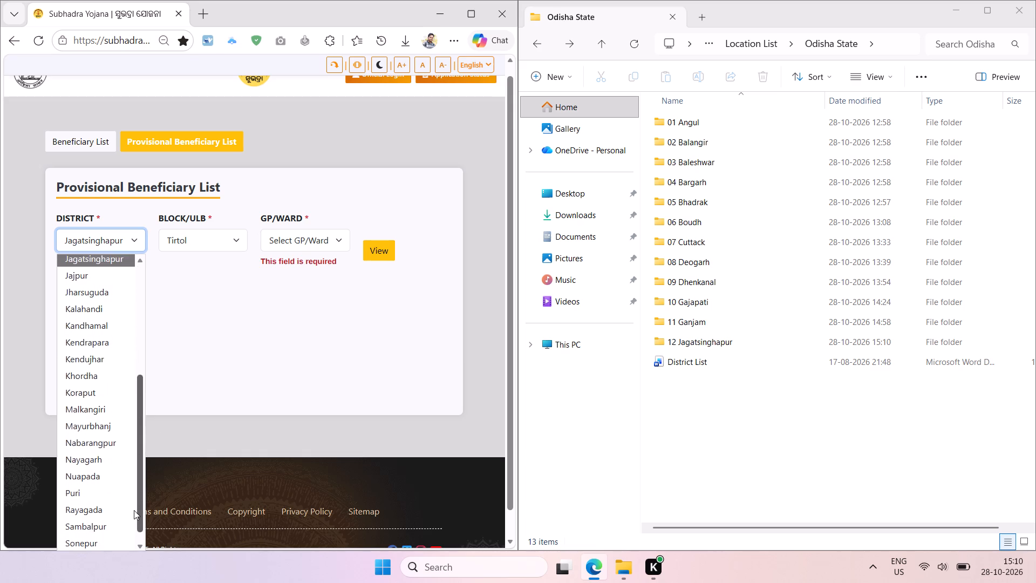
left_click_drag(134, 510, 134, 532)
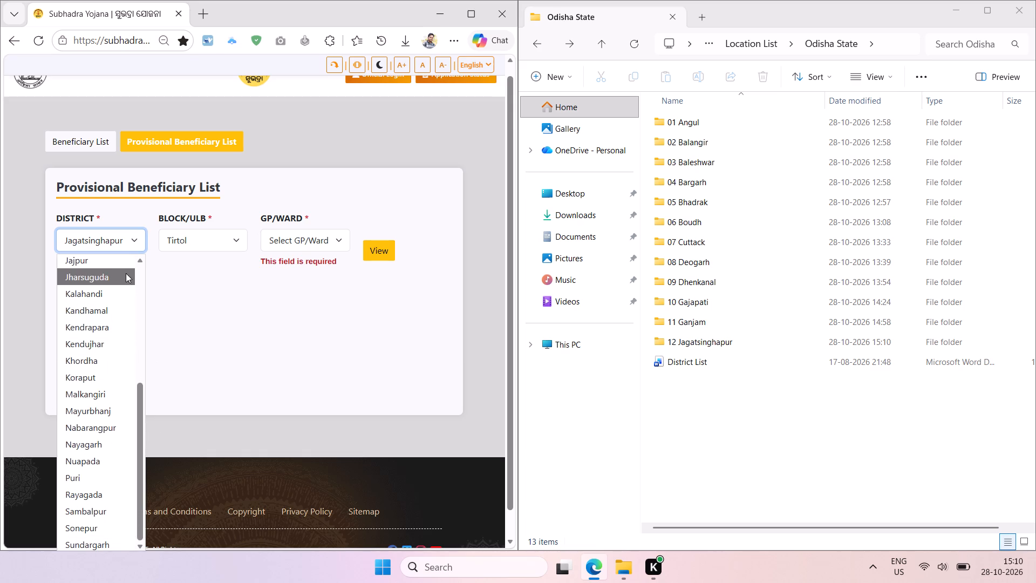
left_click(108, 265)
Duplicate the 12 Jagatsinghapur folder within Odisha State.
left_click(680, 405)
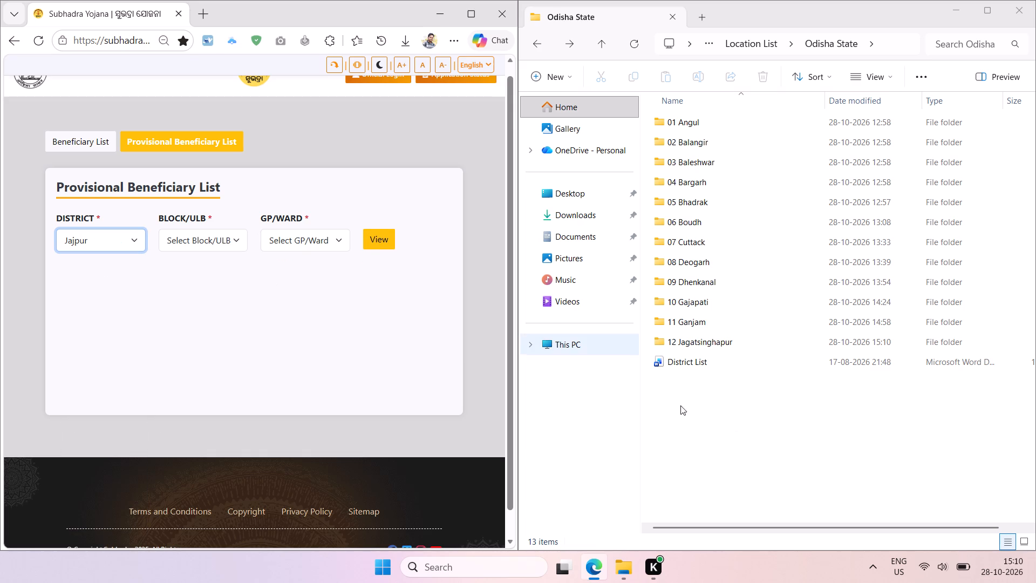
left_click(703, 341)
left_click(632, 70)
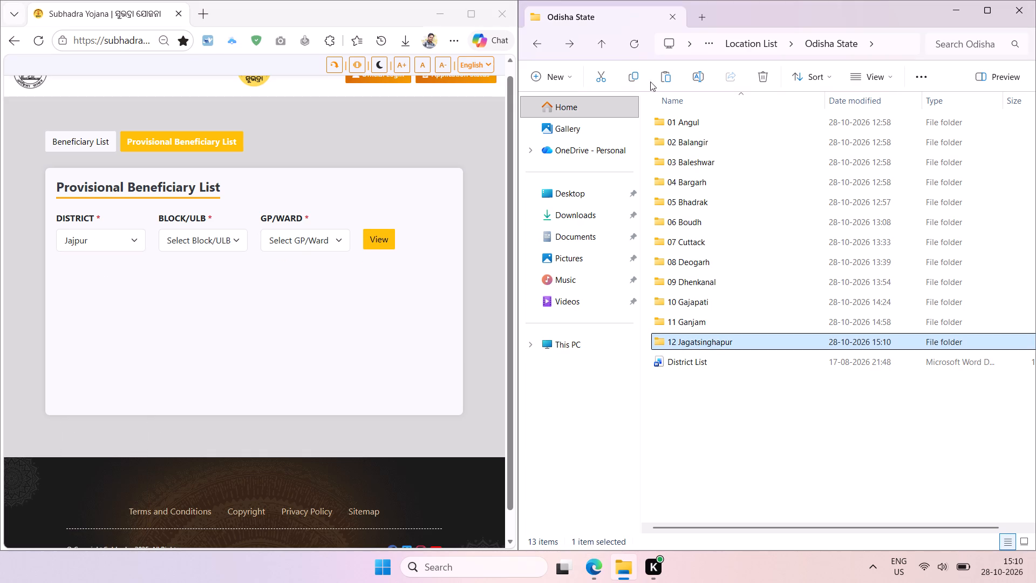
left_click(662, 79)
left_click(731, 406)
Rename the copied folder as 13 Jajpur.
left_click(715, 390)
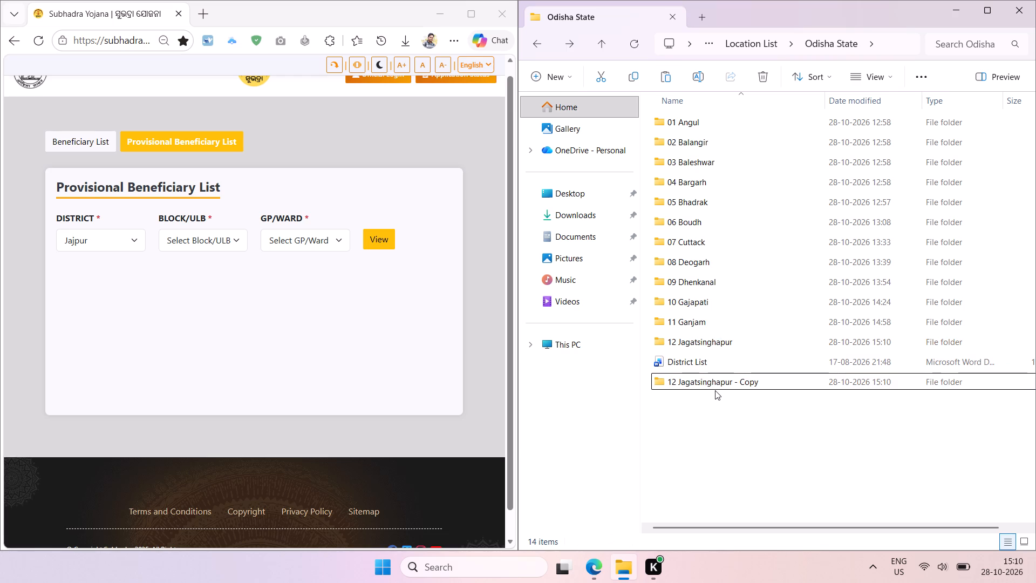
key("F2")
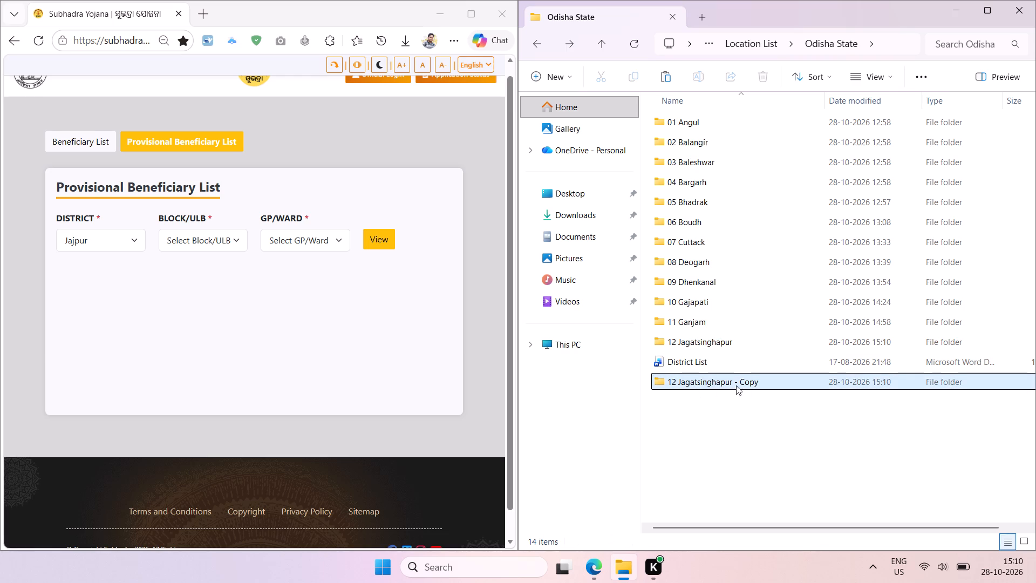
left_click(721, 423)
left_click(711, 379)
key("F2")
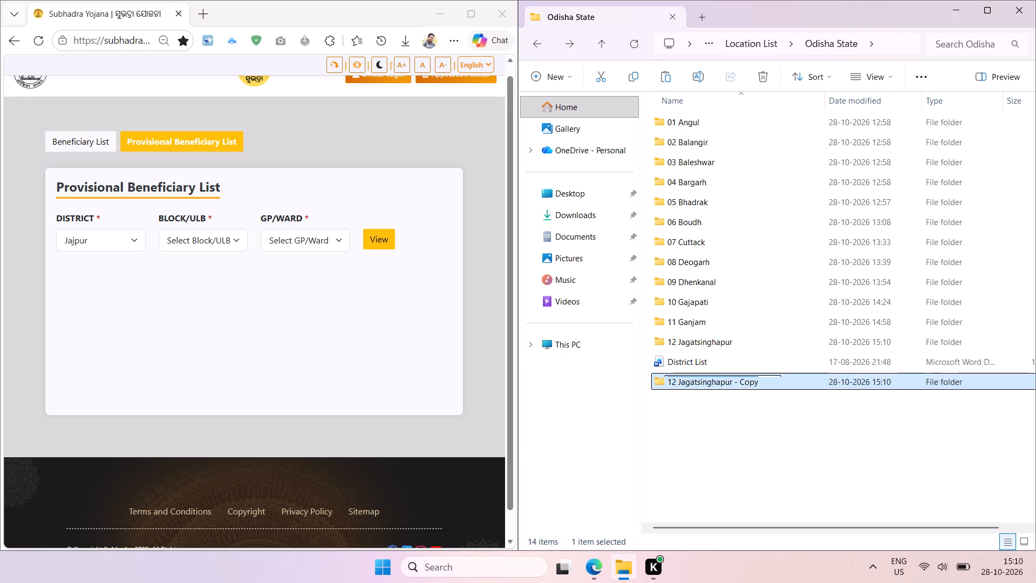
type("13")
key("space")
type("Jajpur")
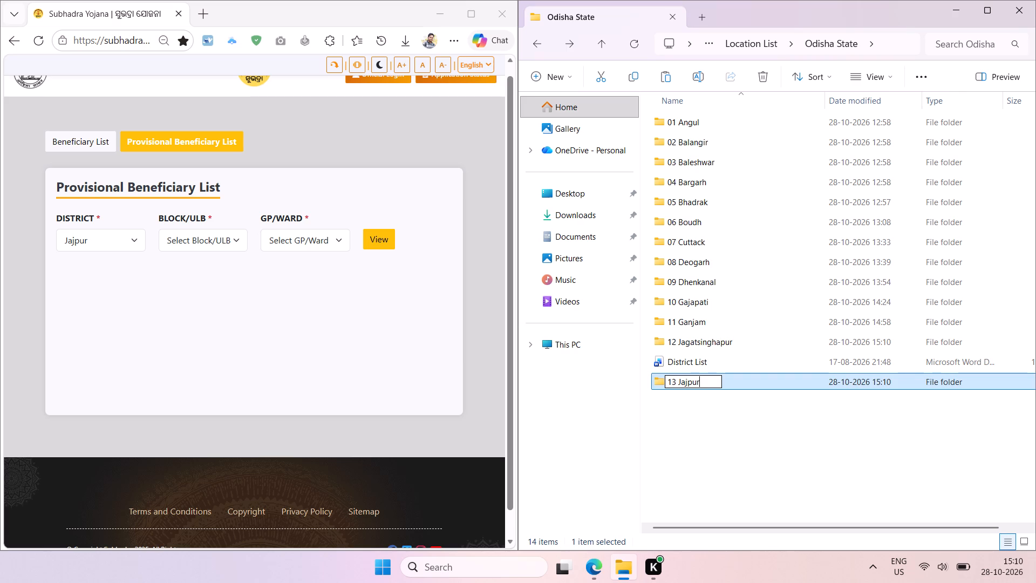
Copy Jajpur from the new folder's name and use it to replace the district name in its Block and ULB document's title.
double_click(688, 382)
key("ctrl+c")
double_click(741, 380)
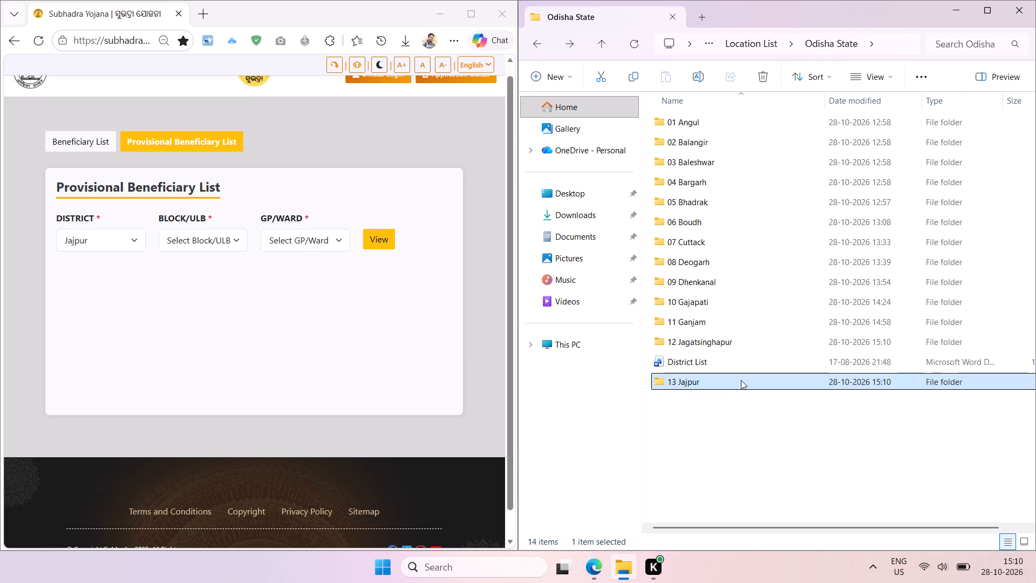
left_click(730, 122)
double_click(756, 126)
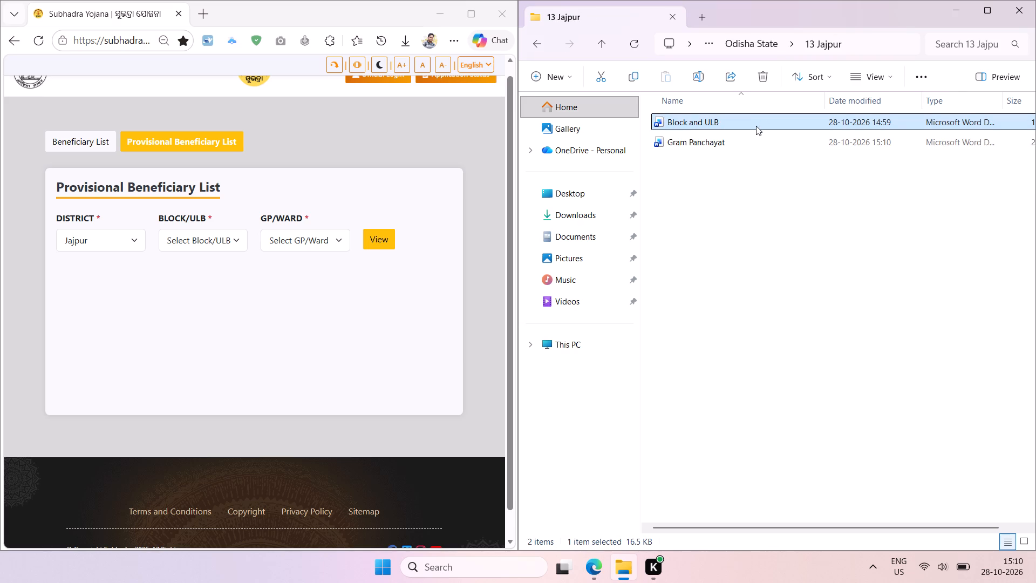
double_click(139, 208)
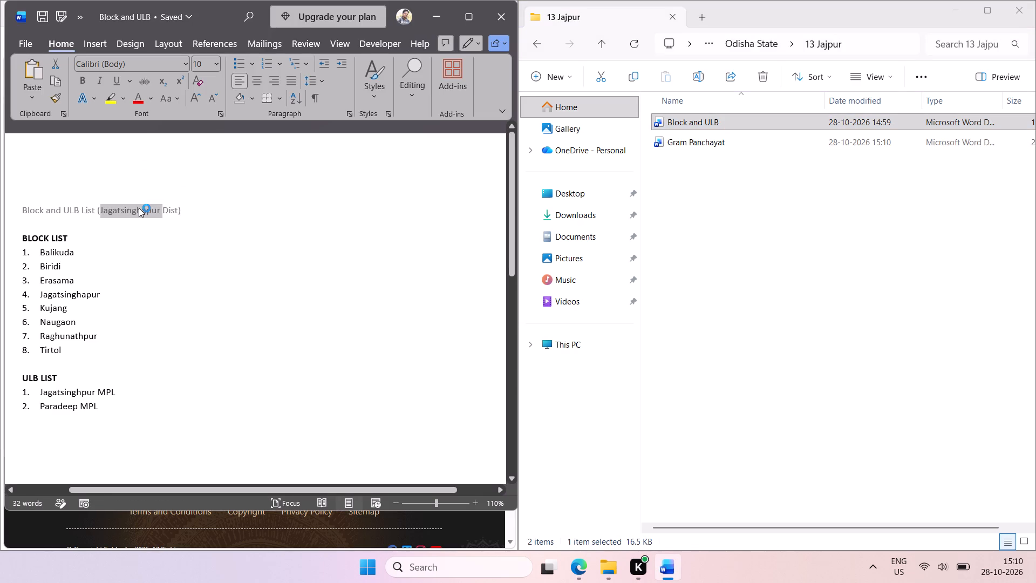
key("ctrl+v")
key("space")
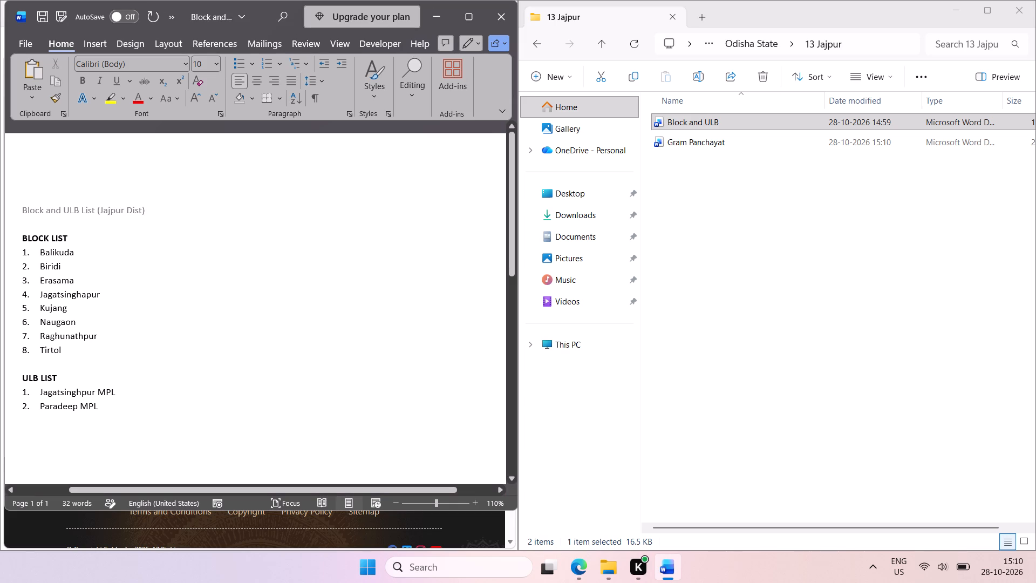
Delete all the Jagatsinghapur block names under BLOCK LIST, leaving two blank lines before the ULB LIST heading.
left_click_drag(101, 343, 25, 257)
key("BackSpace")
key("BackSpace")
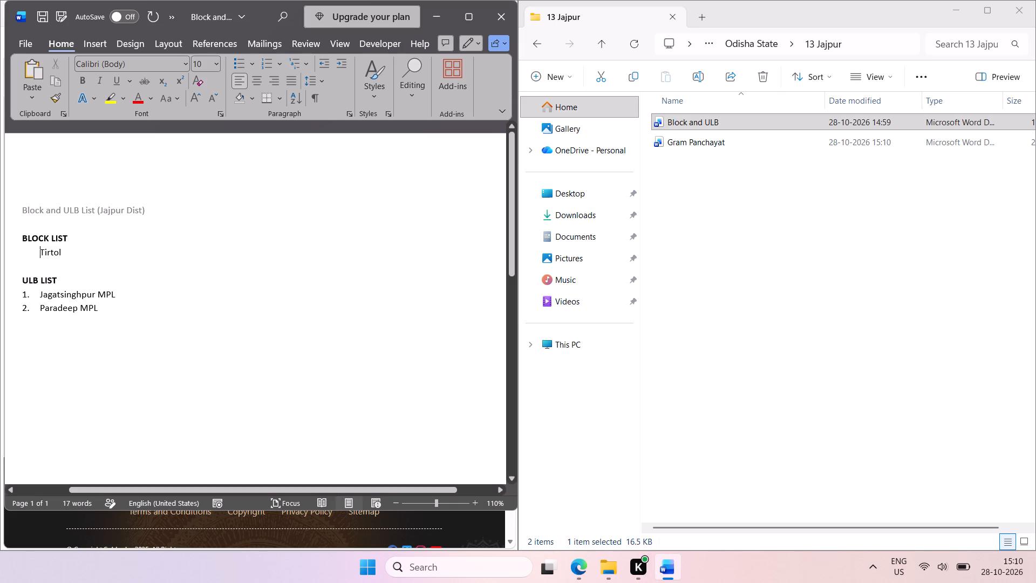
left_click_drag(96, 264, 35, 256)
key("BackSpace")
key("BackSpace")
key("Return")
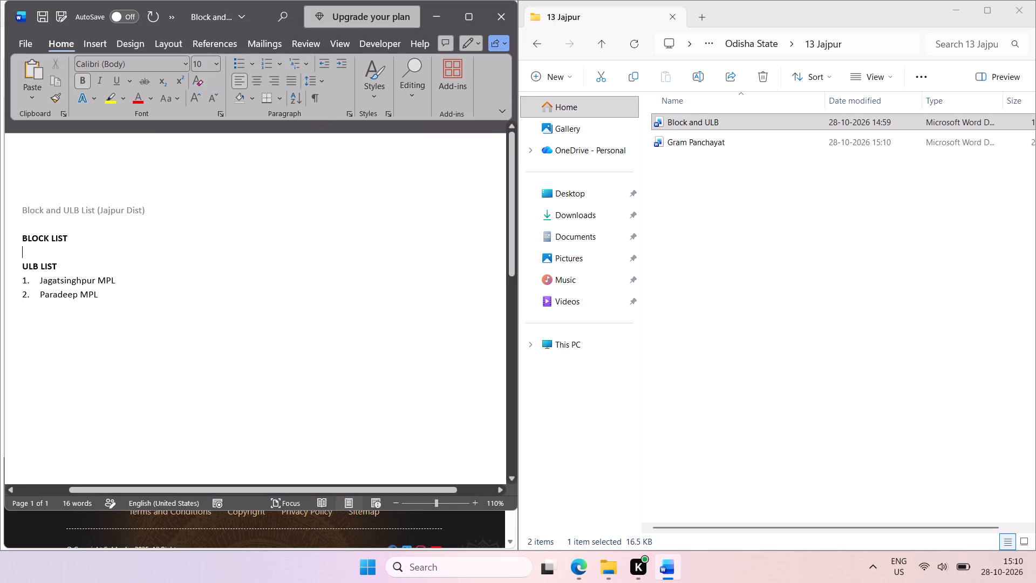
key("Return")
Delete both municipality names under ULB LIST and add two new blank lines below the heading.
left_click_drag(100, 310, 29, 297)
key("BackSpace")
key("BackSpace")
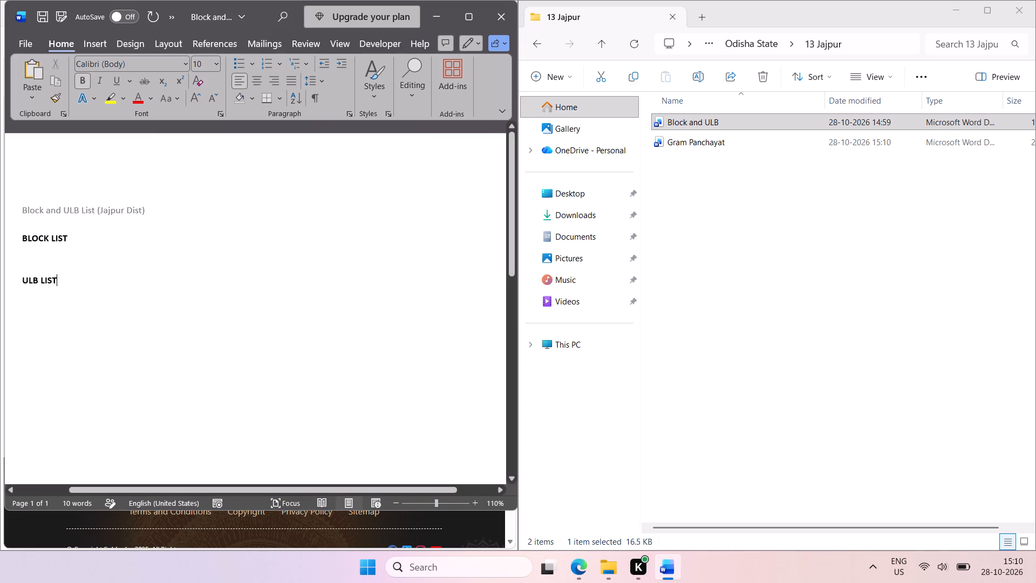
key("Return")
key("Return")
Save and close the Block and ULB document.
key("ctrl+s")
left_click(495, 19)
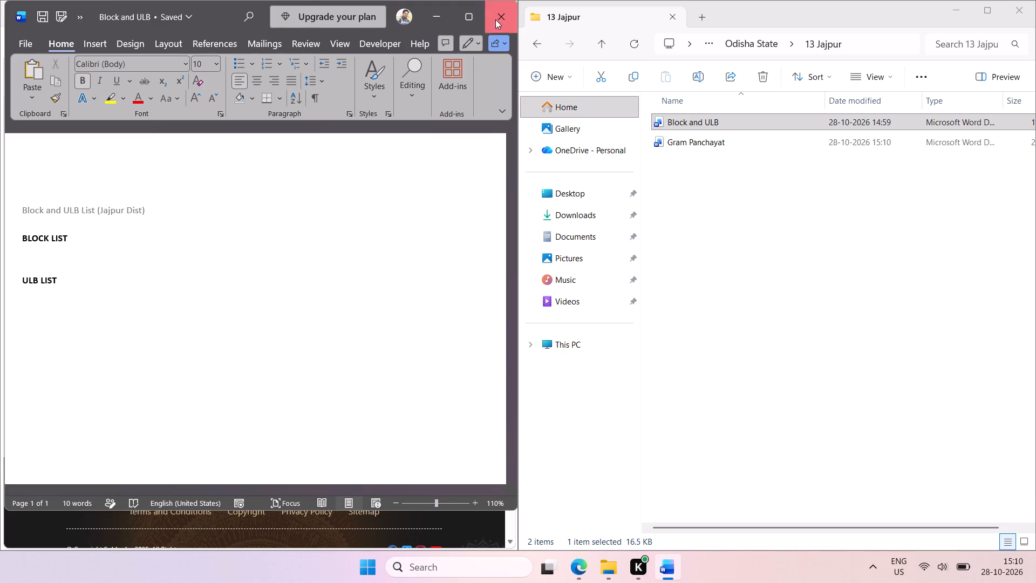
Open the Gram Panchayat document in 13 Jajpur and replace the district name in its title with Jajpur.
left_click(726, 141)
double_click(778, 141)
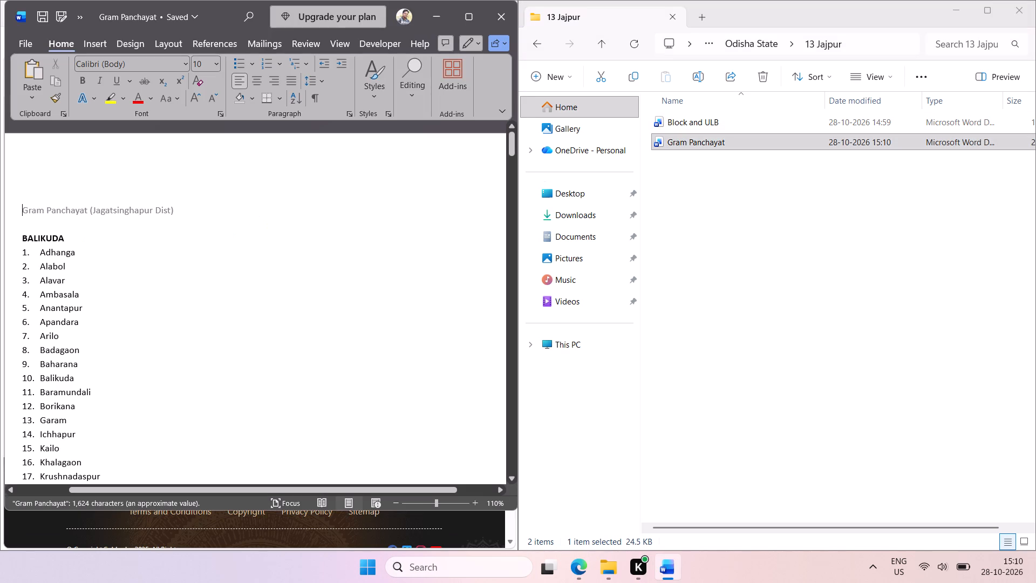
double_click(127, 212)
key("ctrl+v")
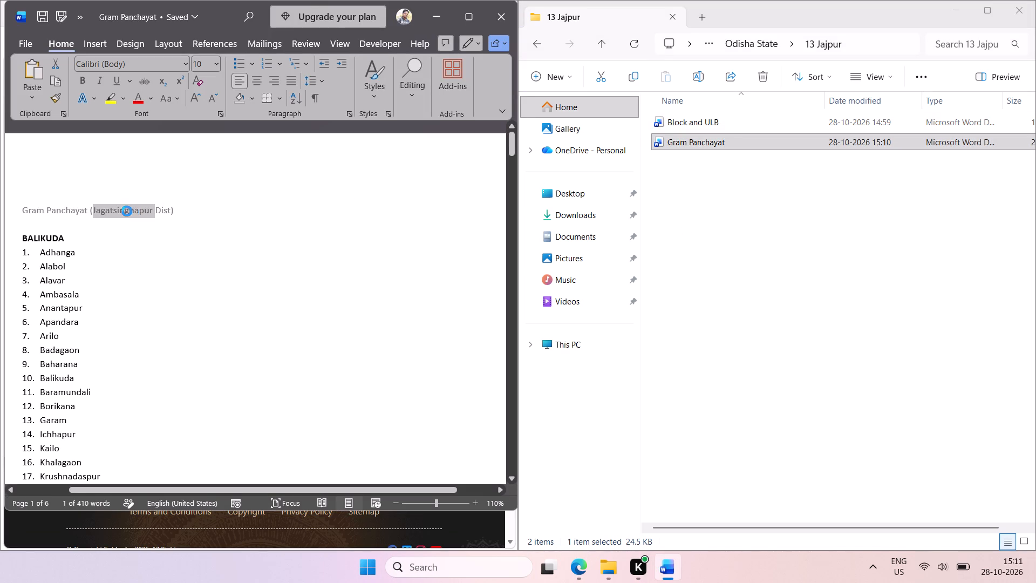
key("space")
Replace the BALIKUDA heading with the placeholder 0000.
double_click(31, 235)
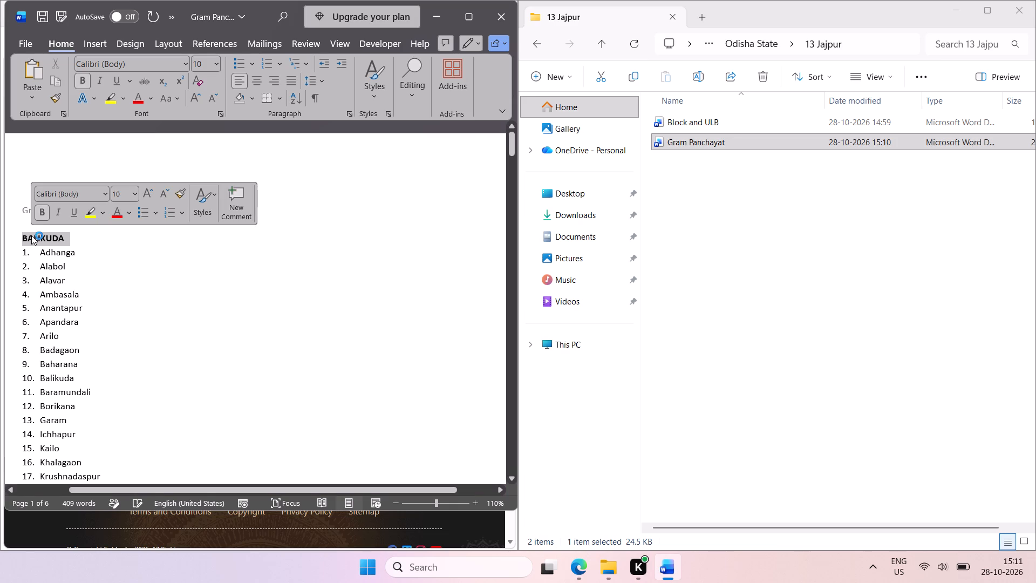
type("0000")
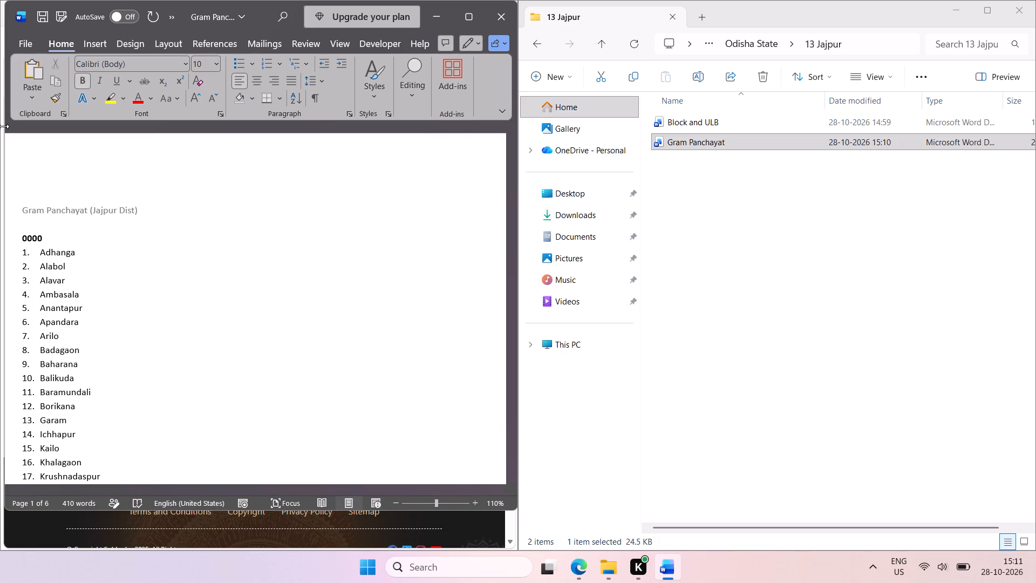
Reduce the Gram Panchayat document to its title and the 0000 heading, and save and close it.
left_click_drag(44, 236, 18, 211)
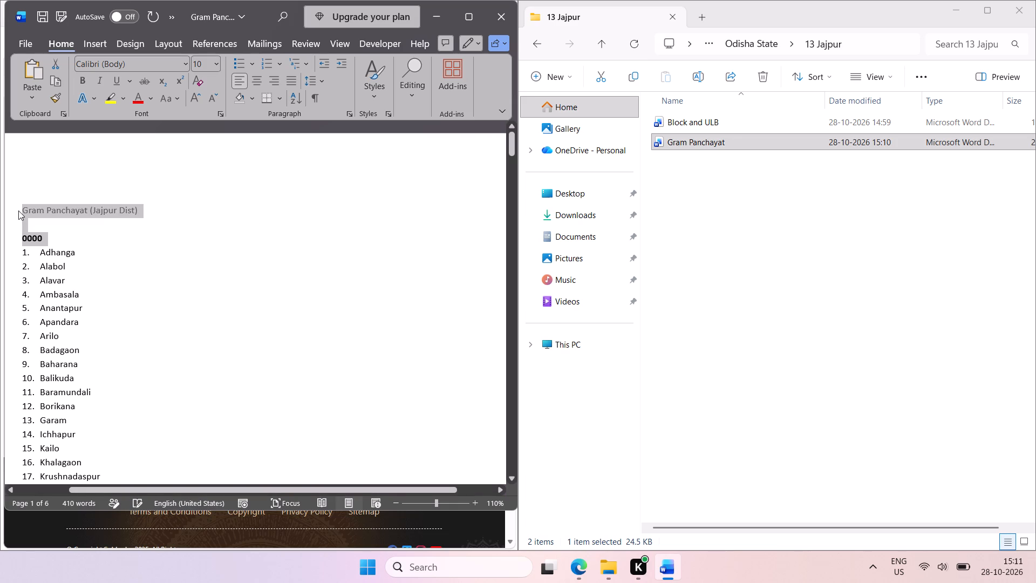
key("ctrl+c")
key("ctrl+a")
key("ctrl+v")
left_click(128, 257)
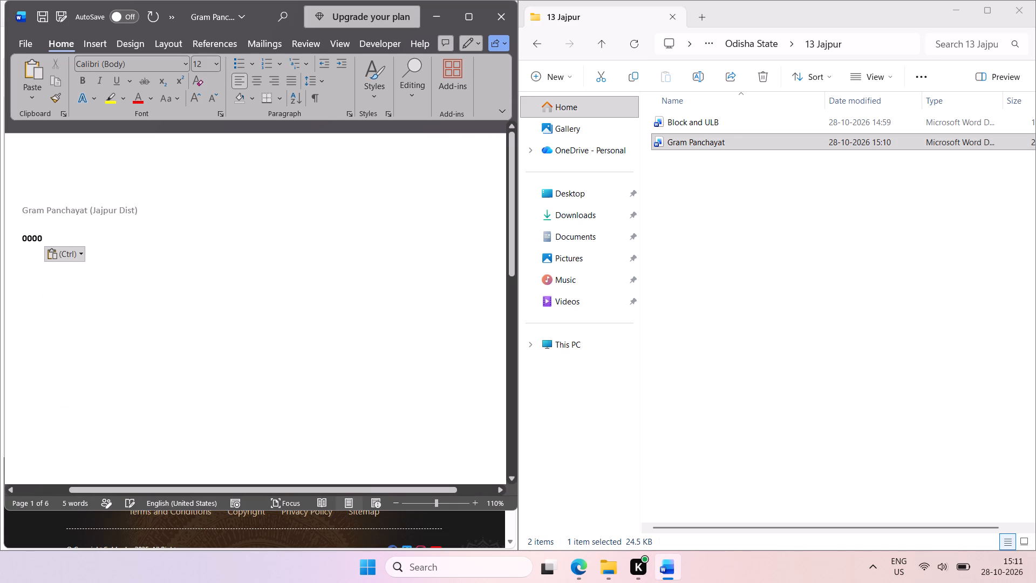
key("ctrl+s")
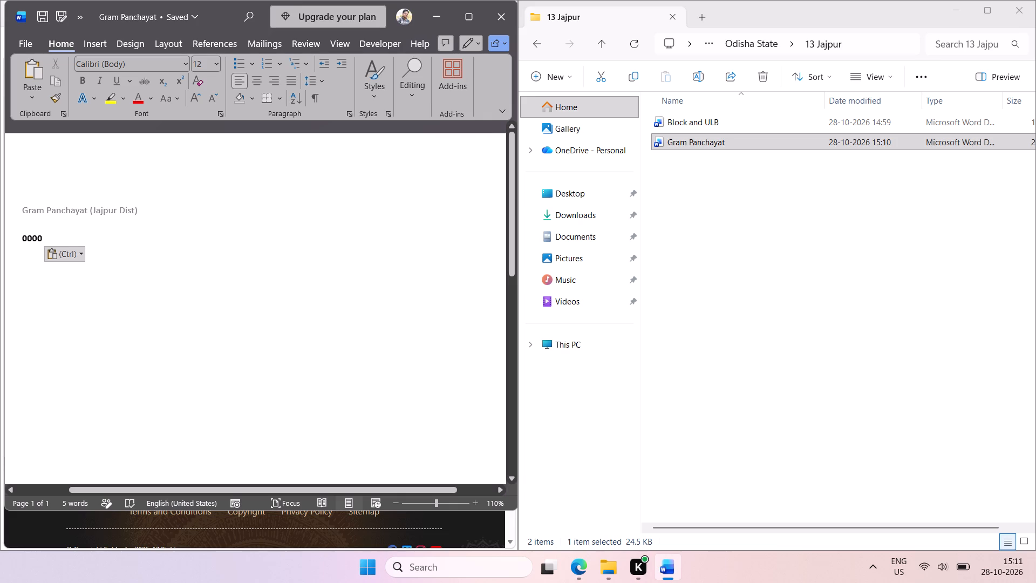
left_click(500, 18)
Open the Block and ULB document from 13 Jajpur and arrange it side by side with the browser.
left_click(753, 188)
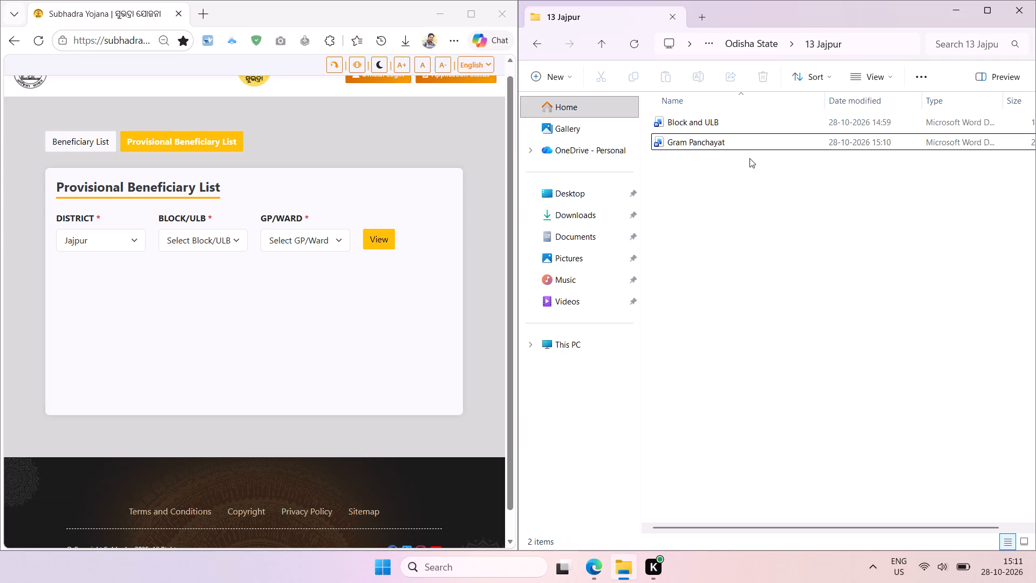
left_click(748, 135)
left_click(755, 126)
double_click(798, 124)
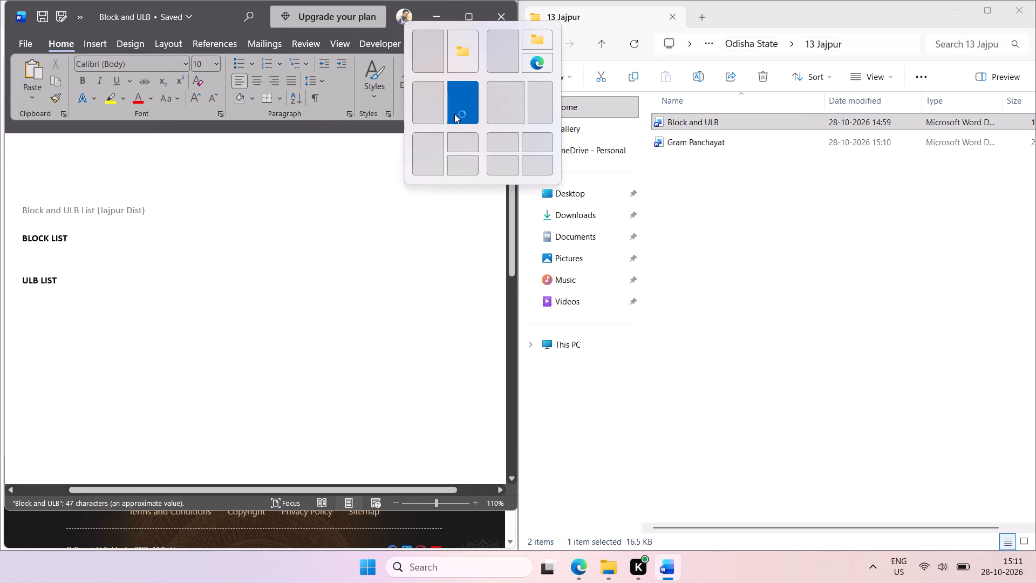
left_click(457, 112)
Extract Jajpur's block names, Badchana to Sukinda, from the website's Block/ULB list and paste them unbolded under BLOCK LIST.
left_click(230, 250)
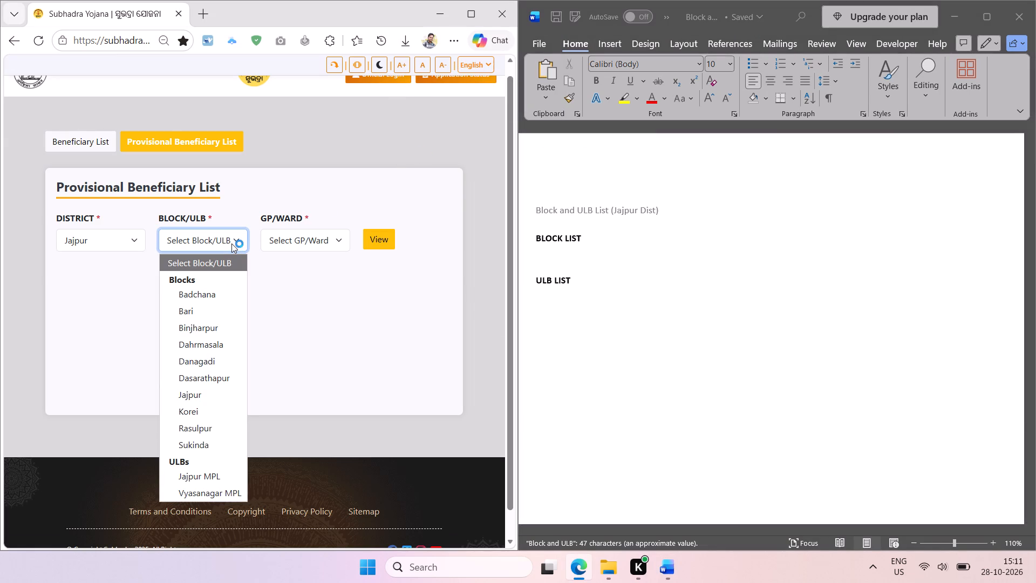
key("shift+super+t")
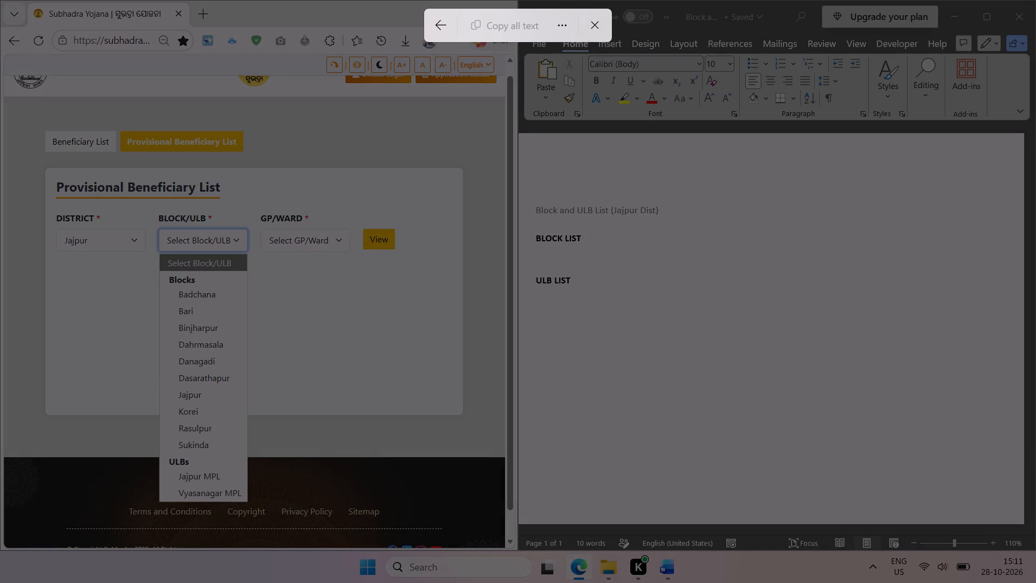
left_click_drag(163, 282, 253, 452)
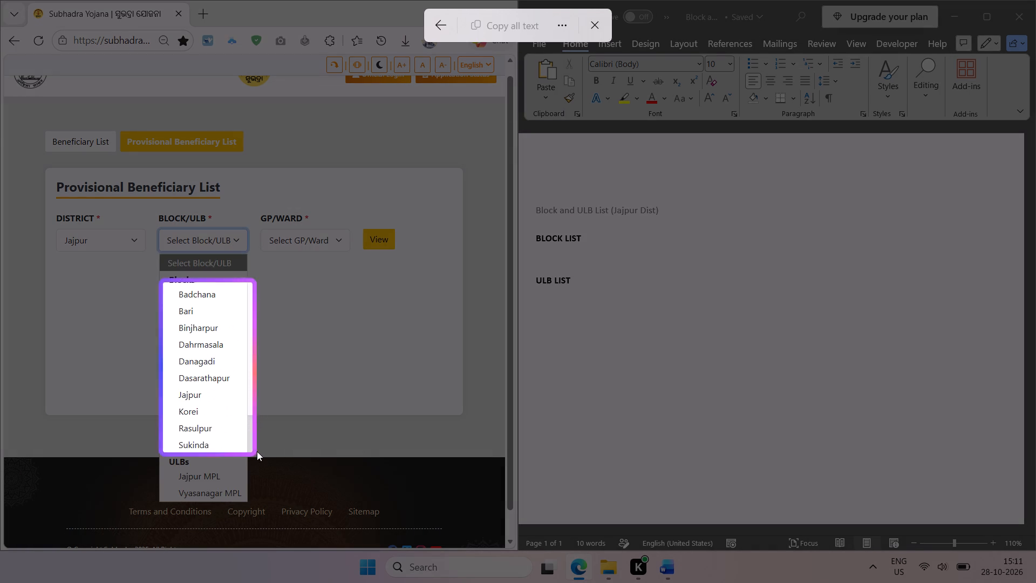
left_click(514, 23)
left_click(589, 241)
left_click(553, 247)
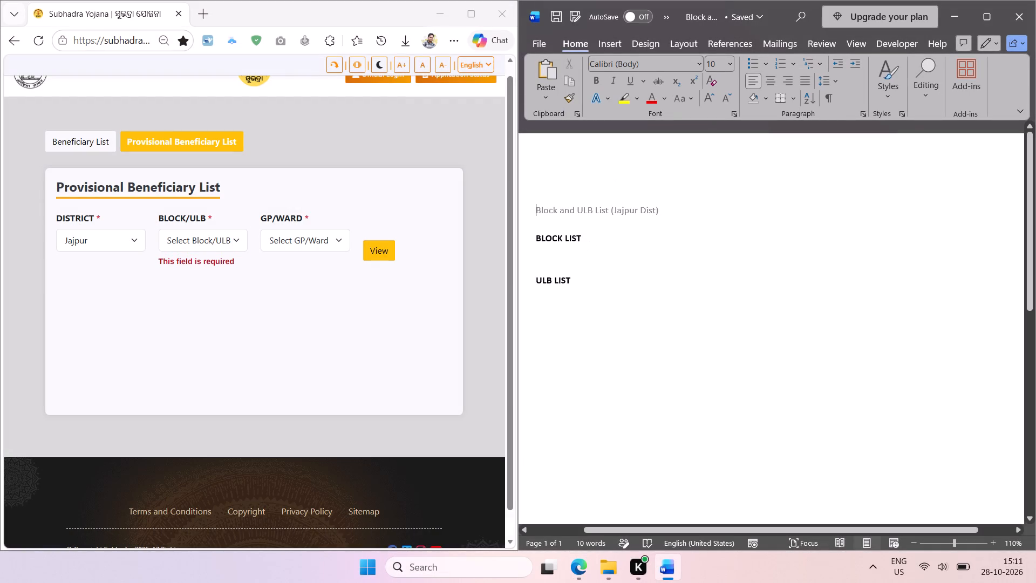
key("ctrl+v")
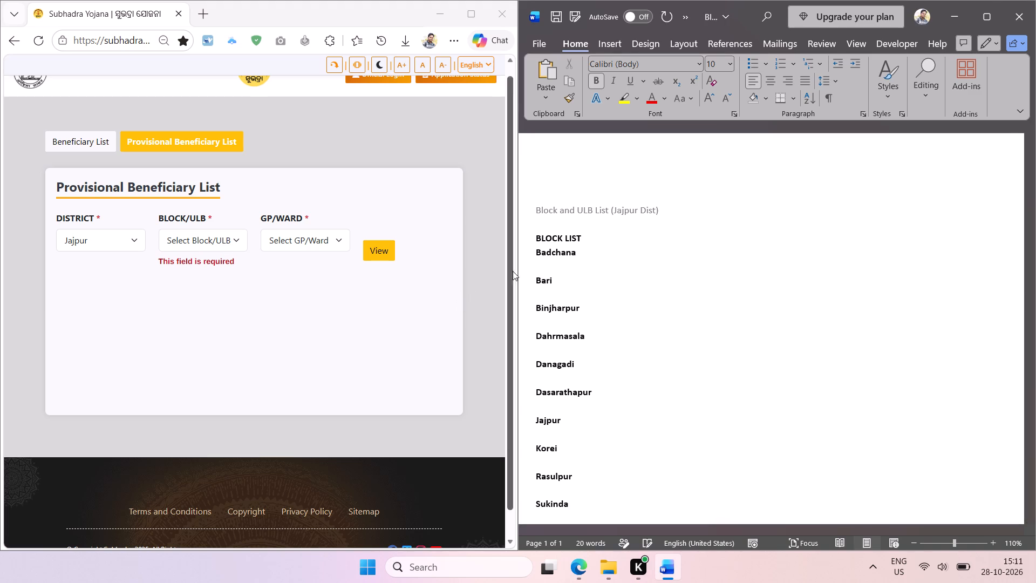
key("ctrl+z")
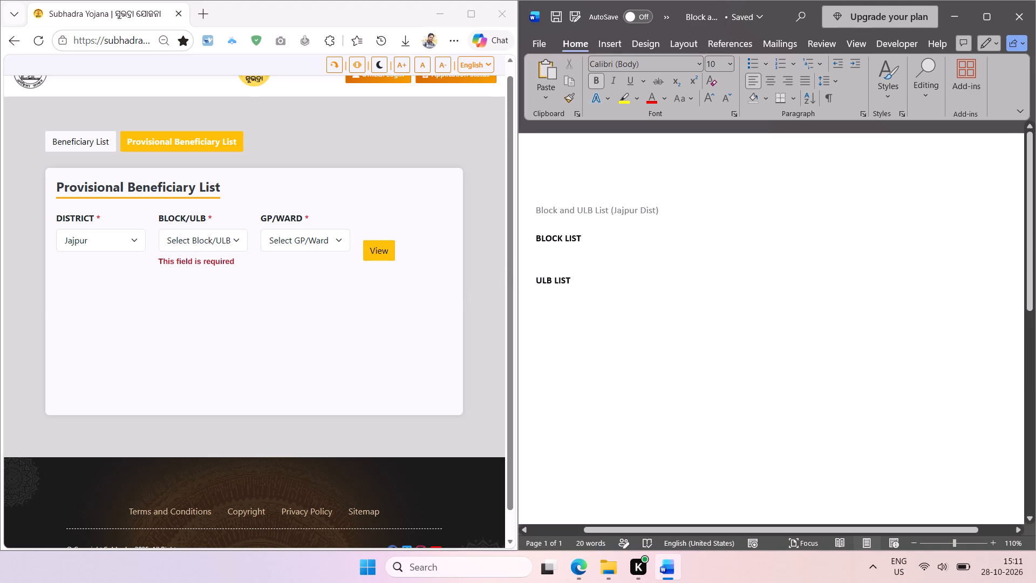
key("ctrl+b")
key("ctrl+v")
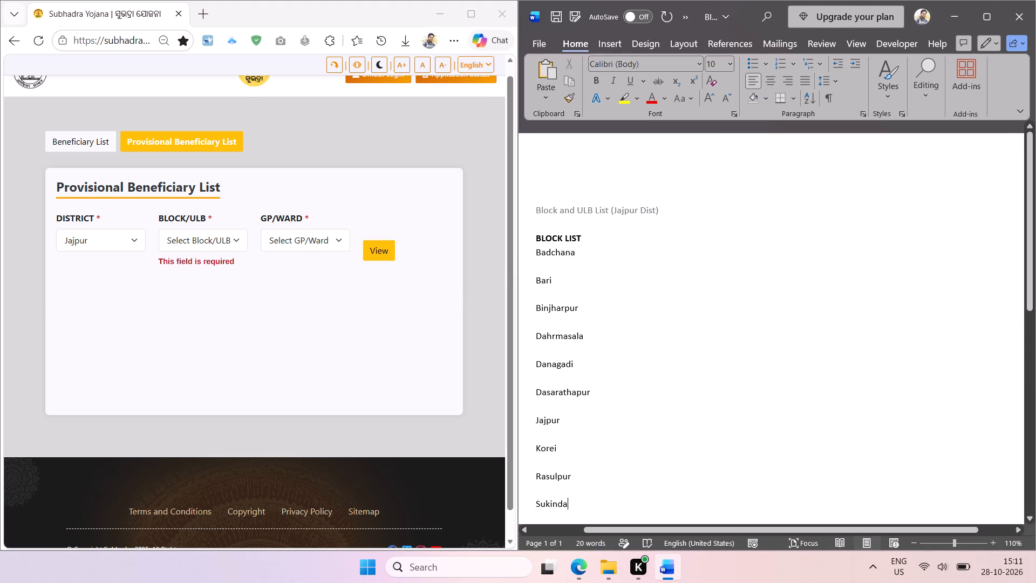
Extract the ULB names Jajpur MPL and Vyasanagar MPL from the website's list and paste them unbolded under ULB LIST.
scroll(557, 263, "right", 2)
scroll(568, 274, "down", 1)
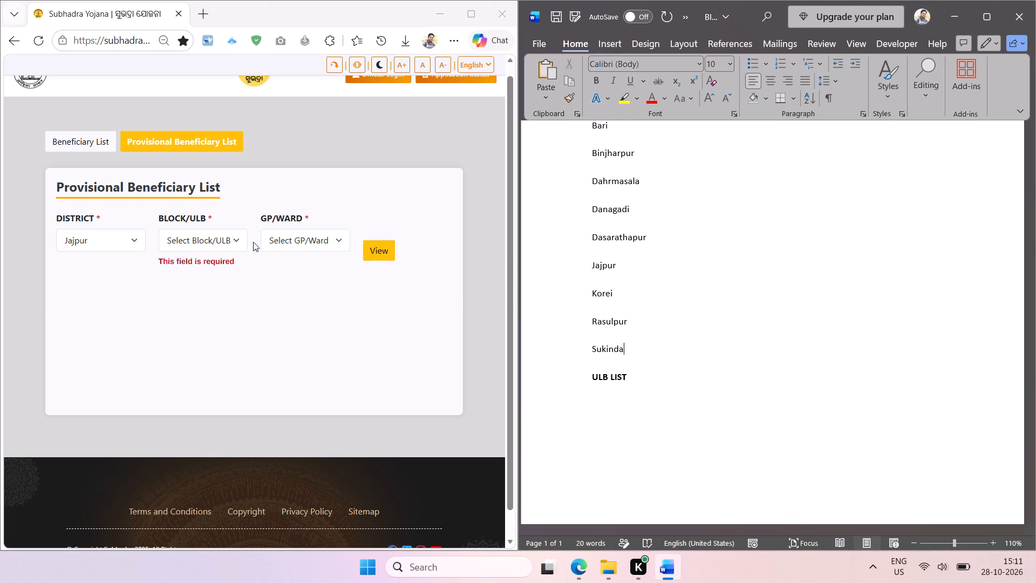
left_click(241, 238)
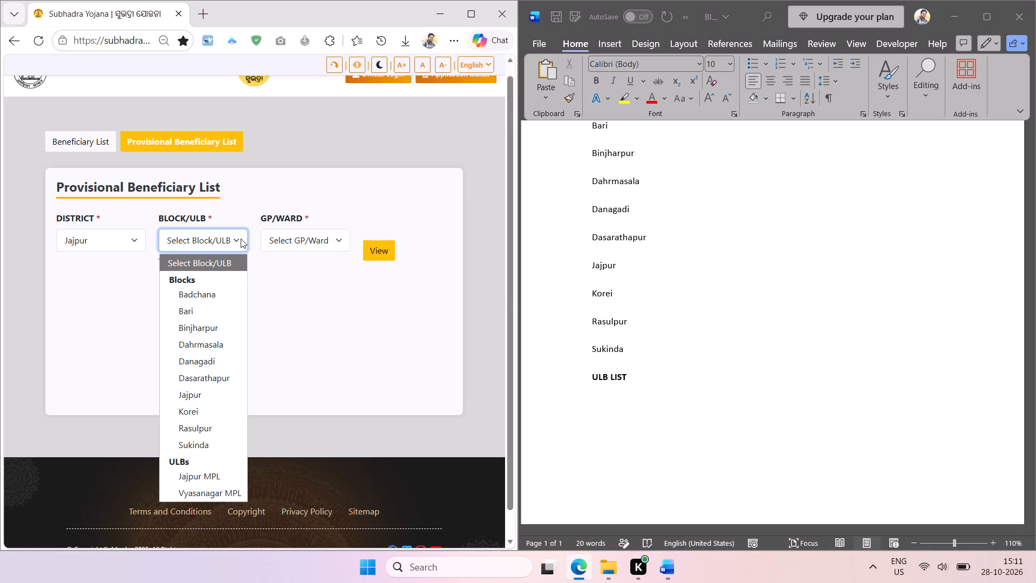
key("shift+super+t")
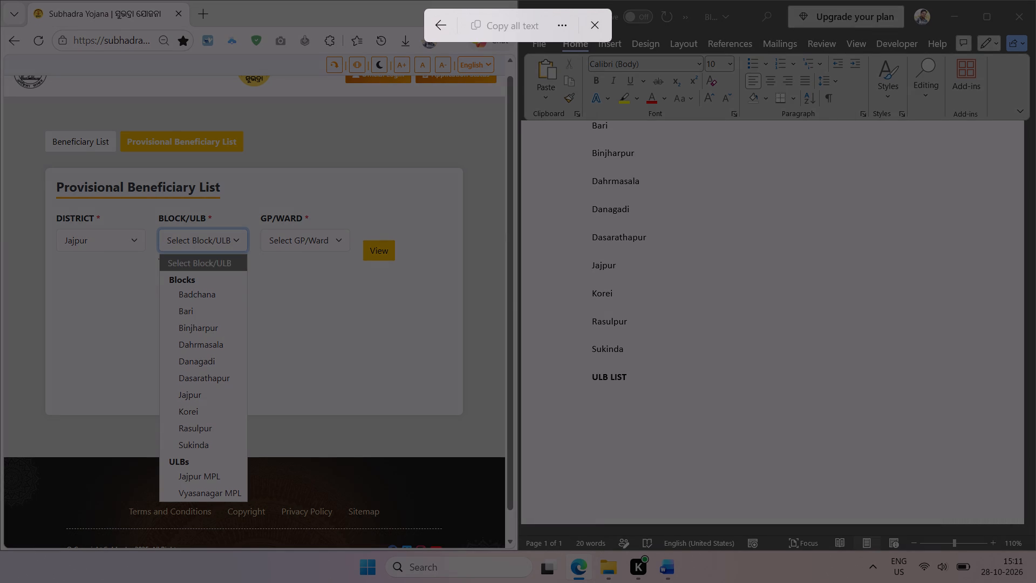
left_click_drag(168, 469, 251, 507)
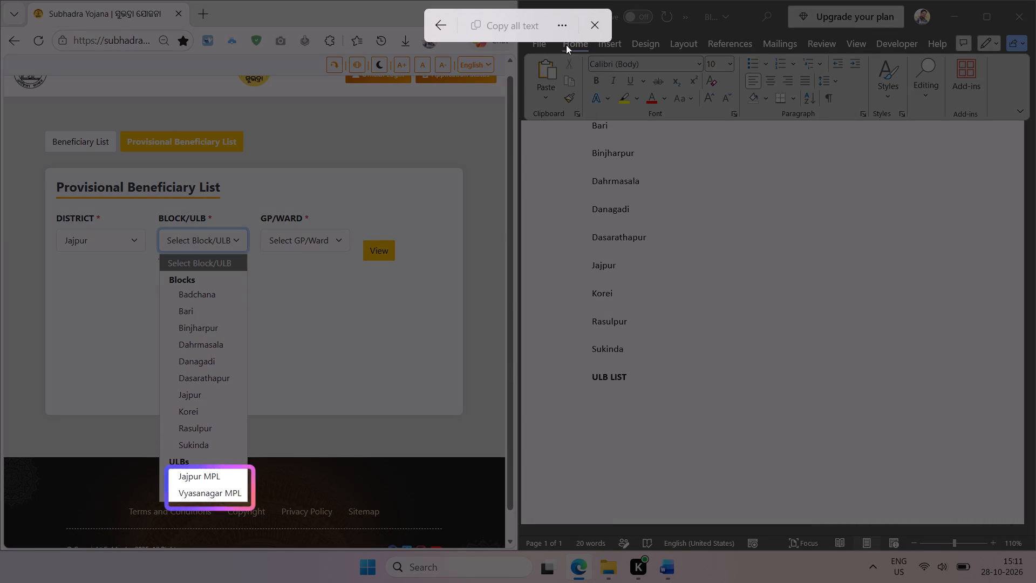
left_click(510, 23)
left_click(611, 391)
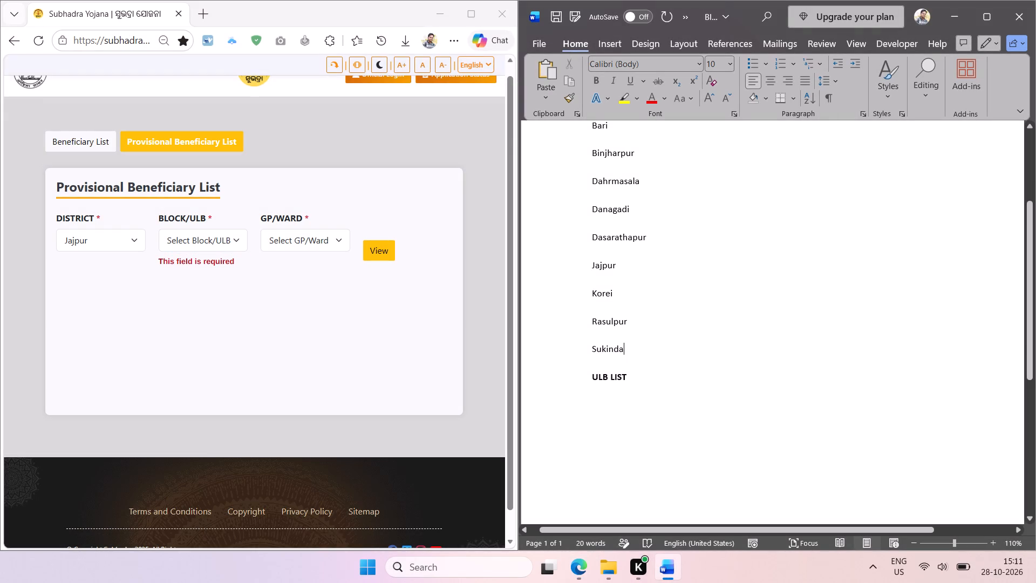
left_click(609, 394)
key("ctrl+v")
key("ctrl+z")
key("ctrl+b")
key("ctrl+v")
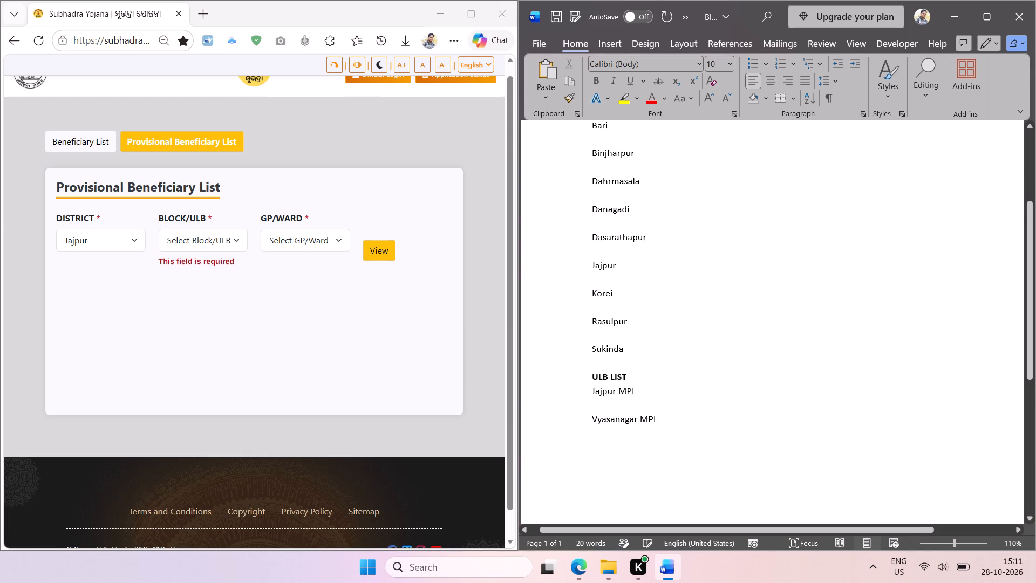
Remove the blank line between the two ULB names, sort them, and make them a numbered list with reduced indent.
left_click(637, 402)
key("BackSpace")
left_click_drag(665, 410, 577, 394)
left_click(810, 98)
key("Return")
left_click(785, 64)
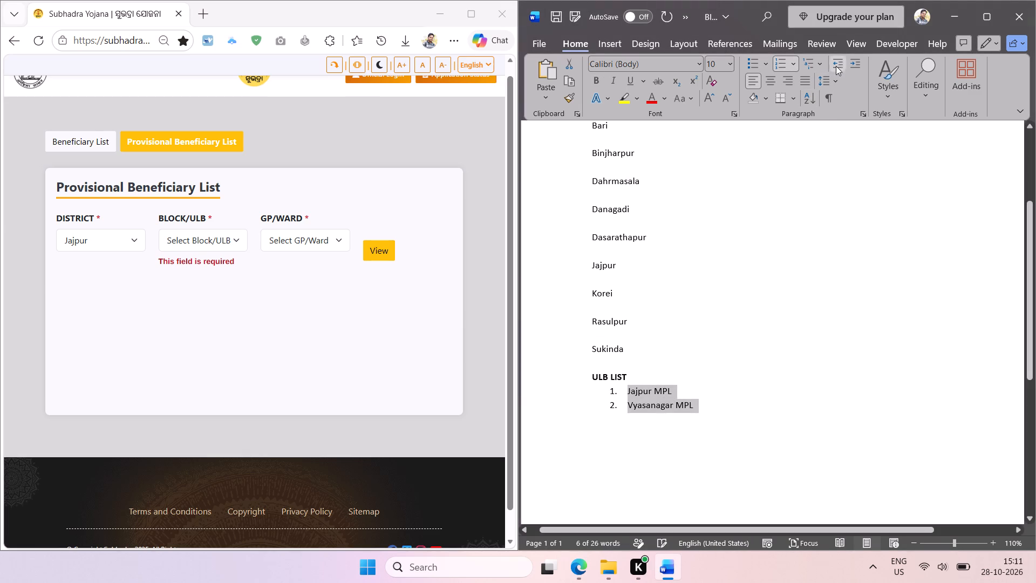
left_click(837, 65)
left_click(795, 344)
Remove the blank lines between the block names under BLOCK LIST, from Sukinda up to Badchana.
scroll(672, 372, "up", 1)
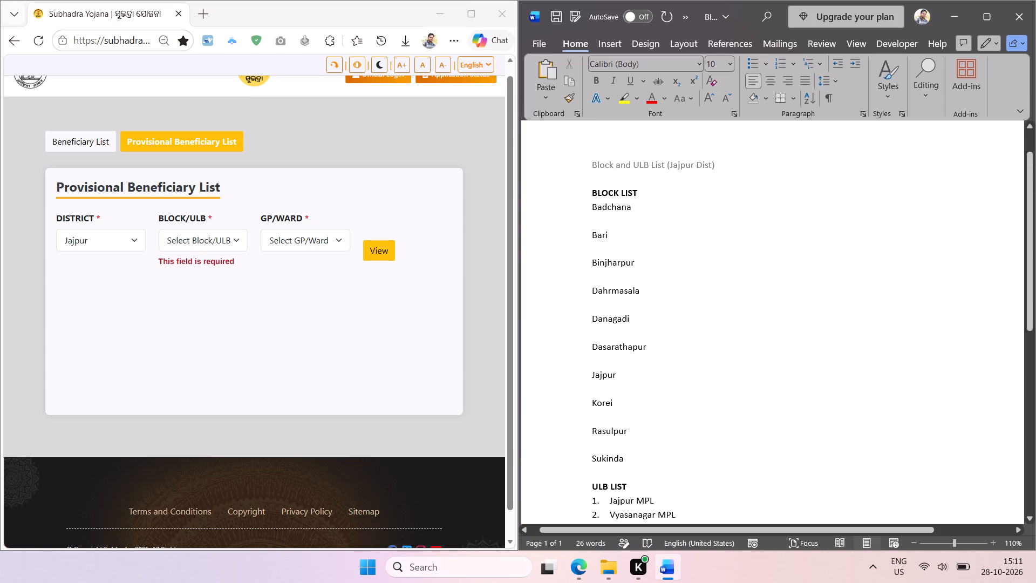
key("Up")
key("BackSpace")
key("Up")
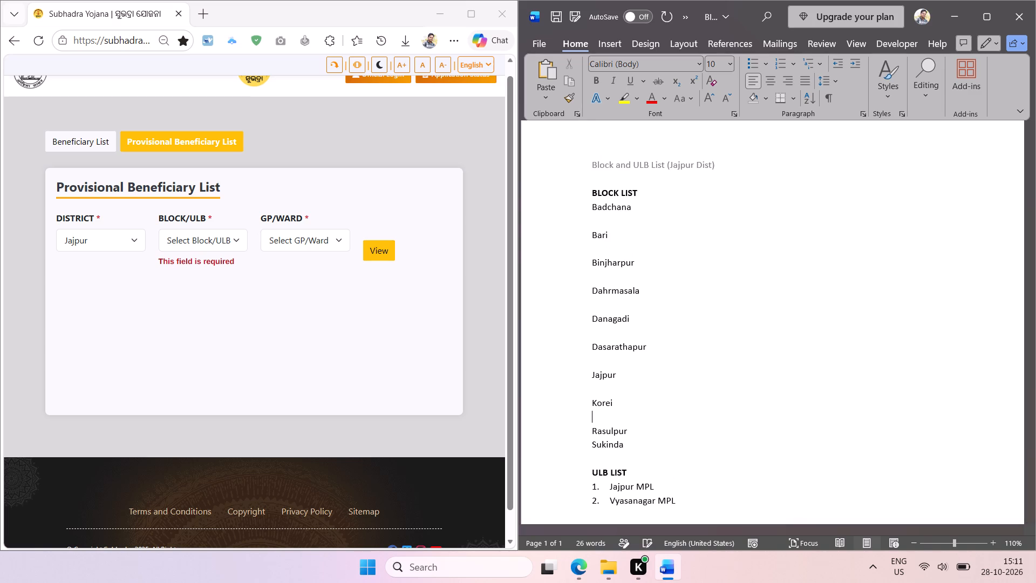
key("BackSpace")
key("Up")
key("BackSpace")
key("Up")
key("BackSpace")
key("Up")
key("BackSpace")
key("Up")
key("BackSpace")
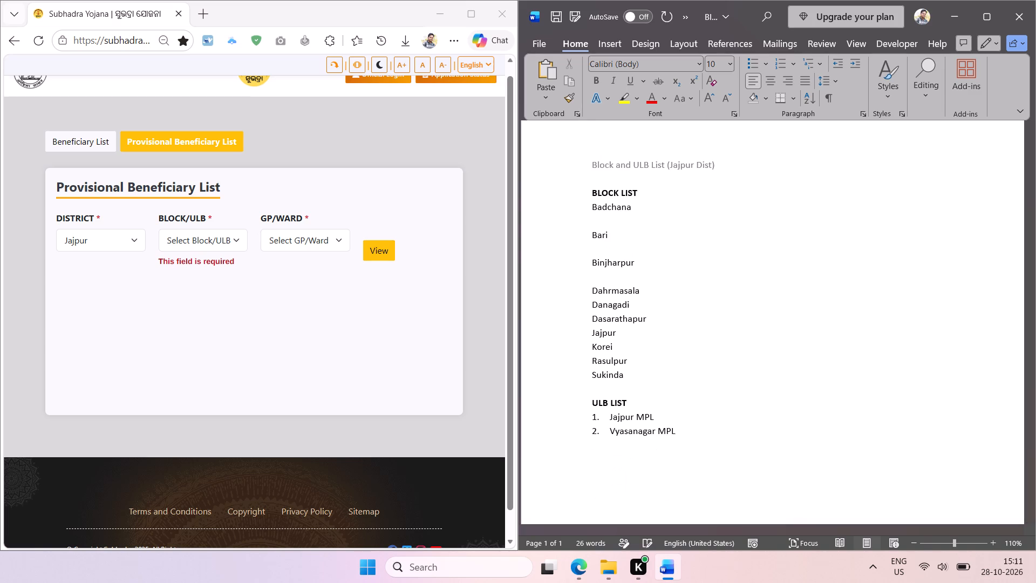
key("Up")
key("BackSpace")
key("Up")
key("BackSpace")
key("Up")
key("BackSpace")
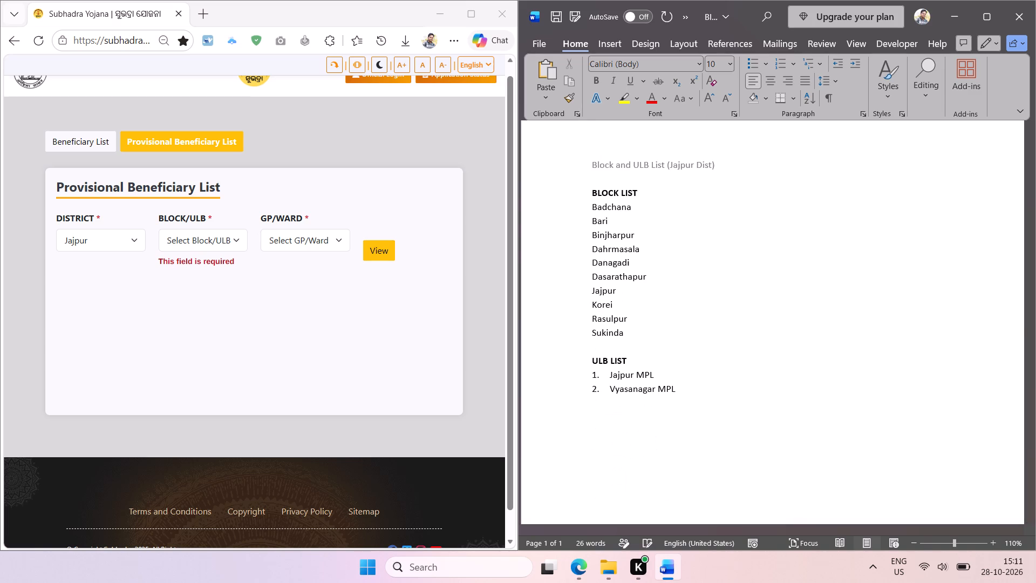
Sort the block names under BLOCK LIST and make them a numbered list with reduced indent.
left_click_drag(628, 336, 585, 205)
left_click(806, 99)
key("Return")
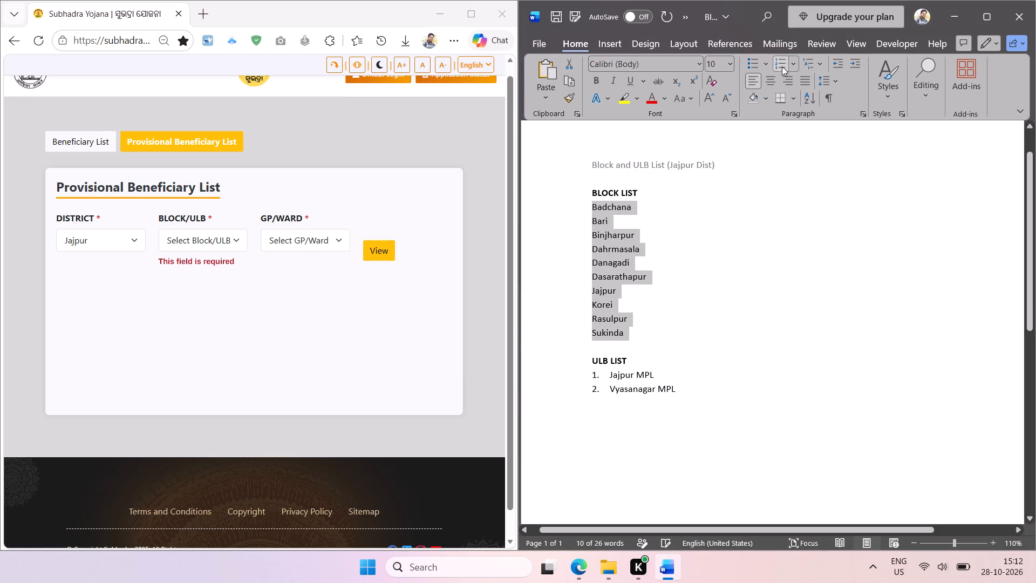
left_click(781, 66)
left_click(836, 64)
left_click(773, 231)
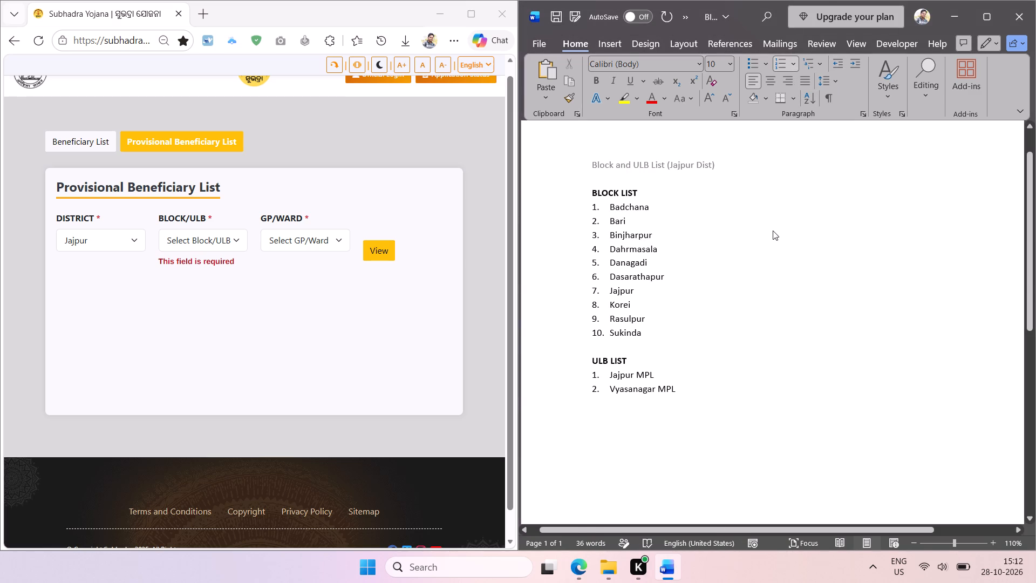
Save and close the Block and ULB document.
key("ctrl+s")
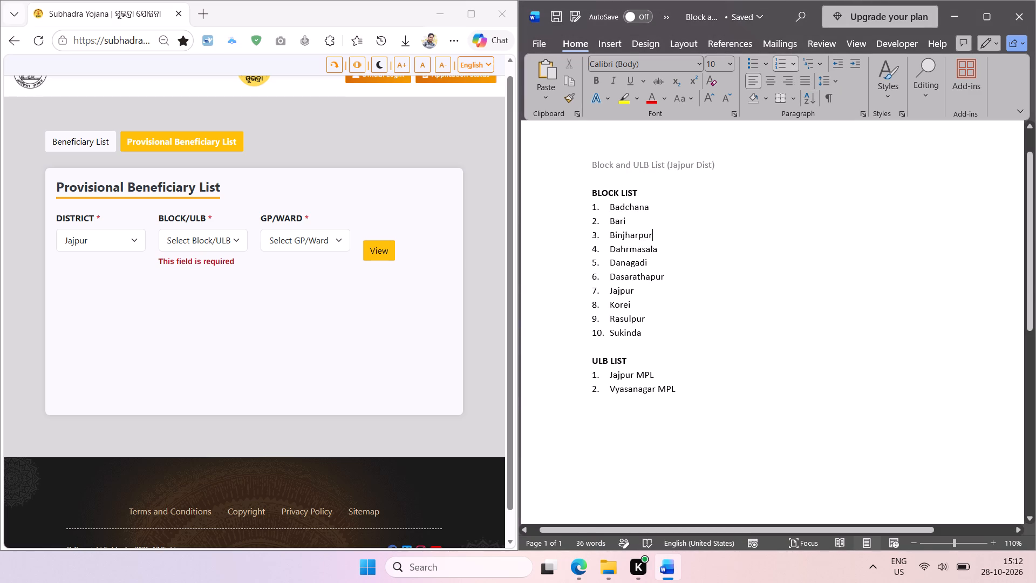
left_click(1023, 14)
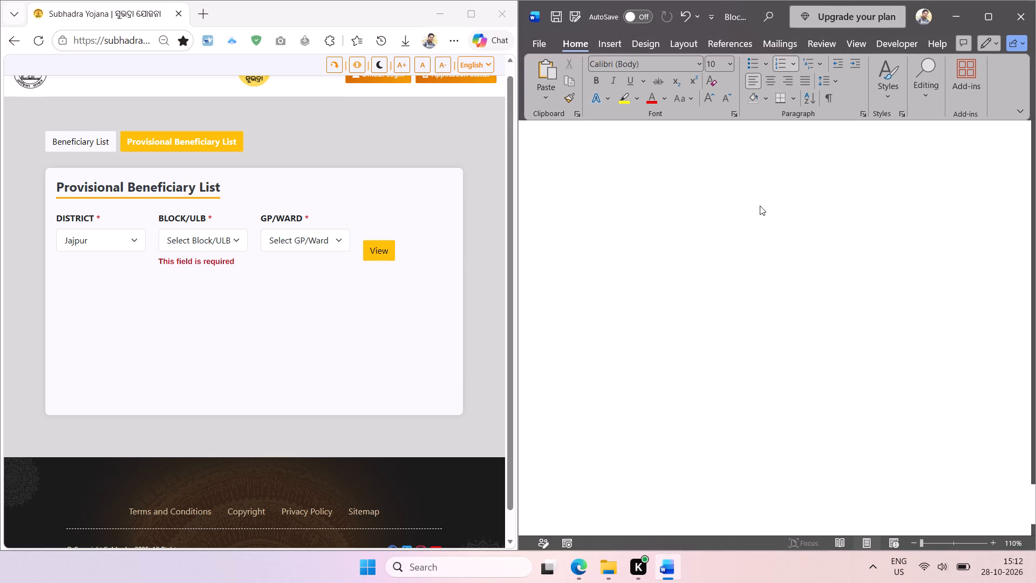
Open the Gram Panchayat document from 13 Jajpur and arrange it side by side with the browser.
left_click(707, 197)
left_click(726, 143)
double_click(769, 140)
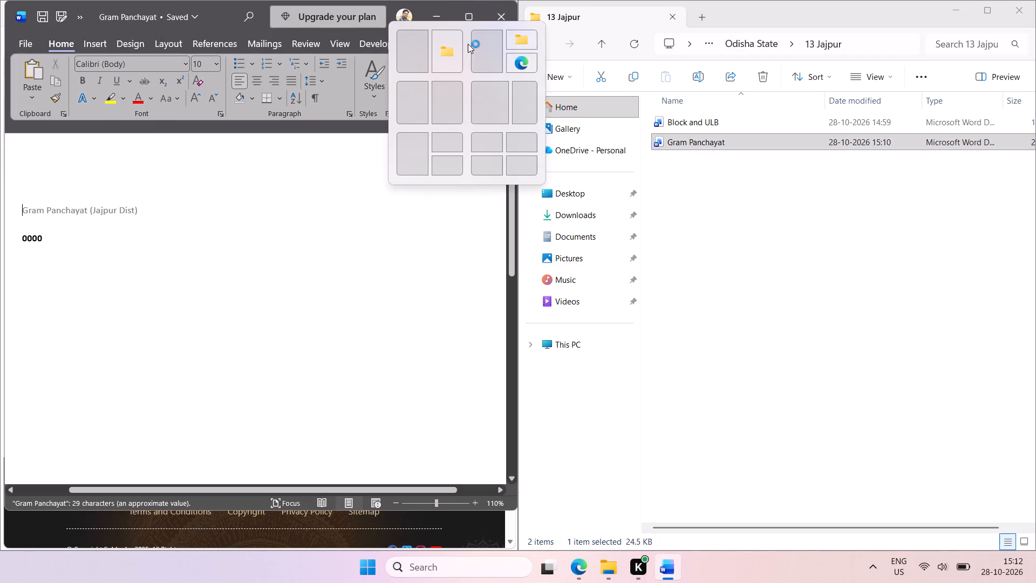
left_click(445, 106)
left_click(295, 281)
Select the Badchana block on the website, replace the 0000 heading with its extracted name in capitals, and start a new line below.
left_click(240, 239)
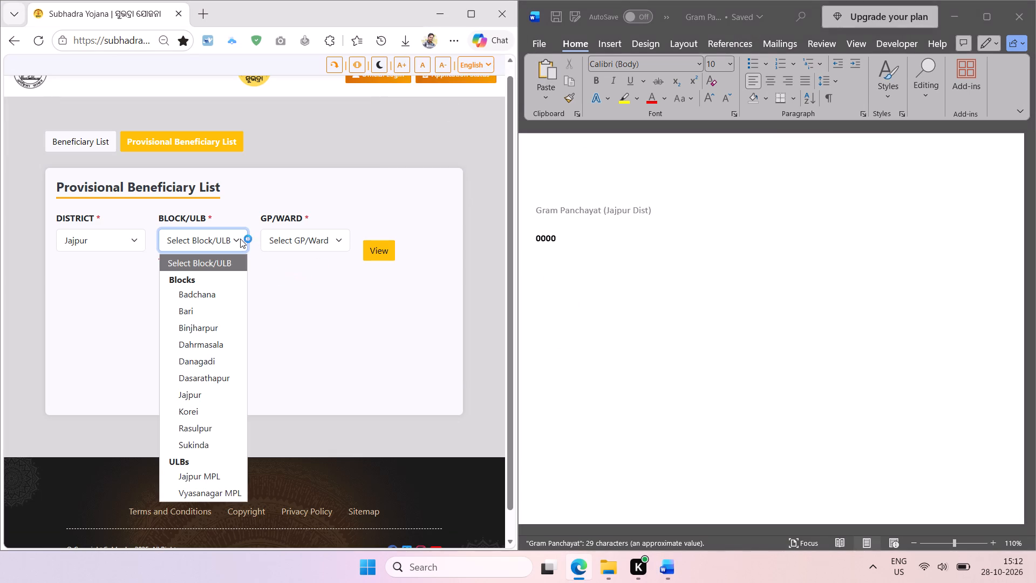
left_click(215, 294)
left_click(276, 310)
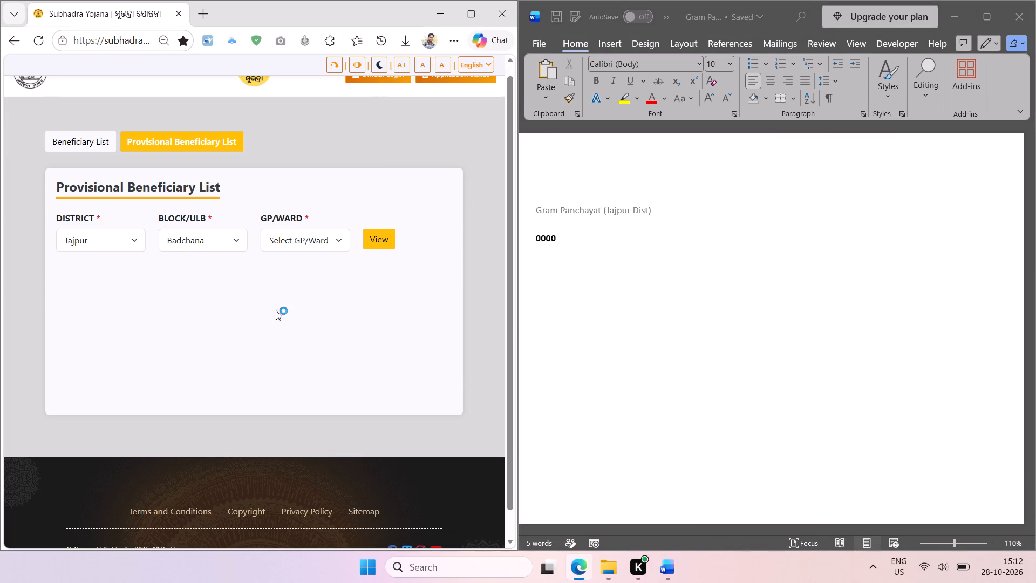
key("shift+super+t")
left_click_drag(160, 229, 212, 273)
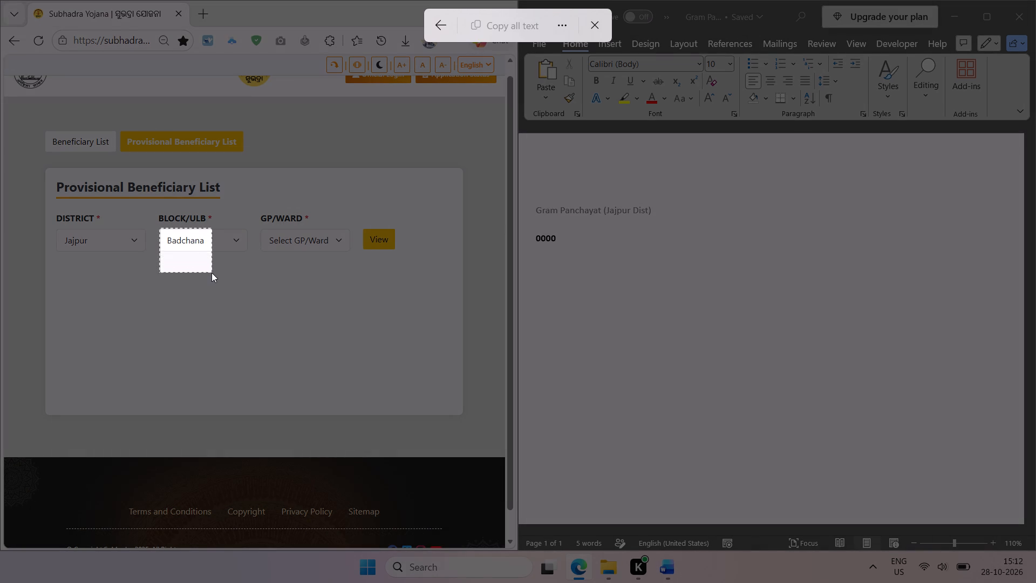
left_click_drag(212, 273, 212, 273)
left_click(506, 22)
left_click(605, 236)
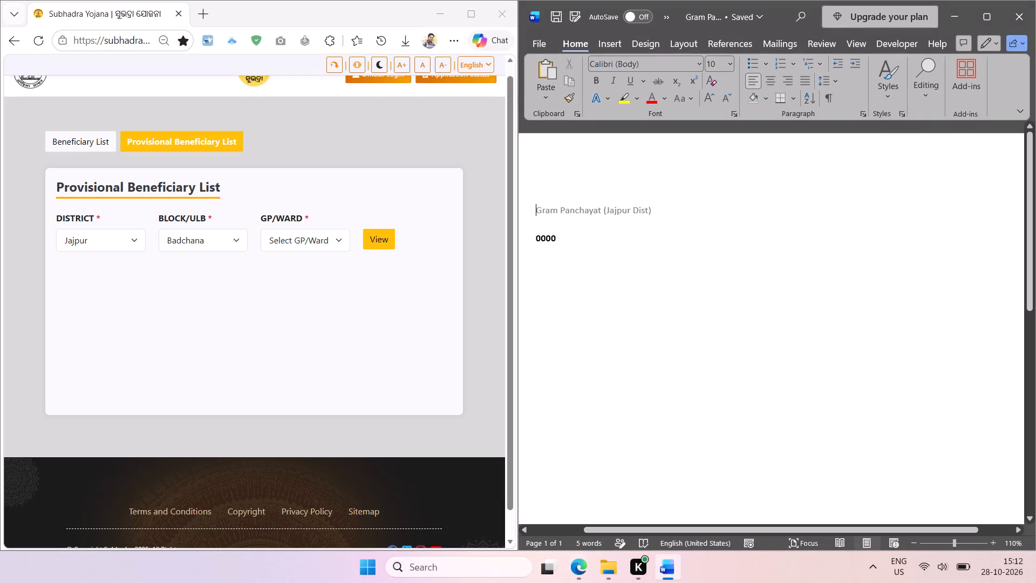
double_click(549, 239)
key("ctrl+v")
key("shift+F3")
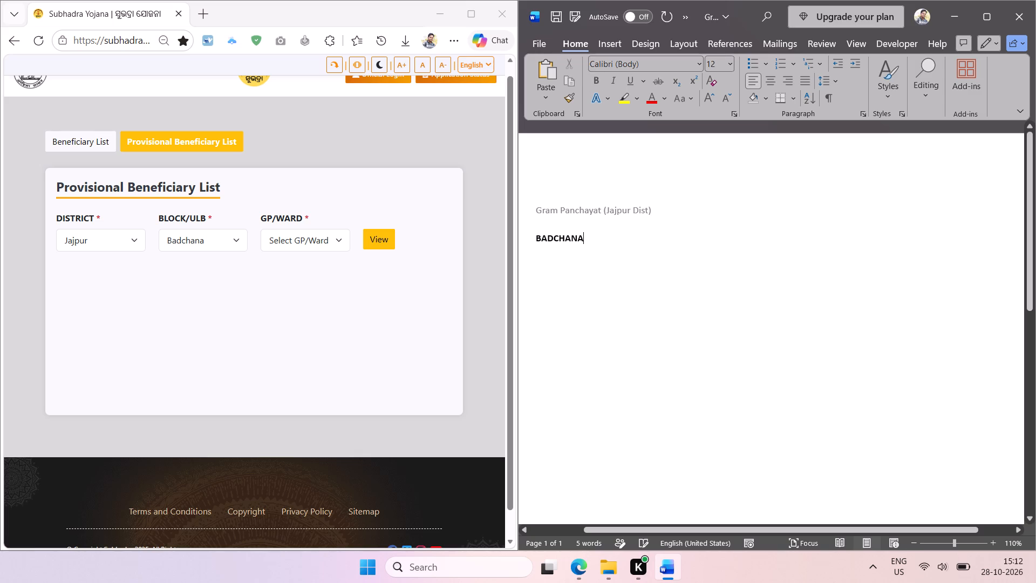
key("Return")
Extract the gram panchayat names Achyutabasant to Byree from Badchana's GP/Ward list, paste them at the BADCHANA heading, and start new lines after Byree.
left_click(339, 245)
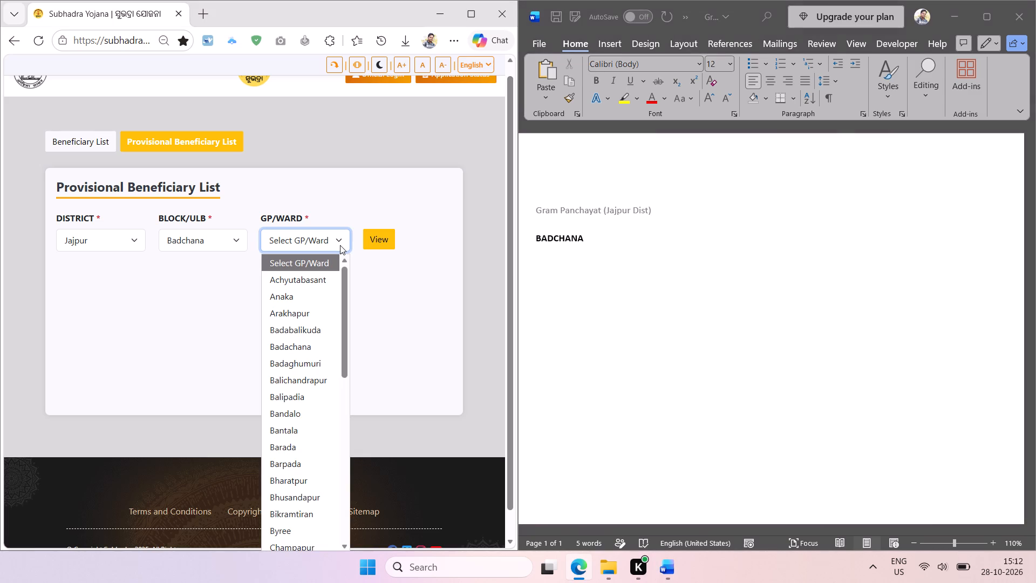
key("shift+super+t")
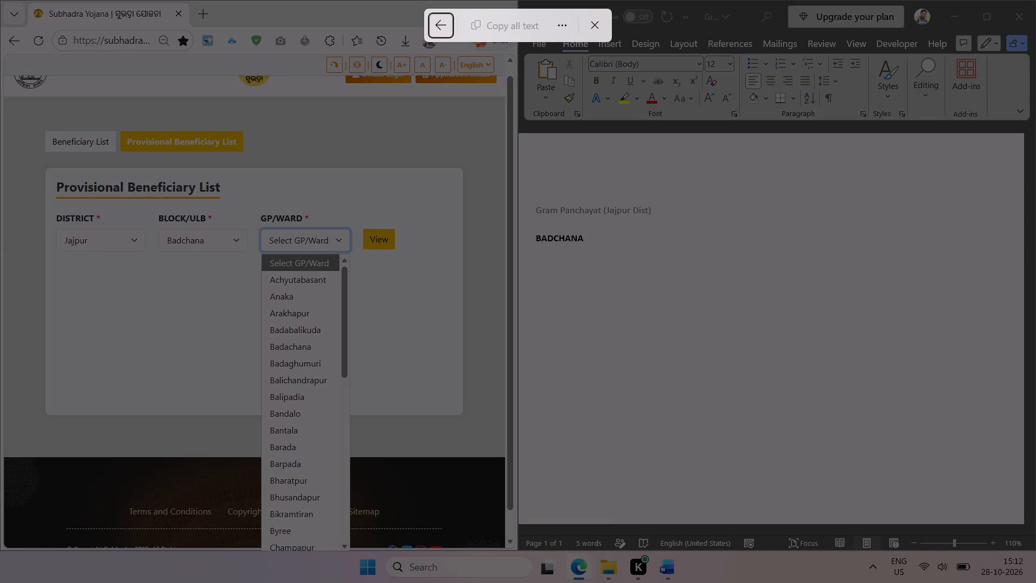
left_click_drag(263, 274, 336, 540)
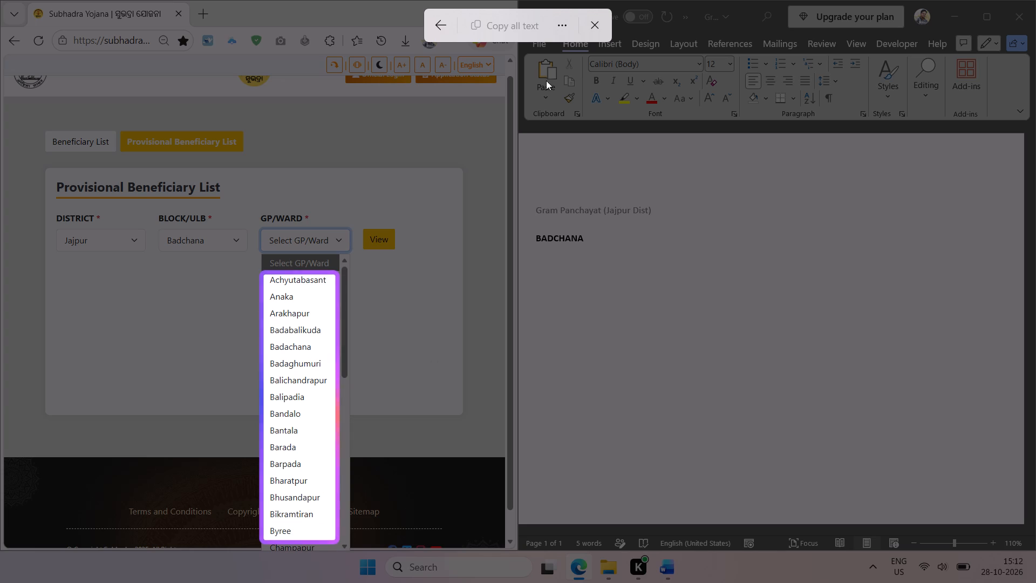
left_click(513, 24)
left_click(565, 236)
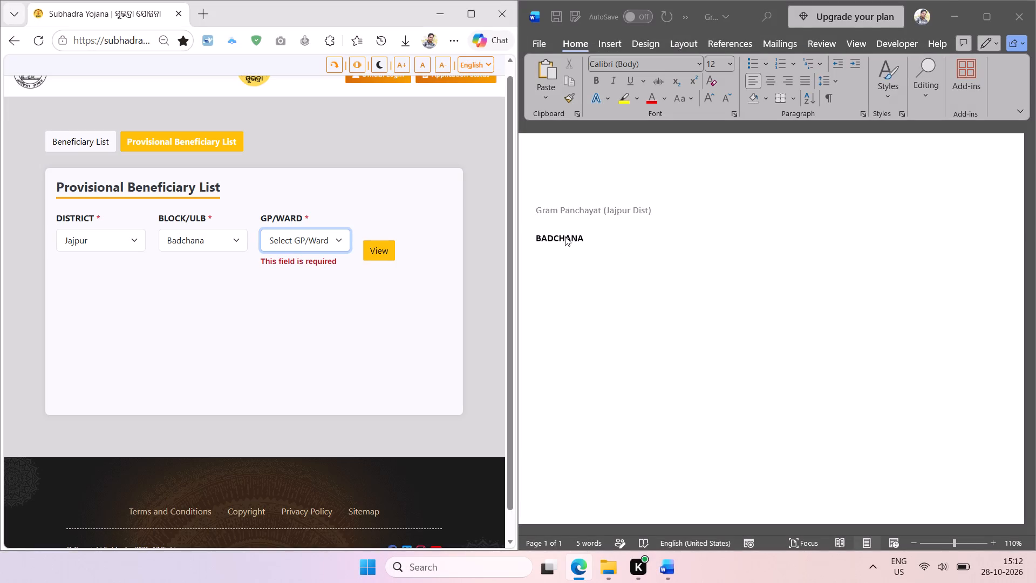
key("ctrl+v")
left_click(622, 288)
scroll(622, 288, "right", 1)
left_click(631, 500)
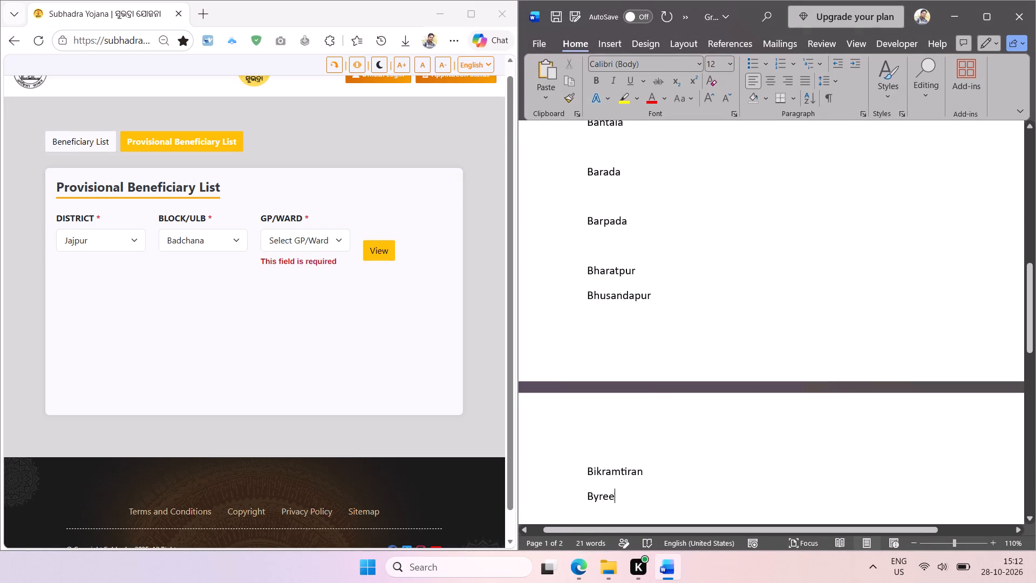
key("Return")
key("Return")
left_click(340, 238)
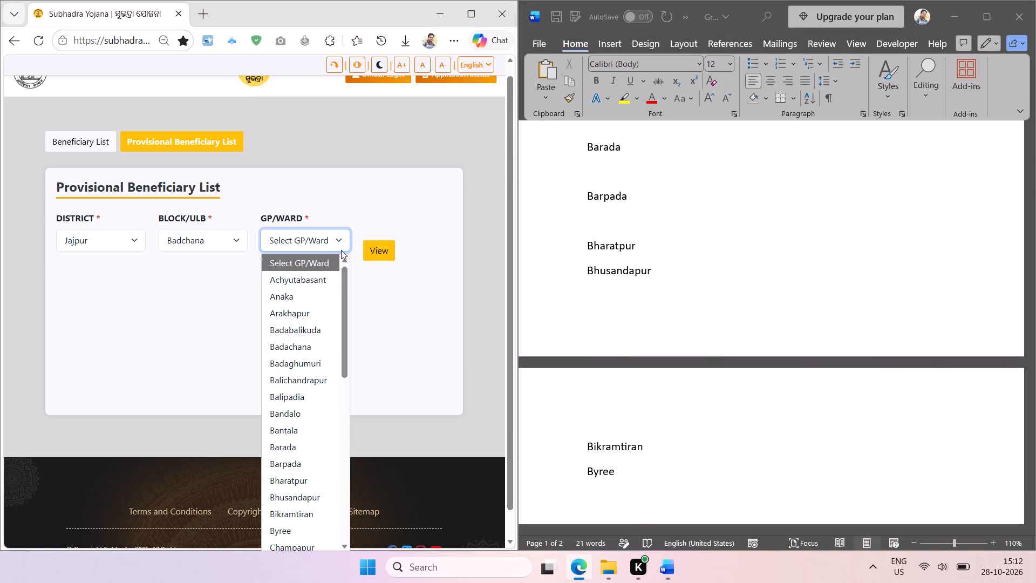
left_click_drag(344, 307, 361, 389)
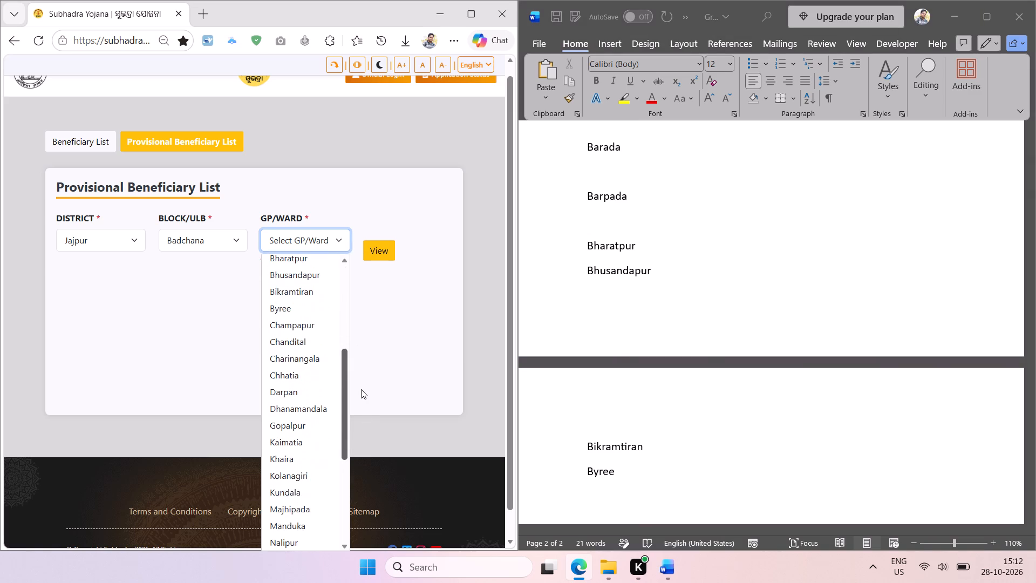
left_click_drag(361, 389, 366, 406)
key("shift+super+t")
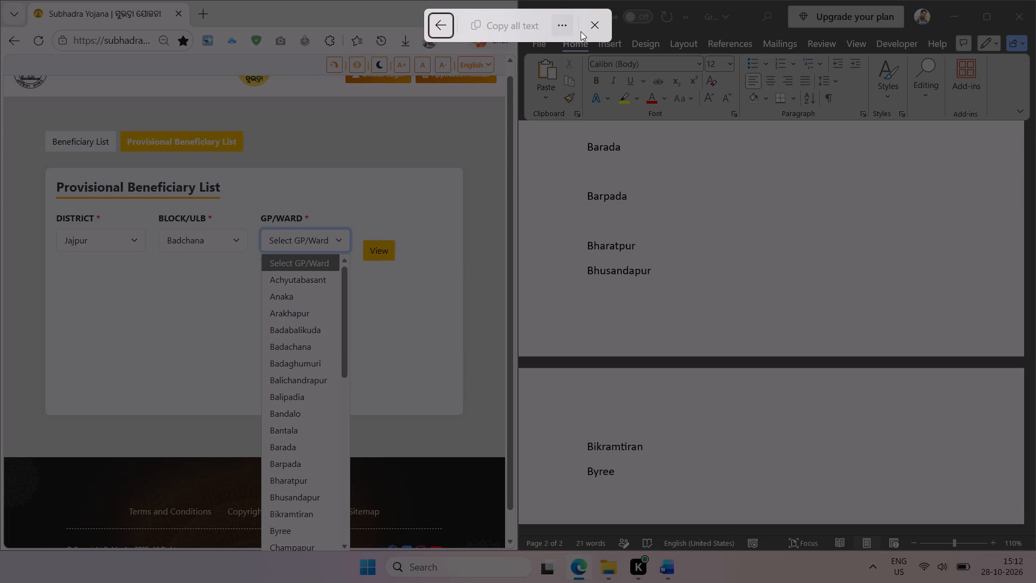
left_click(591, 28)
Extract the gram panchayat names Byree to Nelia from the GP/Ward list and paste them below the first batch.
left_click(337, 246)
left_click_drag(347, 297, 353, 322)
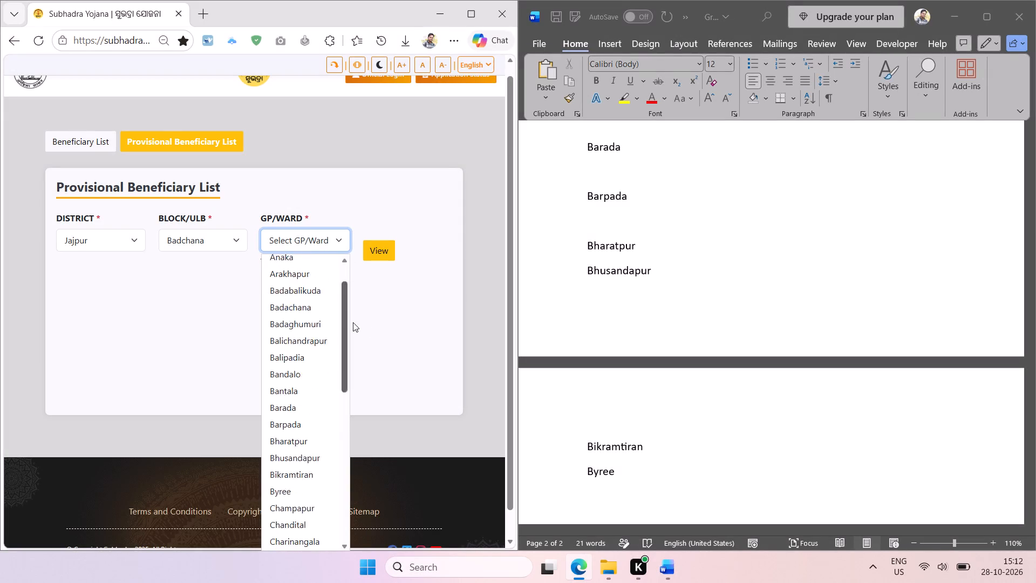
left_click_drag(353, 322, 351, 396)
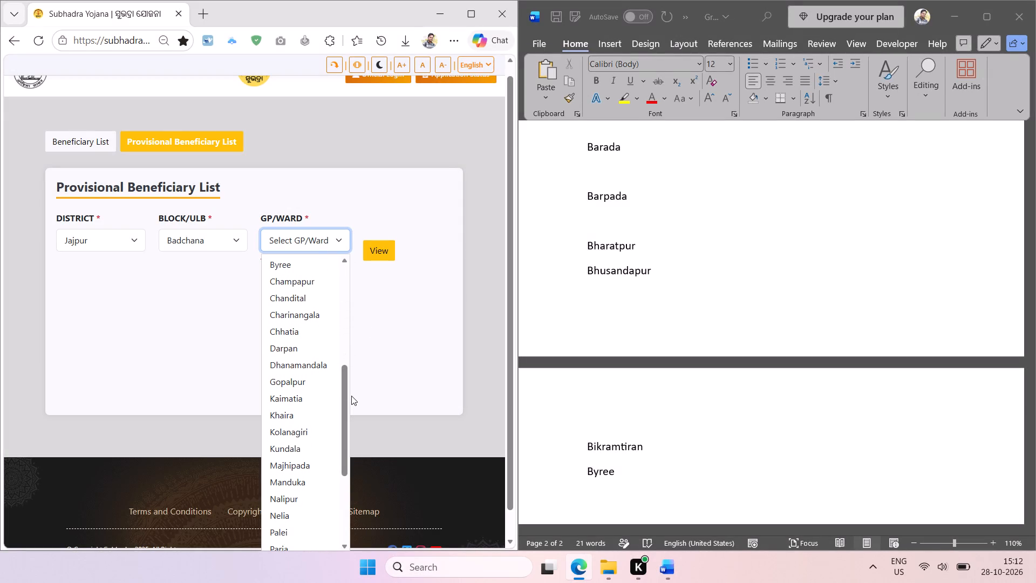
key("shift+super+t")
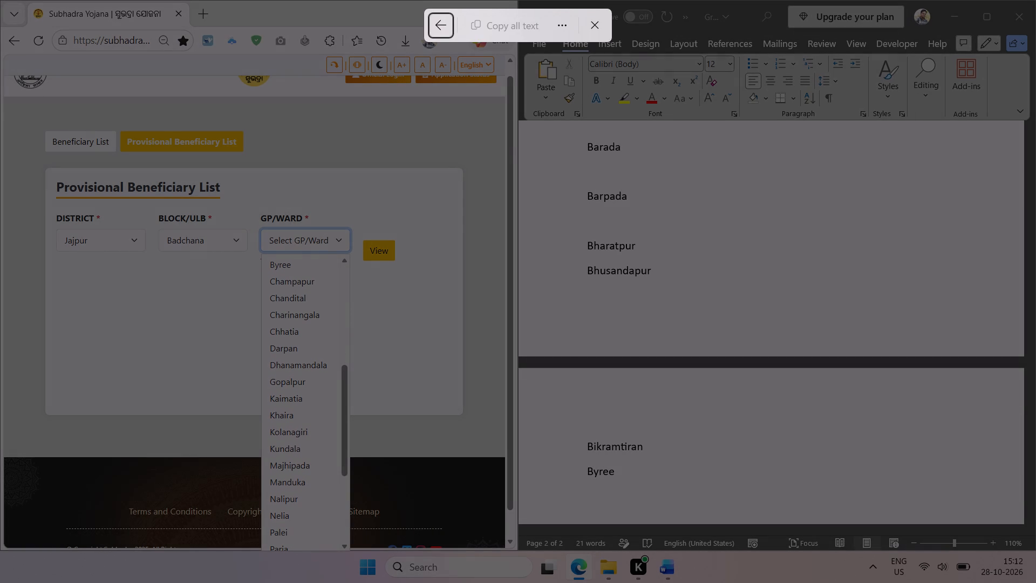
left_click_drag(262, 255, 336, 539)
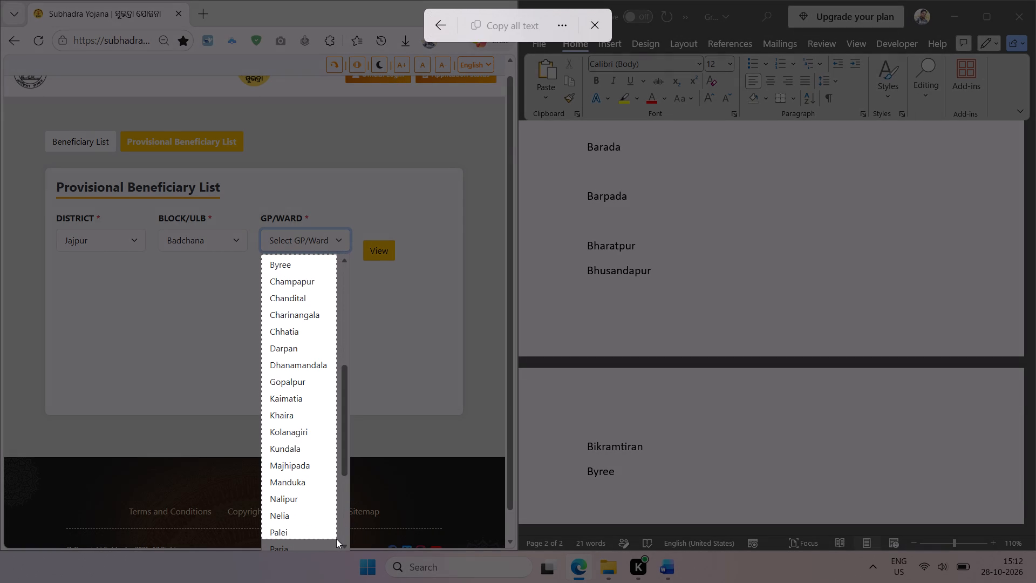
left_click_drag(336, 539, 338, 528)
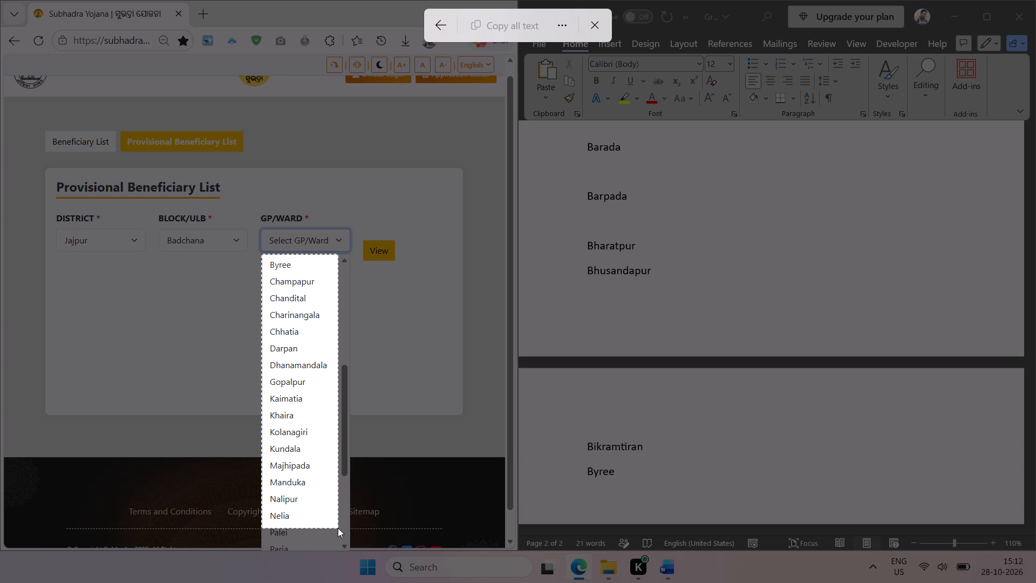
left_click_drag(338, 528, 343, 525)
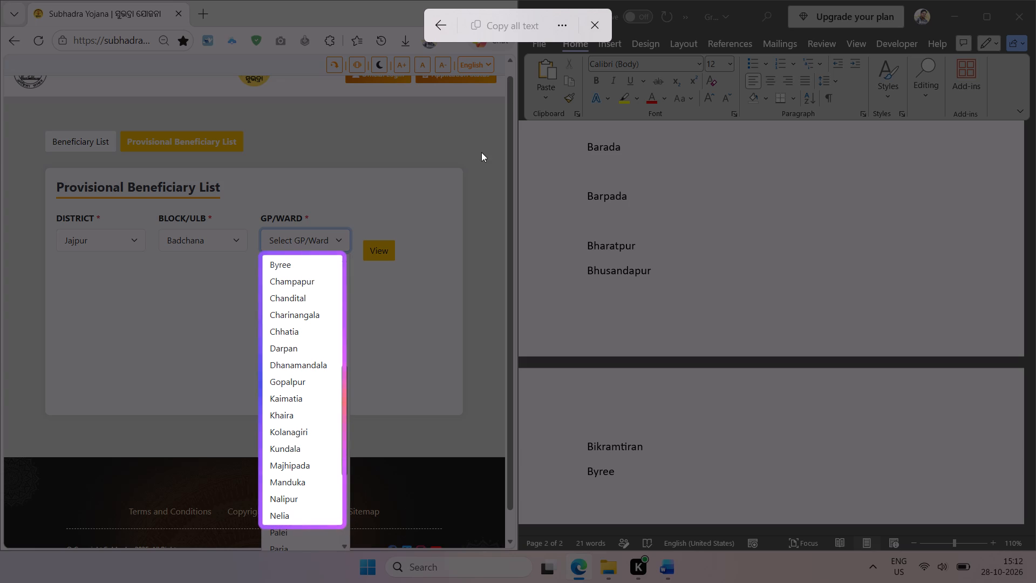
left_click(501, 22)
left_click(631, 476)
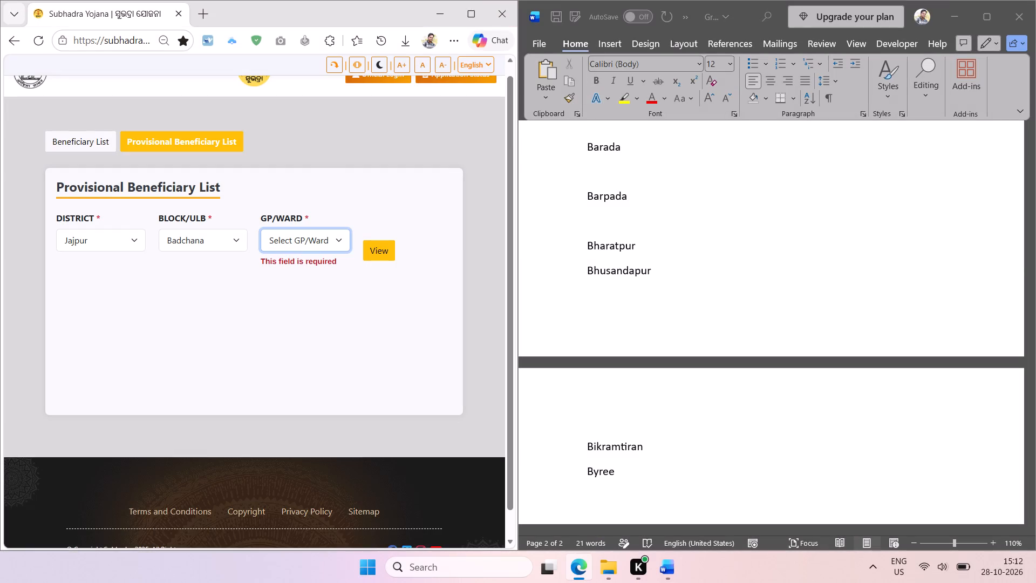
left_click(631, 475)
key("Return")
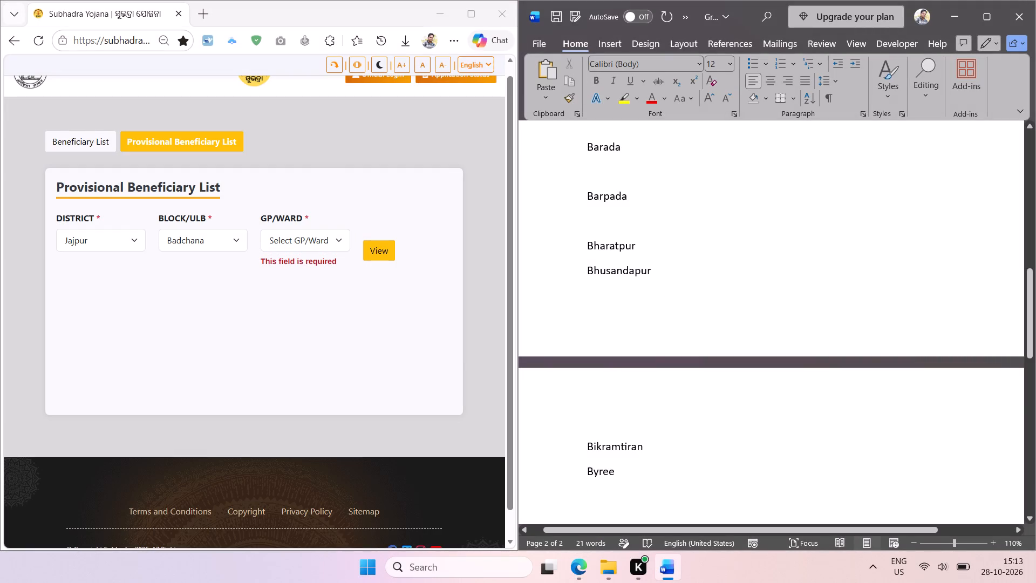
key("ctrl+v")
Delete the duplicate Byree entry from the gram panchayat list.
scroll(649, 335, "up", 4)
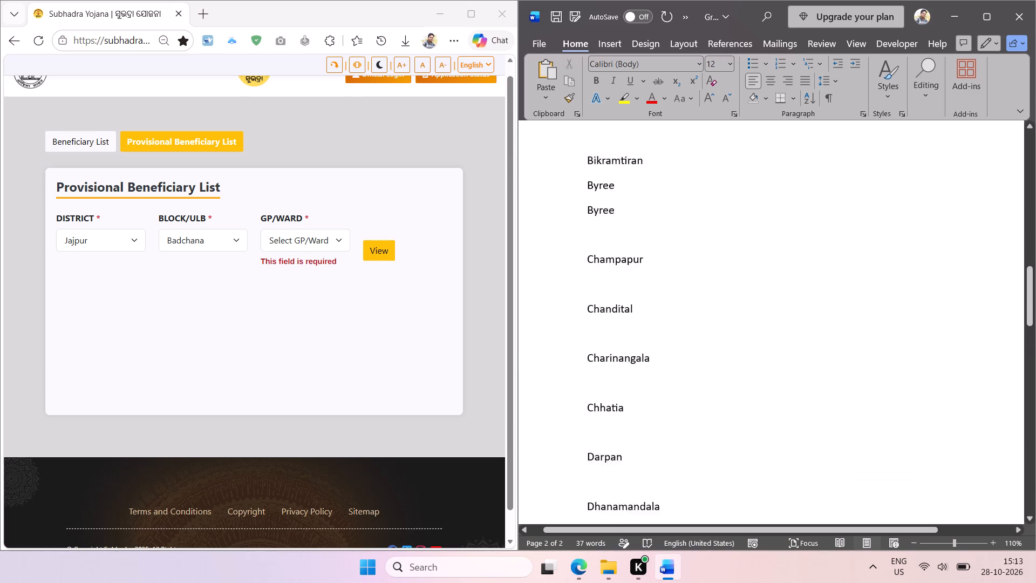
scroll(619, 289, "up", 1)
double_click(602, 322)
key("BackSpace")
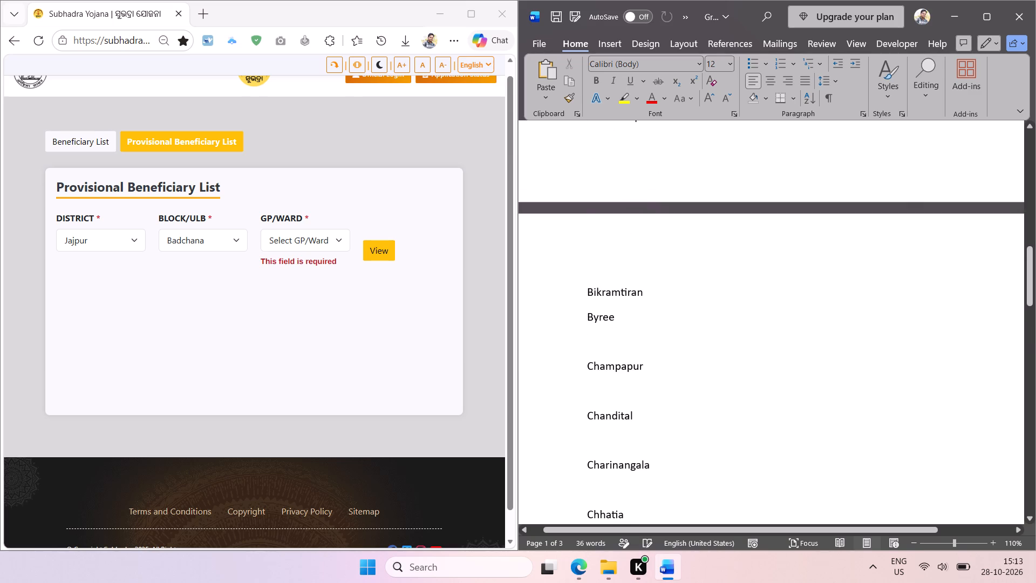
Add two new lines after Nelia at the end of the gram panchayat list.
scroll(658, 334, "down", 5)
left_click(622, 230)
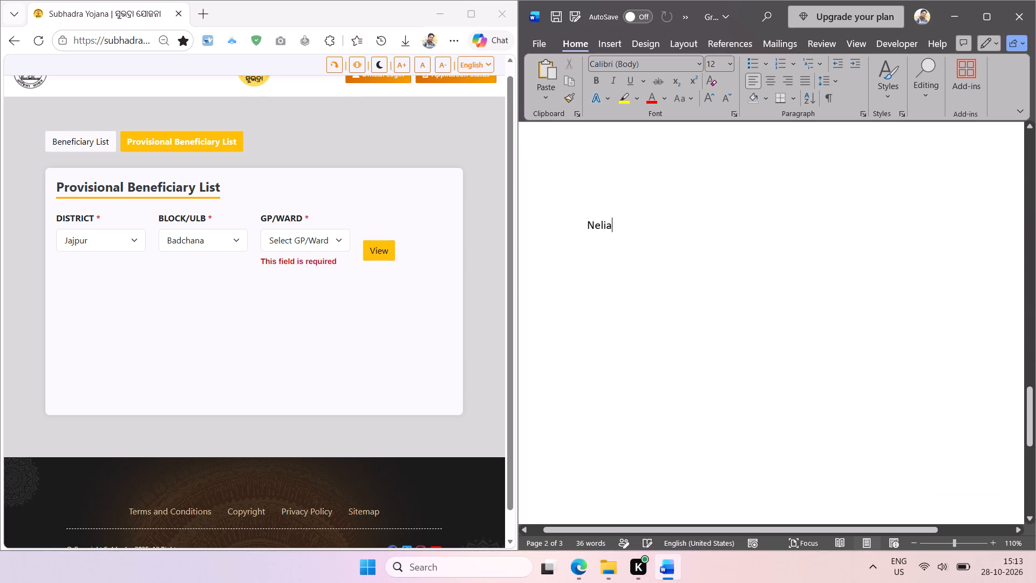
key("Return")
key("Return")
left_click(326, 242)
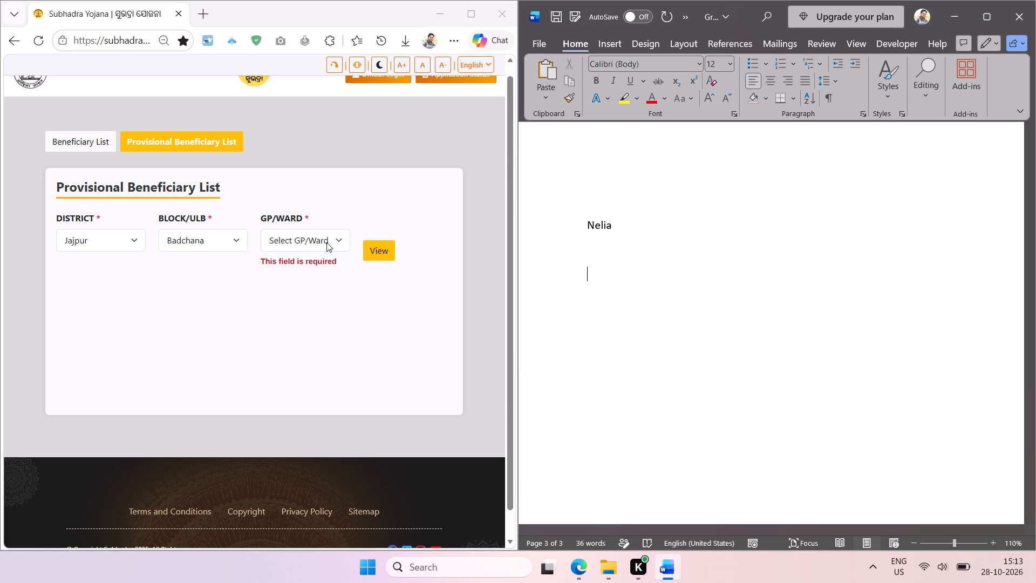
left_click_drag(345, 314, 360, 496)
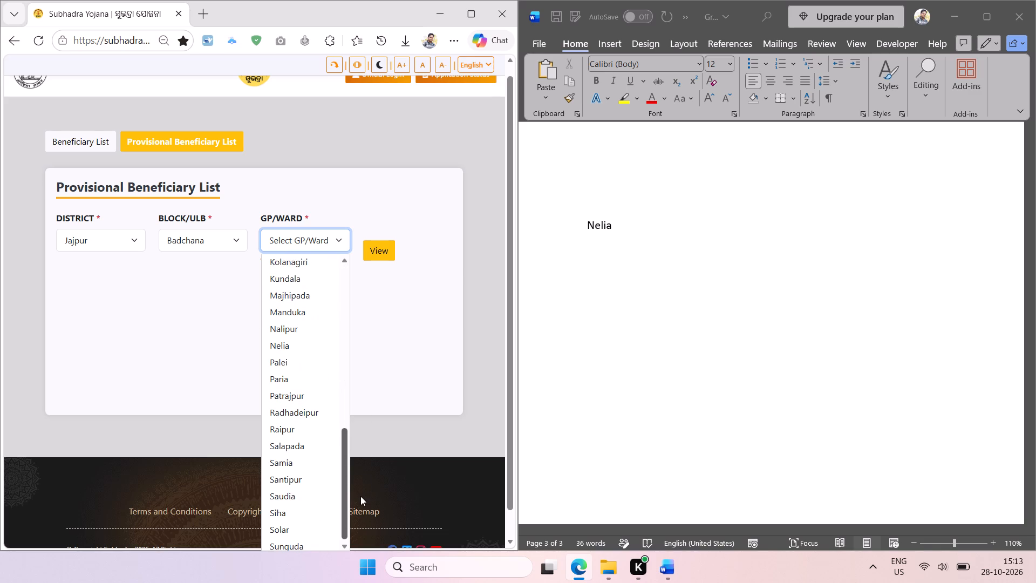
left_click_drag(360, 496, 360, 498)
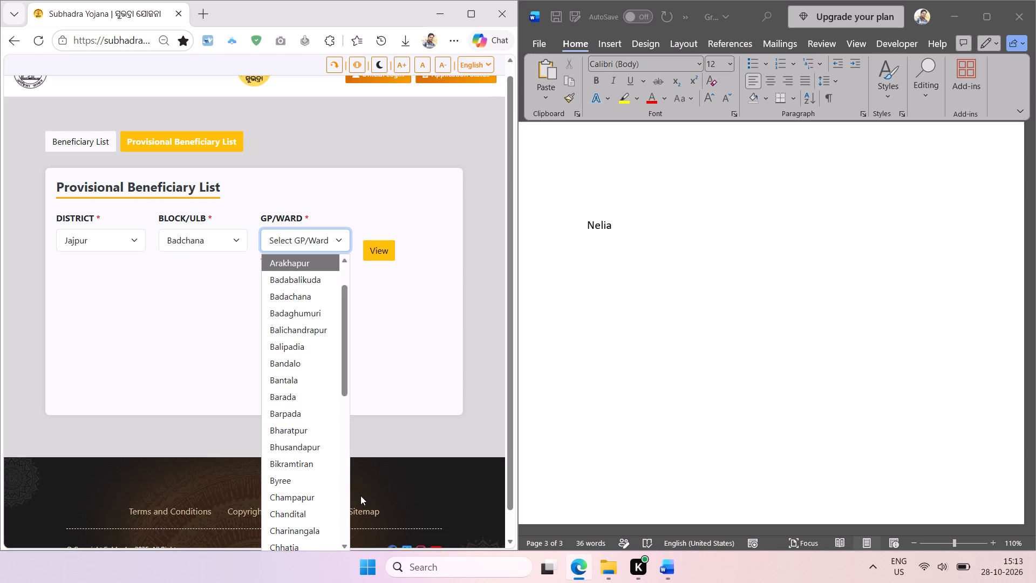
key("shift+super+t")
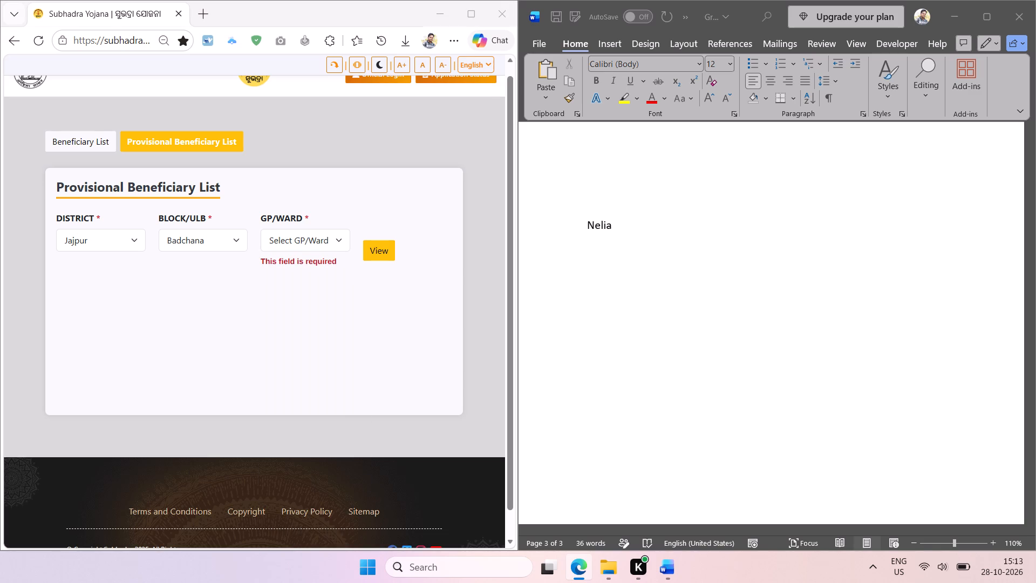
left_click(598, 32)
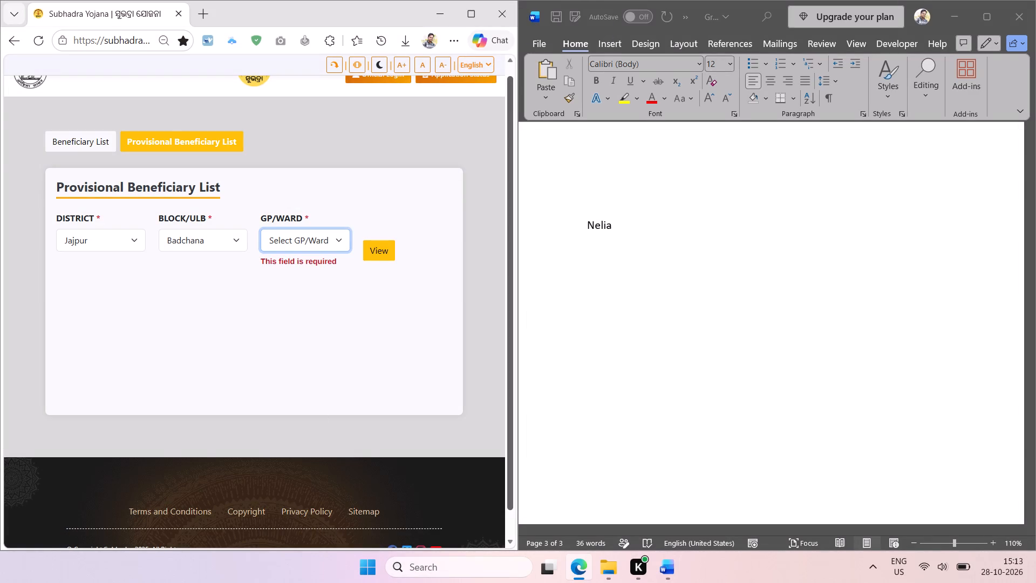
Extract the remaining names Nelia to Sunguda from Badchana's GP/Ward list and paste them at the end of the document's list.
left_click(338, 243)
left_click_drag(347, 300, 366, 525)
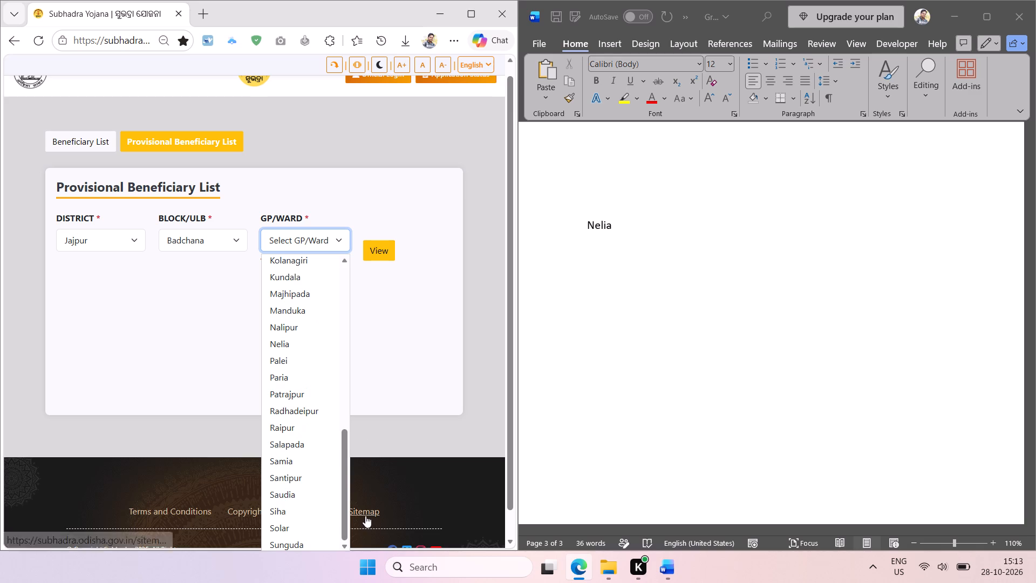
key("shift+super+t")
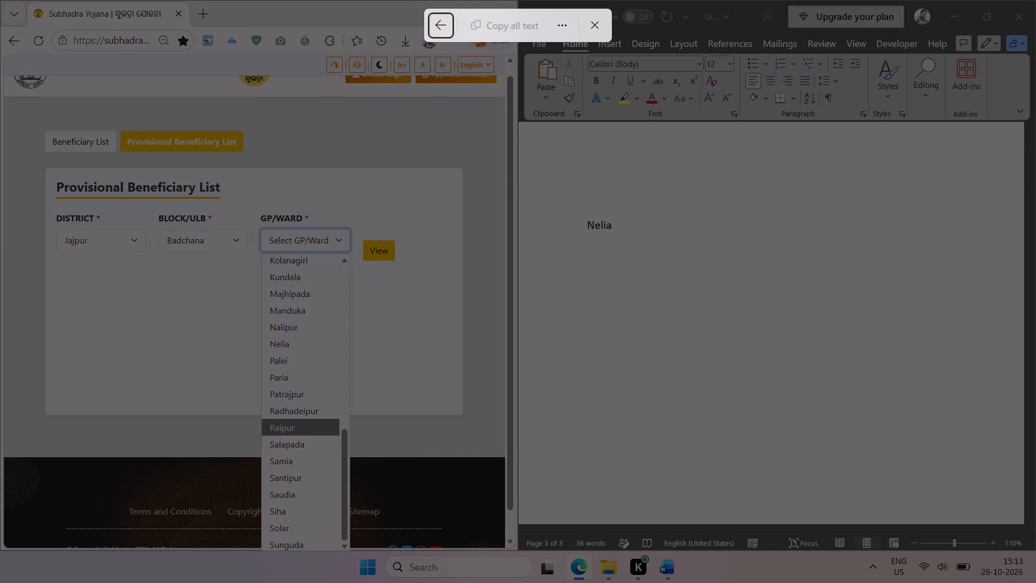
left_click_drag(265, 333, 339, 552)
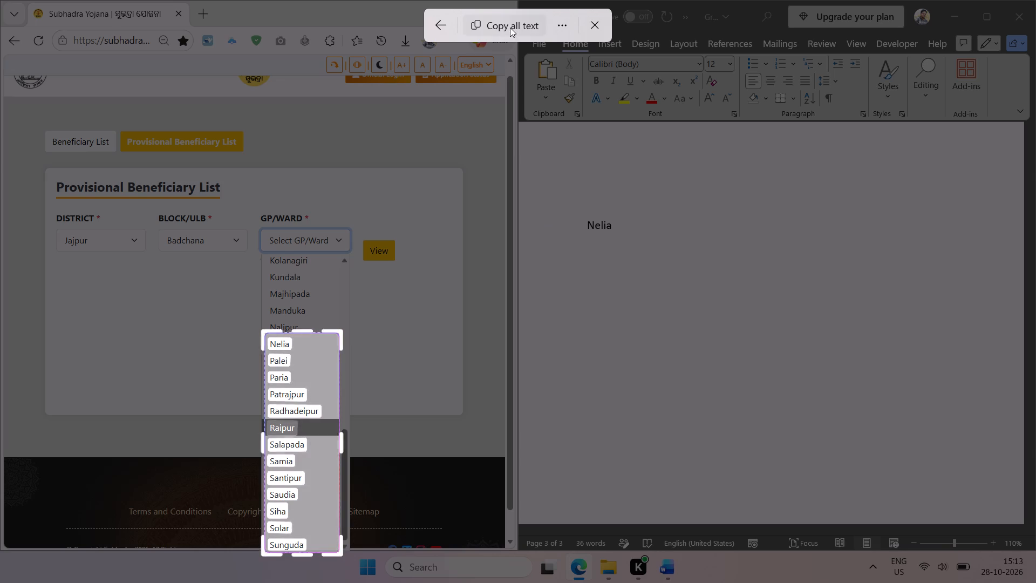
left_click(510, 28)
left_click(620, 241)
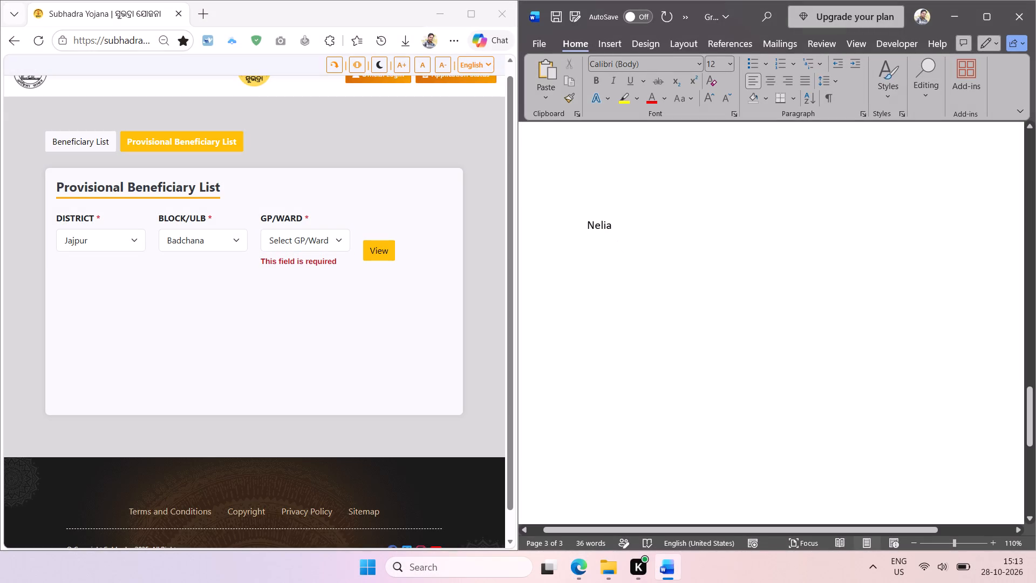
key("ctrl+v")
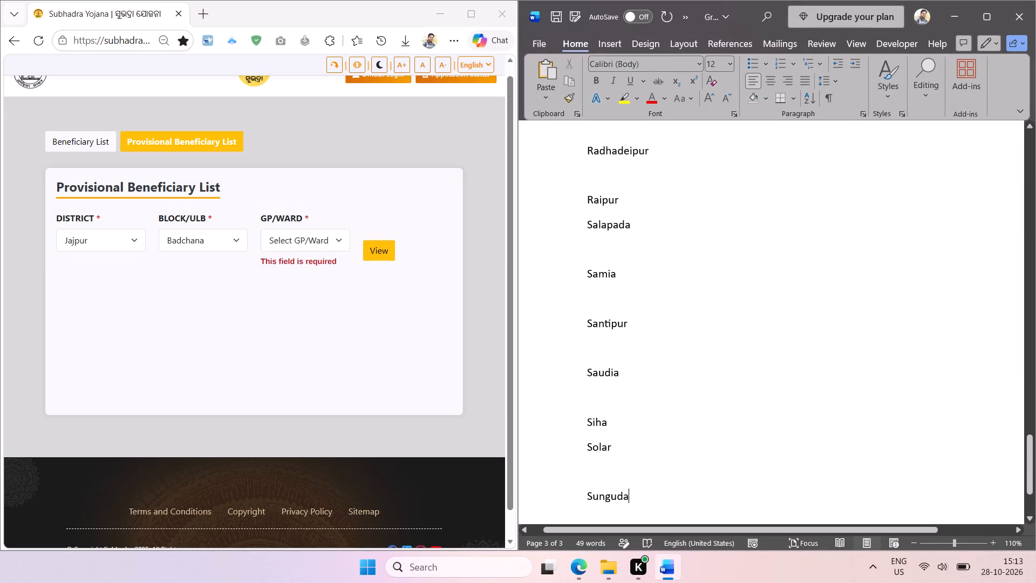
Delete the duplicate Nelia entry from the gram panchayat list.
scroll(639, 254, "up", 2)
scroll(638, 259, "down", 1, "ctrl")
scroll(638, 259, "up", 1, "ctrl")
scroll(630, 246, "up", 3)
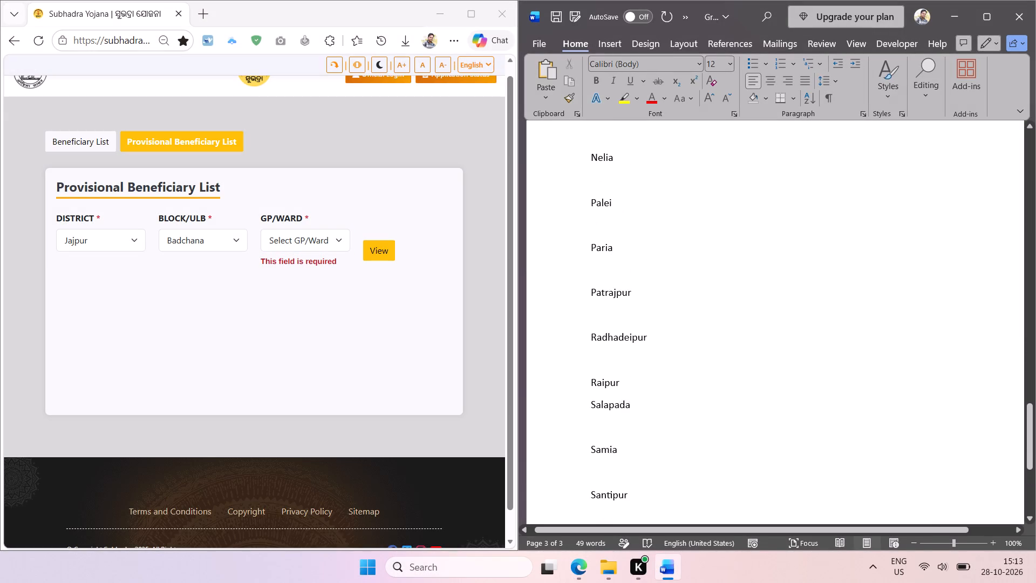
scroll(628, 254, "up", 2)
double_click(606, 338)
key("BackSpace")
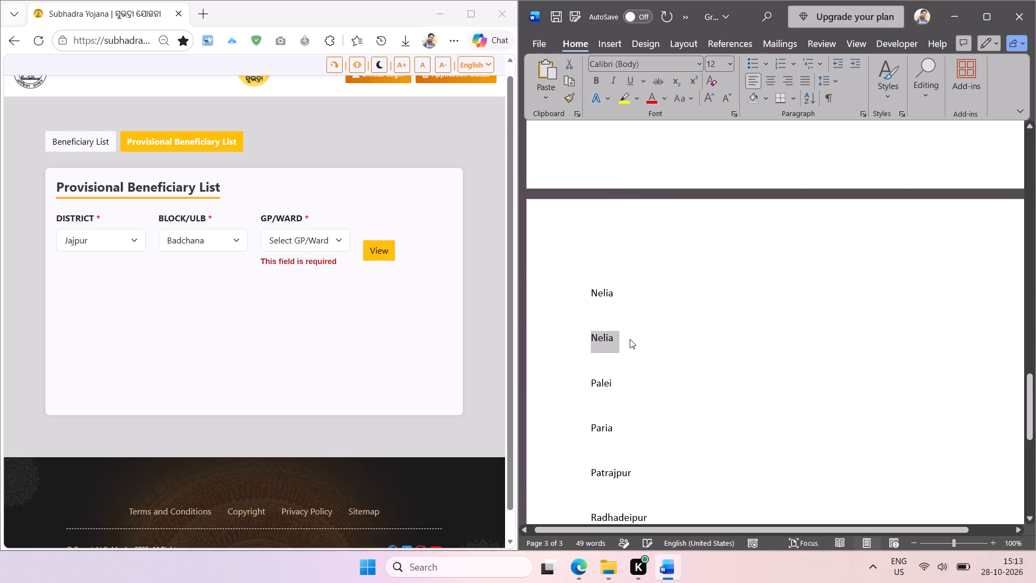
Select all the document's text, set its font size to 10 and apply one font to it.
key("ctrl+a")
left_click(733, 59)
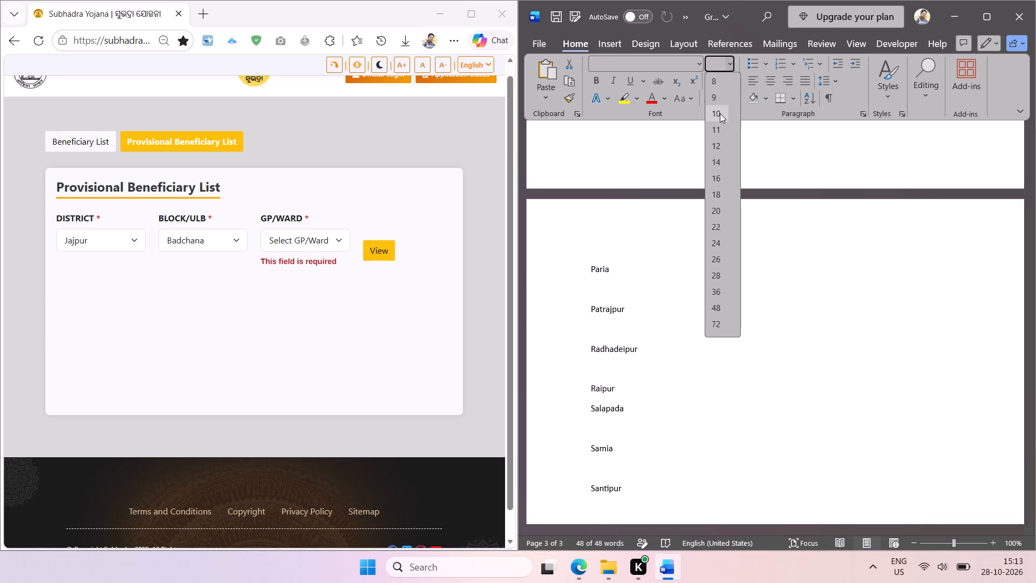
left_click(726, 116)
left_click(727, 60)
left_click(724, 110)
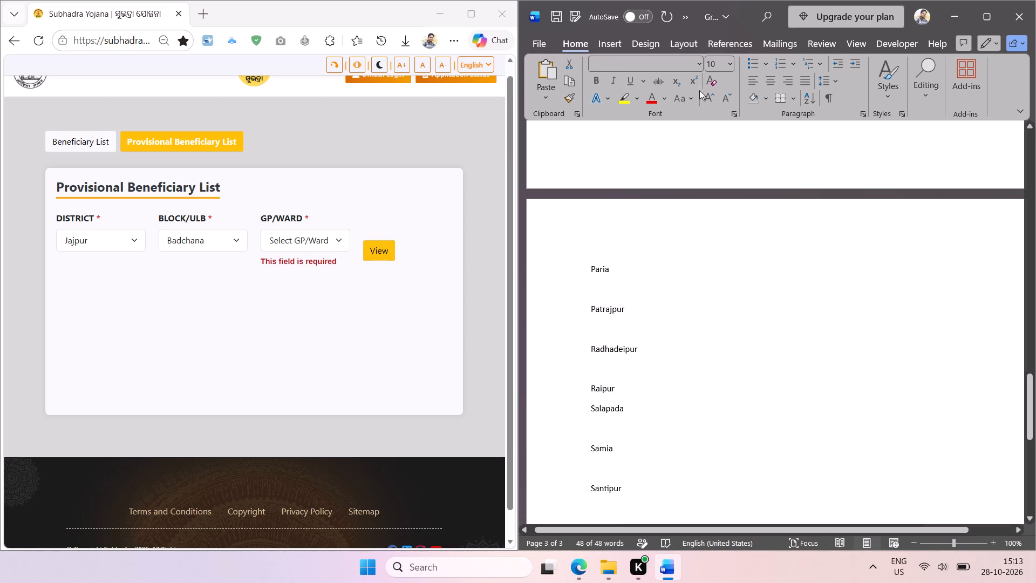
left_click(697, 63)
left_click(656, 117)
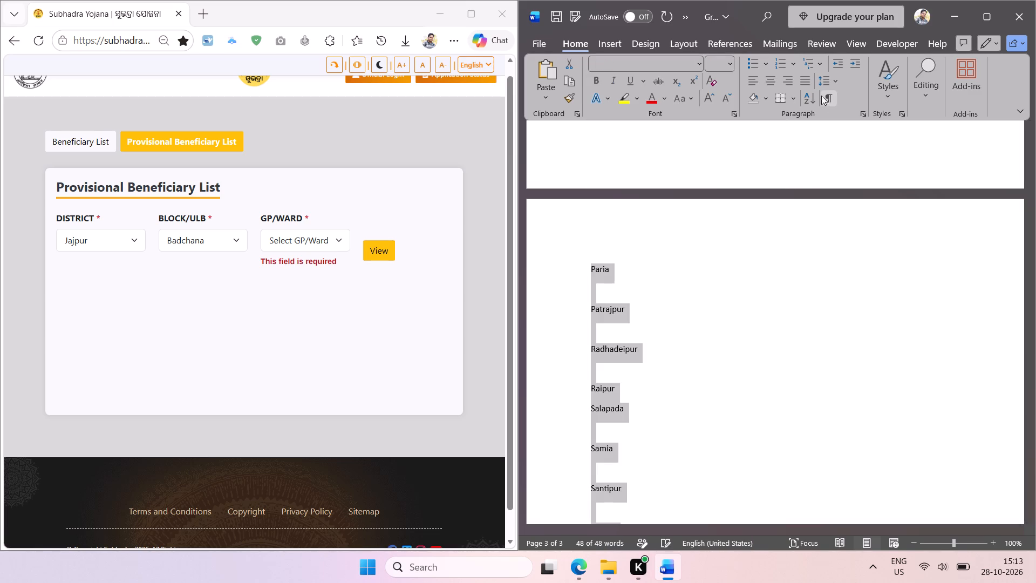
Remove the space after paragraphs throughout the selected document text.
left_click(833, 86)
left_click(846, 244)
left_click(833, 78)
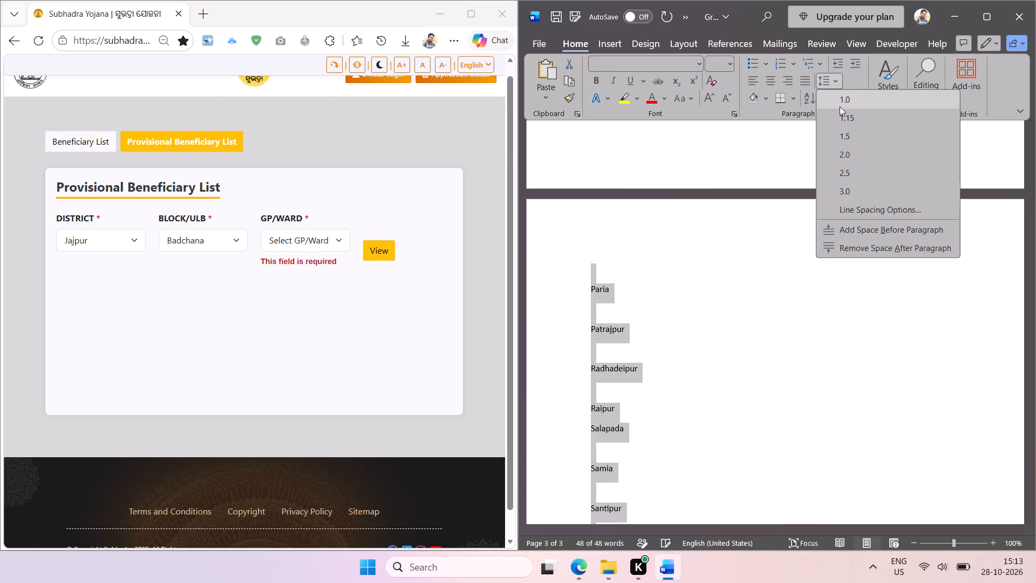
left_click(850, 247)
left_click(667, 308)
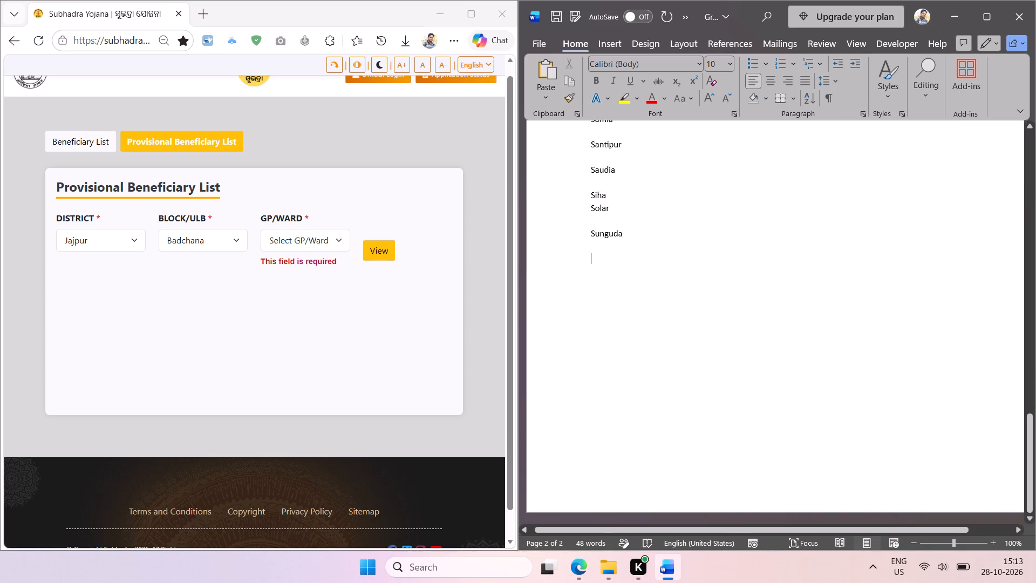
Delete the blank lines between the names from Salapada to Siha in the gram panchayat list.
scroll(726, 308, "up", 1)
left_click(601, 480)
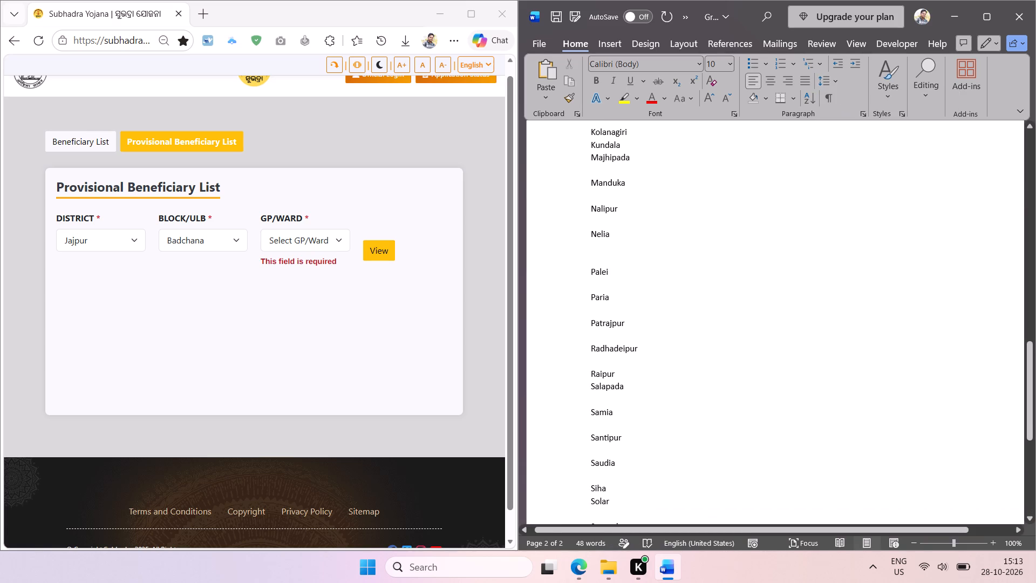
key("BackSpace")
key("Up")
key("BackSpace")
key("Up")
key("BackSpace")
key("Up")
key("BackSpace")
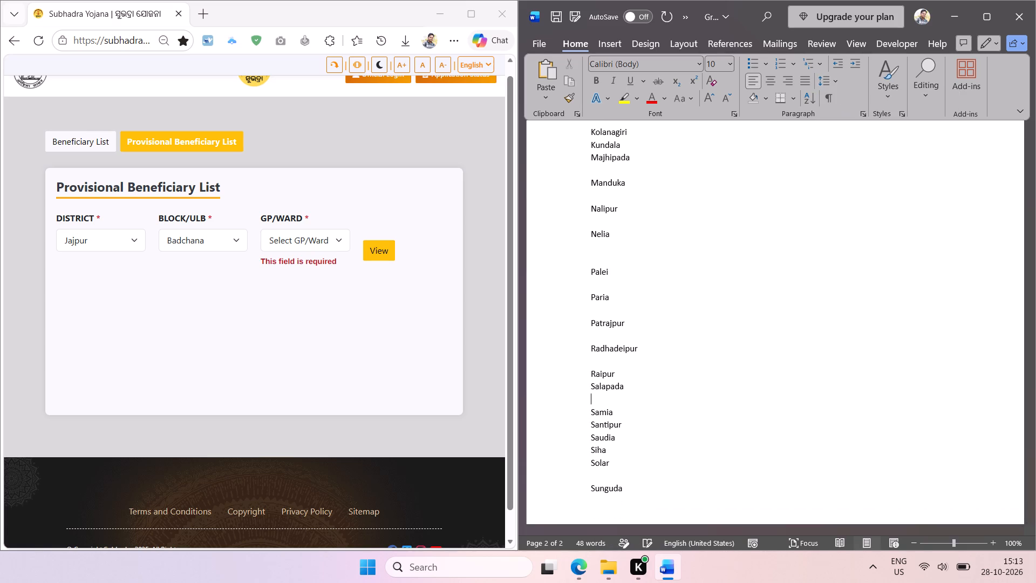
Delete the blank lines between the names from Palei to Raipur, and one of the two blank lines below Nelia.
key("Up")
key("BackSpace")
key("Up")
key("BackSpace")
key("Up")
key("BackSpace")
key("Up")
key("BackSpace")
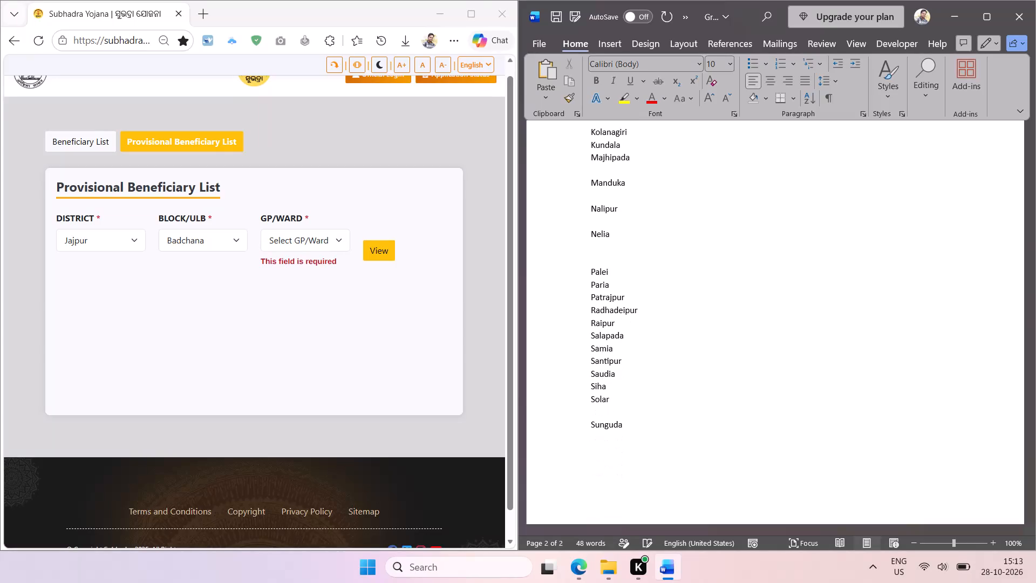
key("Up")
key("BackSpace")
key("Up")
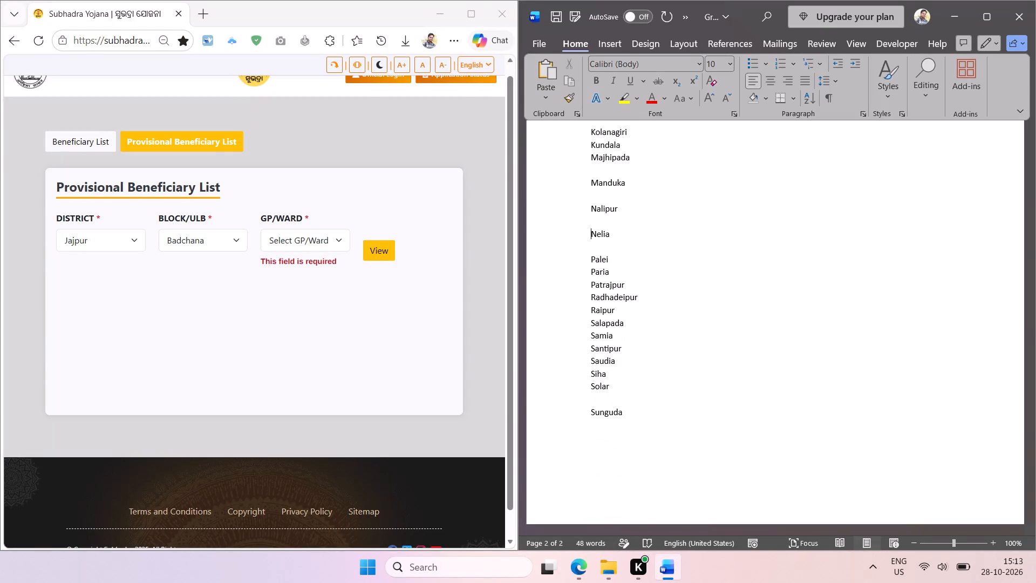
Delete the blank line between Solar and Sunguda and those between the names from Majhipada to Palei.
left_click(606, 401)
key("BackSpace")
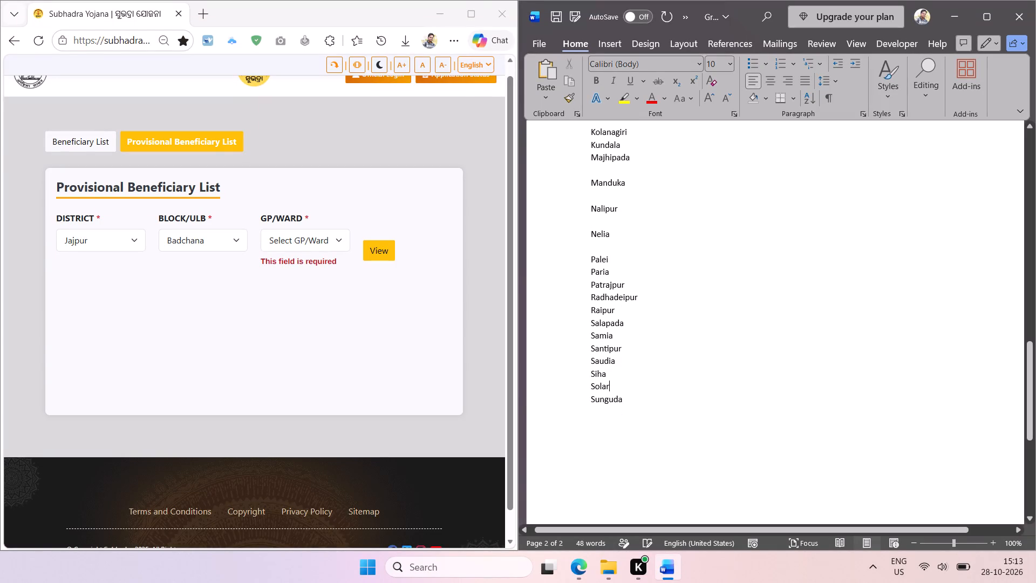
scroll(742, 342, "up", 2)
left_click(604, 383)
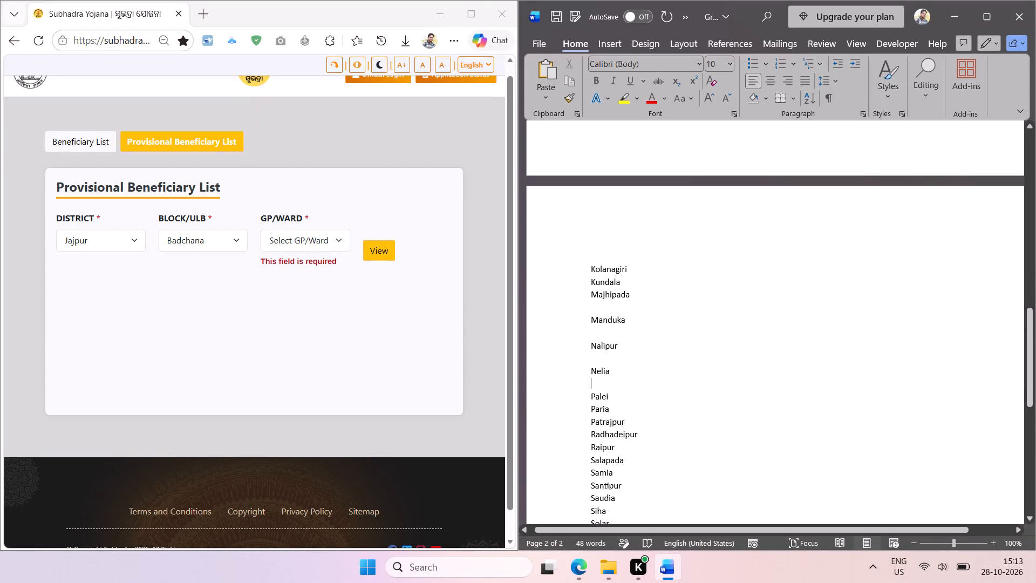
key("BackSpace")
key("Up")
key("BackSpace")
key("Up")
key("BackSpace")
key("Up")
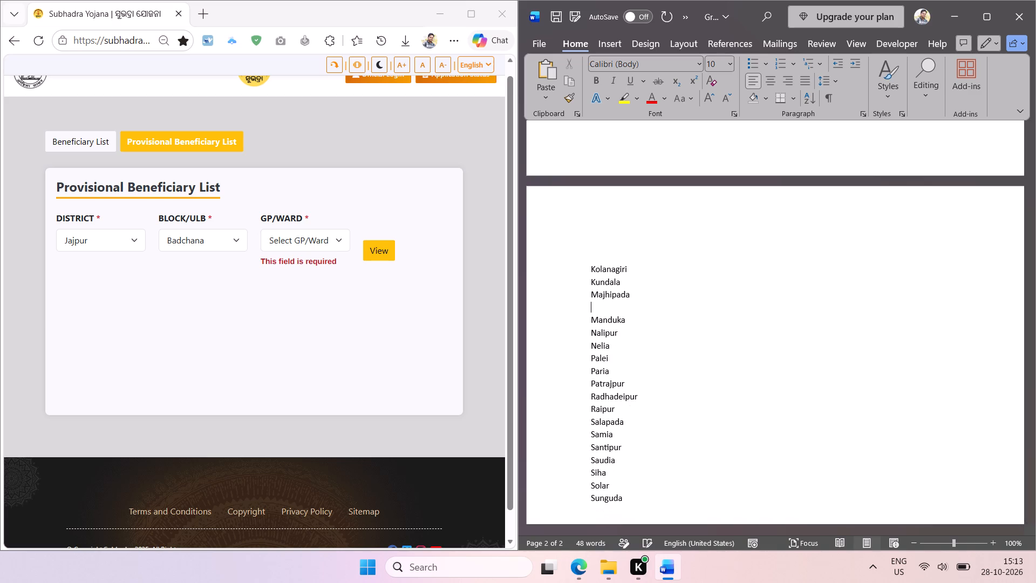
key("BackSpace")
Delete the blank lines between the names from Charinangala to Khaira.
scroll(611, 383, "up", 3)
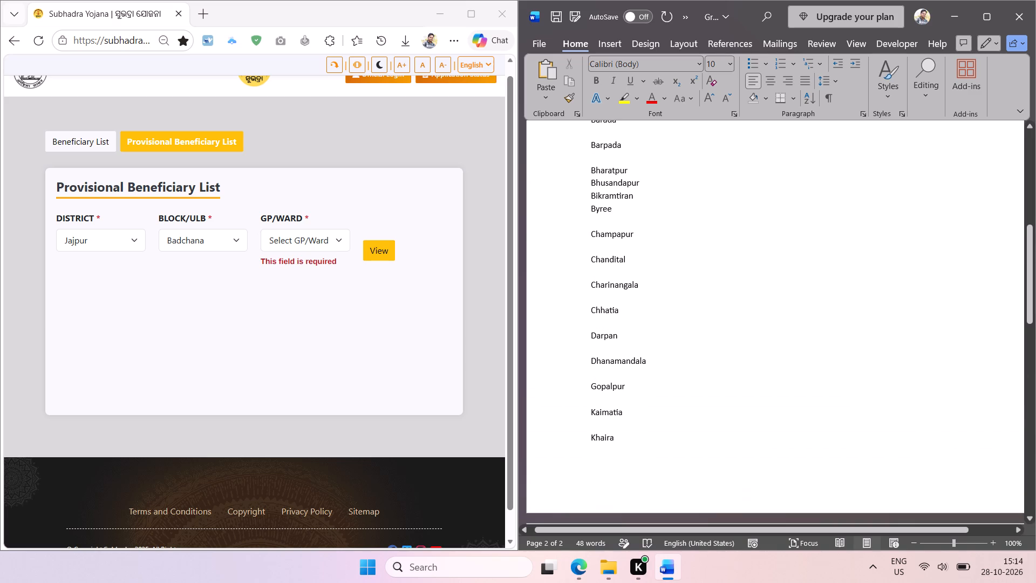
left_click(610, 427)
key("BackSpace")
key("Up")
key("BackSpace")
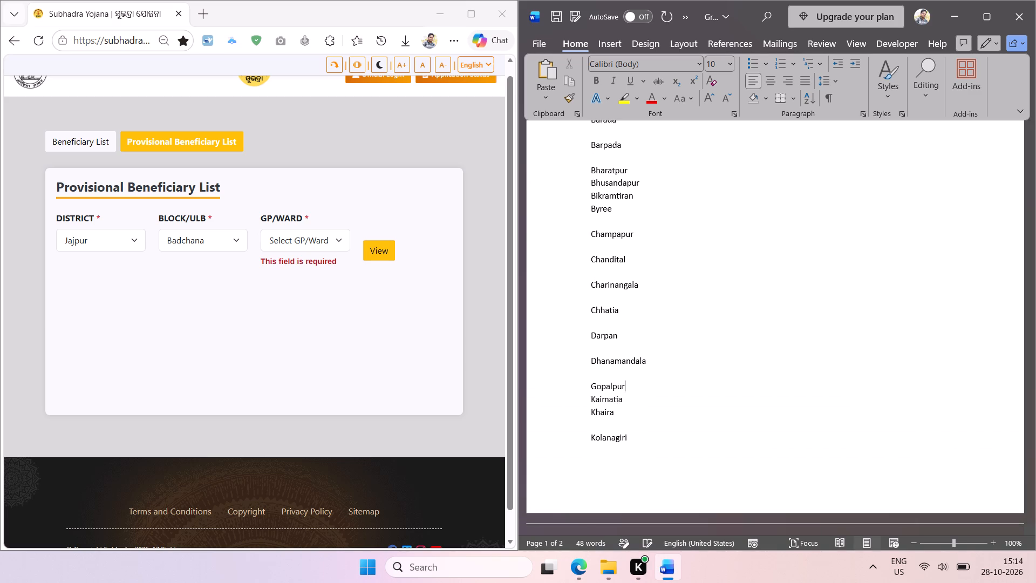
key("Up")
key("BackSpace")
key("Up")
key("BackSpace")
key("Up")
key("BackSpace")
key("Up")
key("BackSpace")
Delete the blank lines between the names from Byree to Charinangala, and the one between Khaira and Kolanagiri.
key("Up")
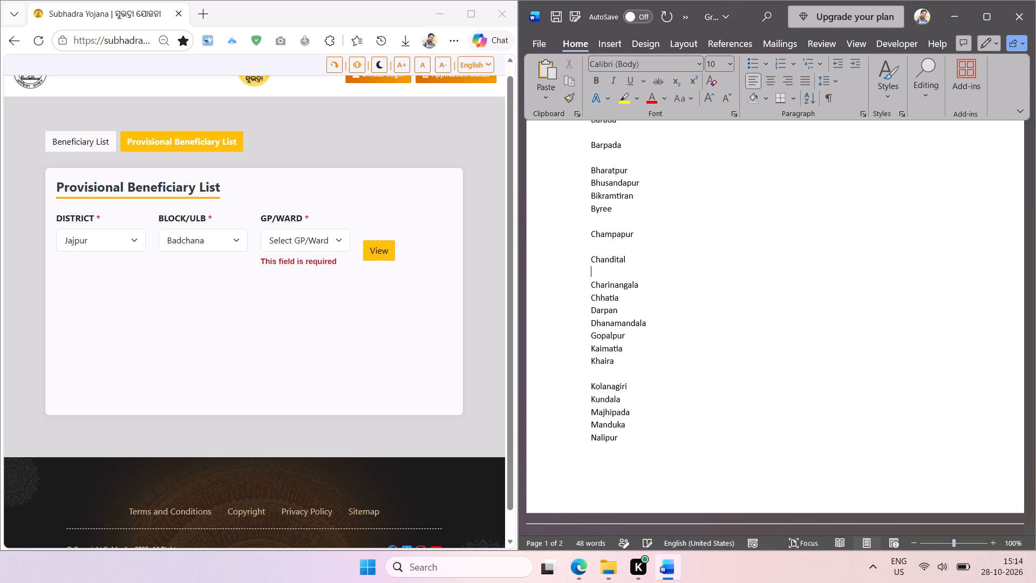
key("BackSpace")
key("Up")
key("BackSpace")
key("Up")
key("BackSpace")
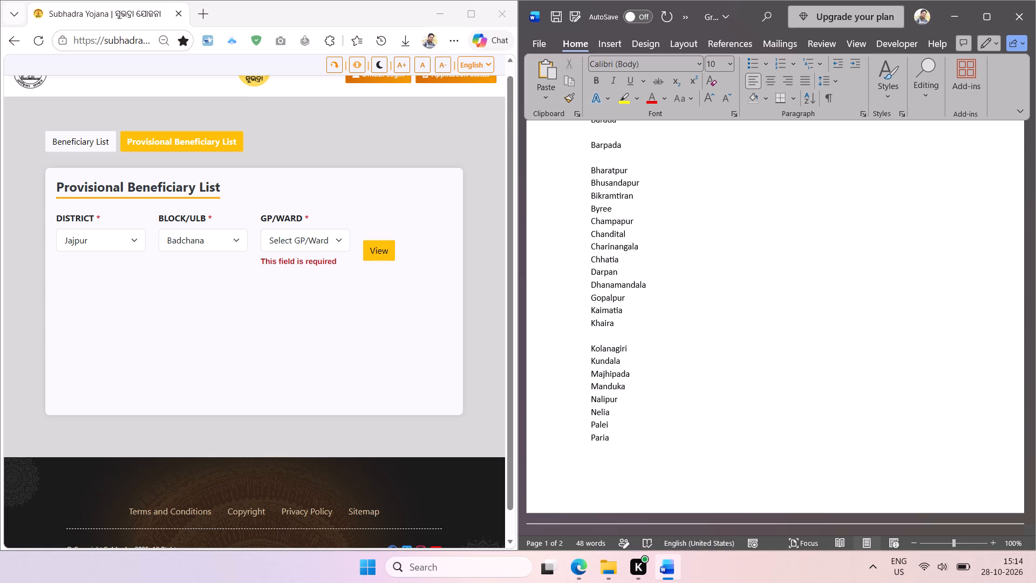
scroll(848, 447, "up", 3)
scroll(692, 368, "up", 1)
left_click(605, 512)
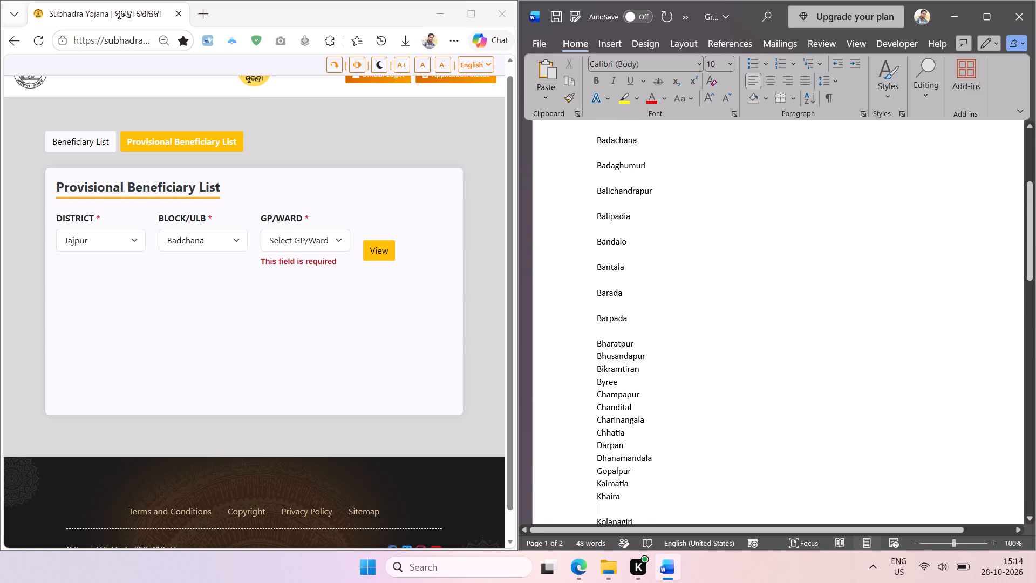
key("BackSpace")
Delete the blank lines between the names from Badachana to Bharatpur.
left_click(607, 320)
left_click(606, 335)
key("BackSpace")
key("Up")
key("BackSpace")
key("Up")
key("BackSpace")
key("Up")
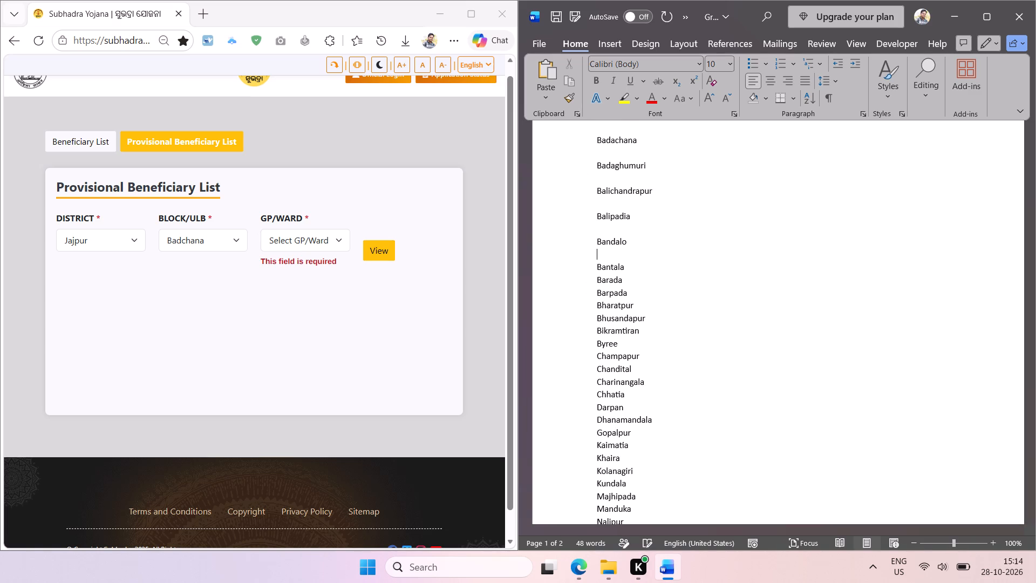
key("BackSpace")
key("Up")
key("BackSpace")
key("Up")
key("BackSpace")
key("Up")
key("BackSpace")
key("Up")
key("BackSpace")
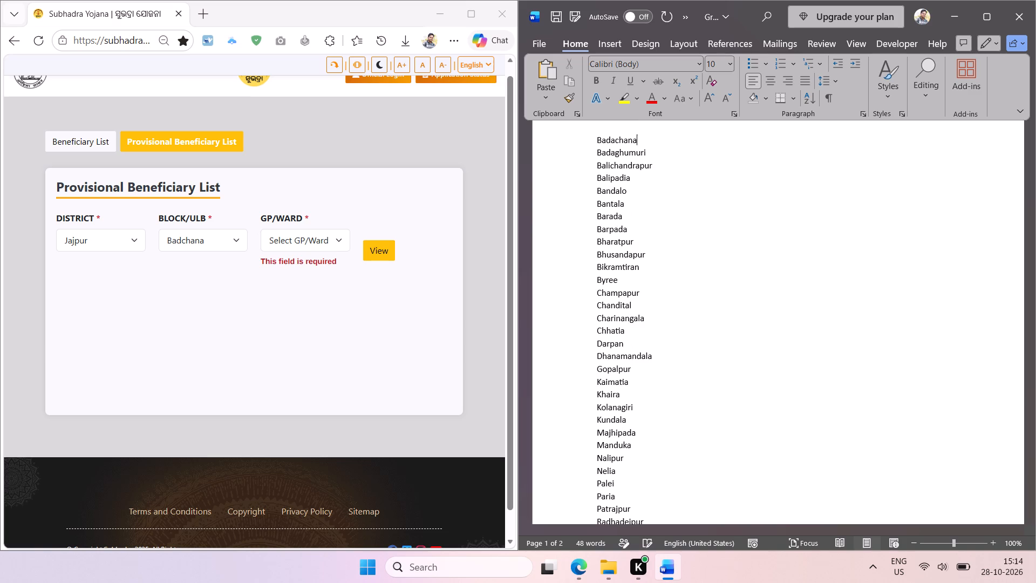
Delete the blank lines between the names from Achyutabasant to Badachana at the start of the list.
scroll(703, 330, "up", 1)
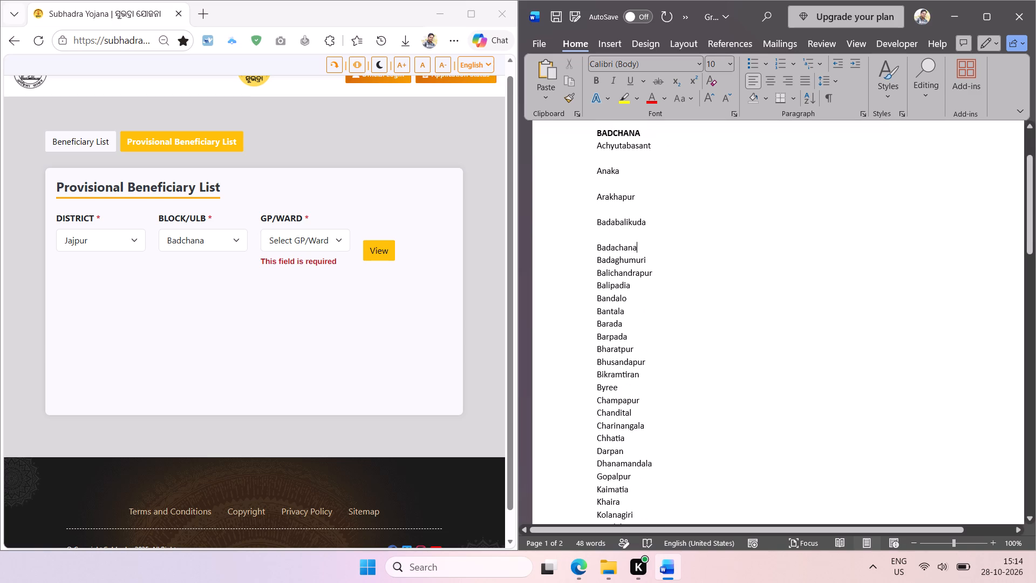
scroll(631, 351, "up", 1)
left_click(604, 303)
key("BackSpace")
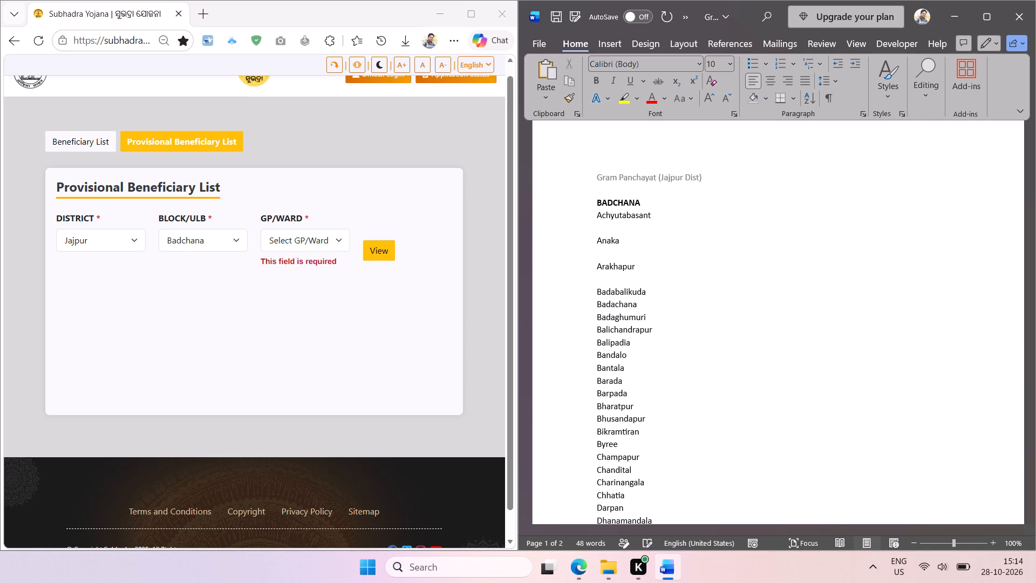
key("Up")
key("BackSpace")
key("Up")
key("BackSpace")
key("Up")
key("BackSpace")
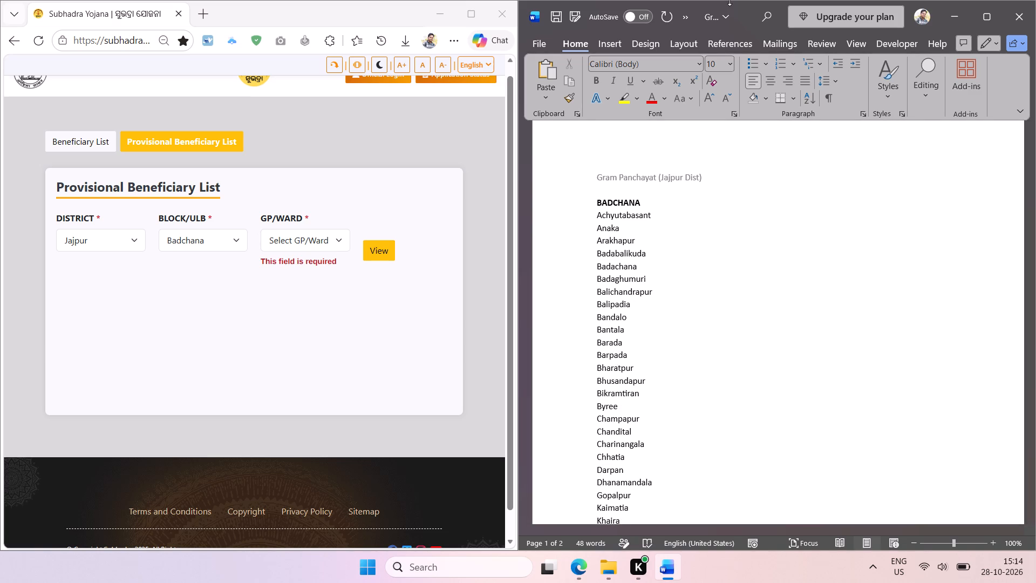
Select the names from Achyutabasant to Sunguda and sort them by paragraph text in ascending order.
left_click(591, 221)
scroll(706, 220, "down", 1)
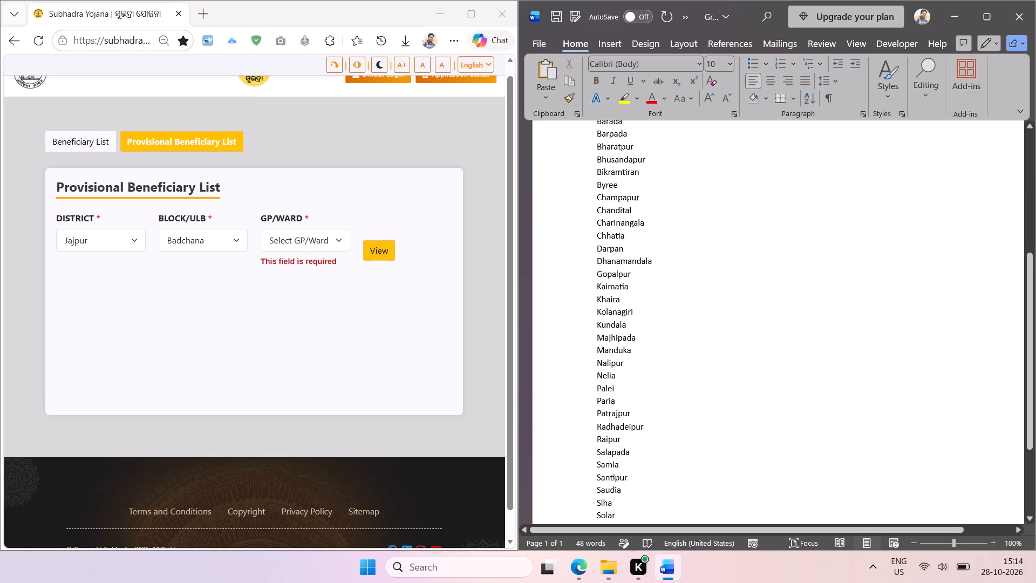
scroll(710, 215, "down", 2)
left_click(637, 403, "shift")
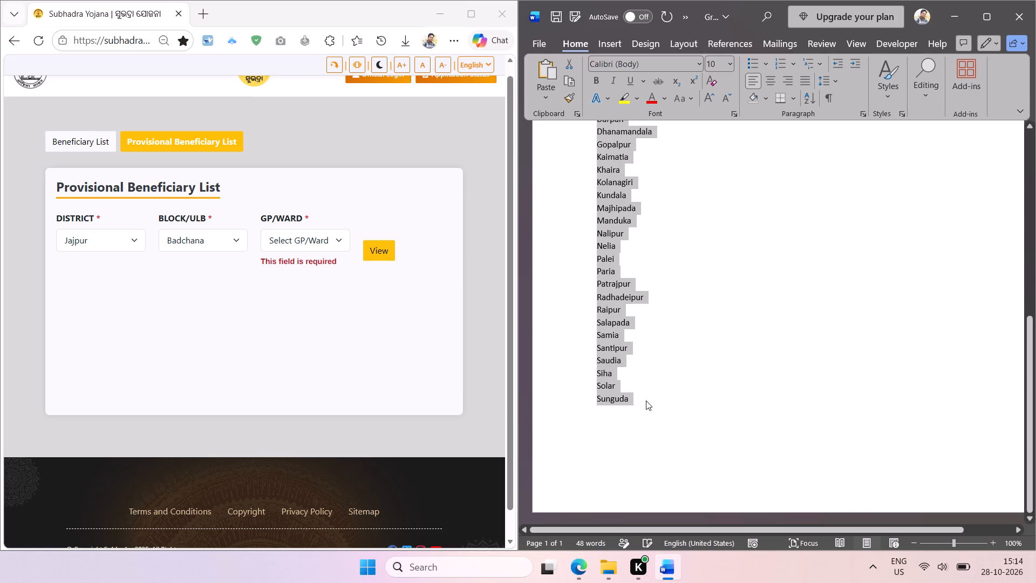
left_click(808, 98)
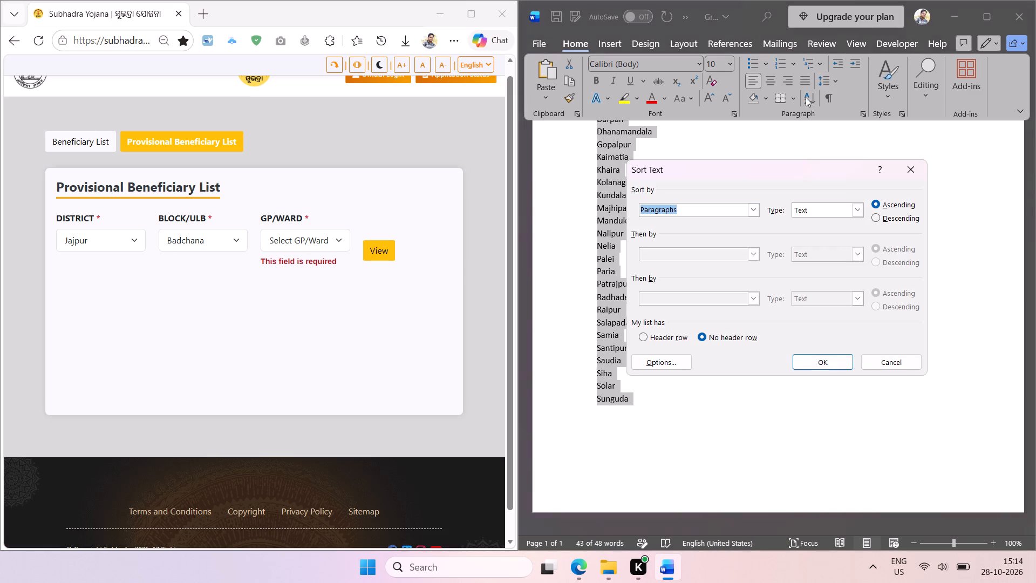
key("Return")
Turn the selected names into a numbered list and decrease its indent to the page margin.
left_click(778, 62)
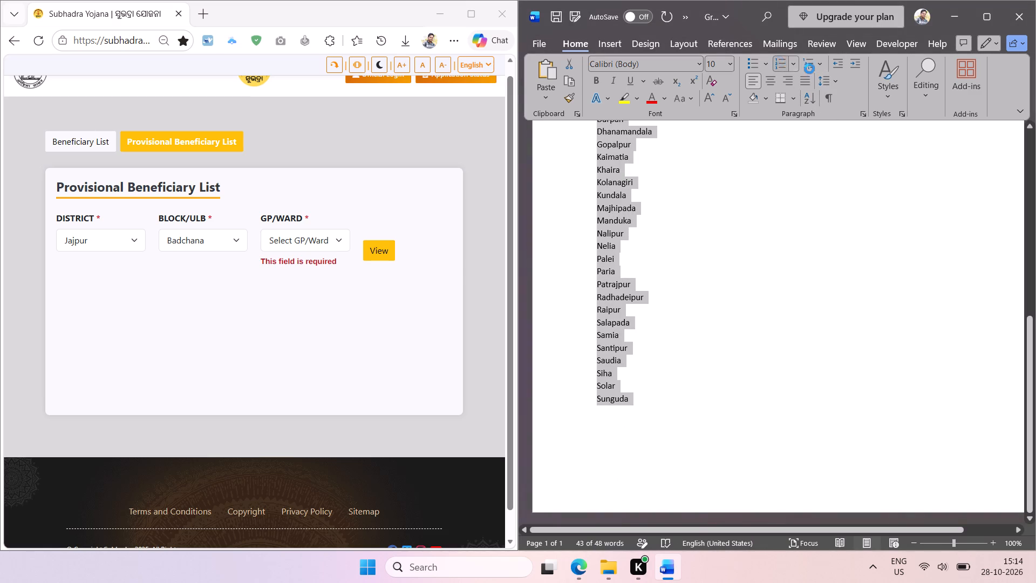
double_click(839, 63)
left_click(733, 309)
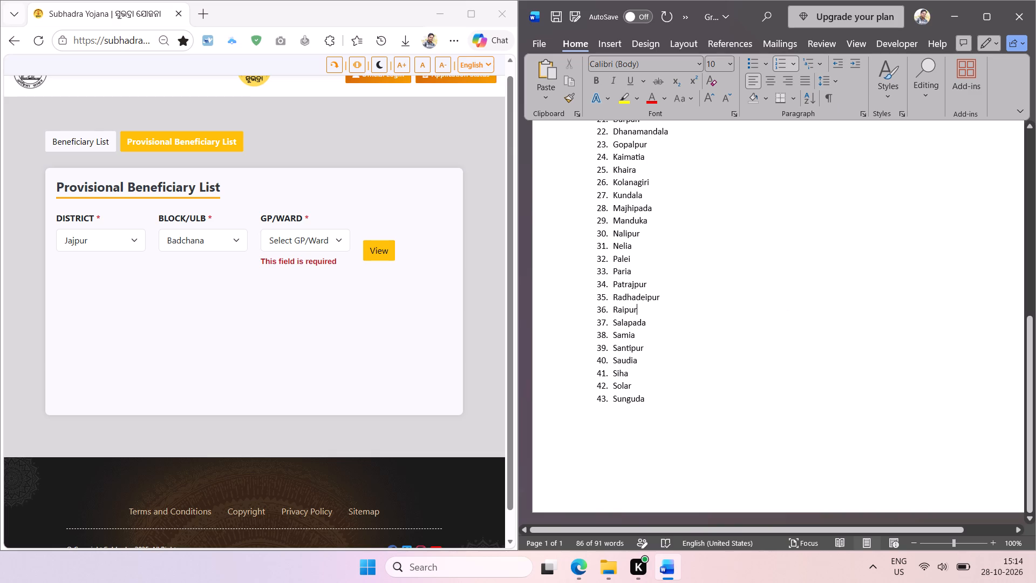
Save the Gram Panchayat document.
key("ctrl+s")
Copy the BADCHANA heading and paste it below the numbered list, leaving a blank line after Sunguda.
scroll(732, 309, "up", 3)
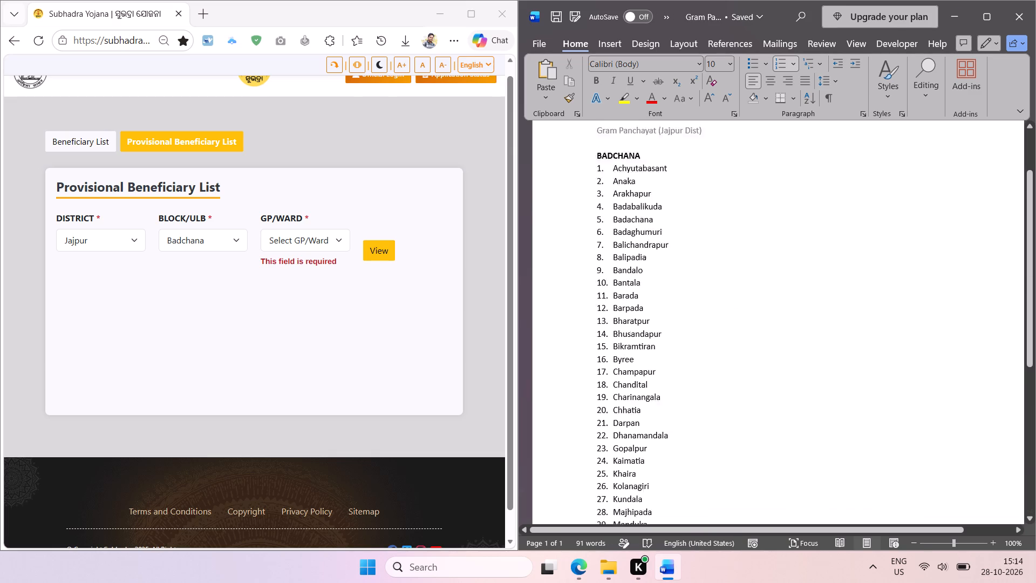
scroll(732, 308, "up", 2)
double_click(623, 225)
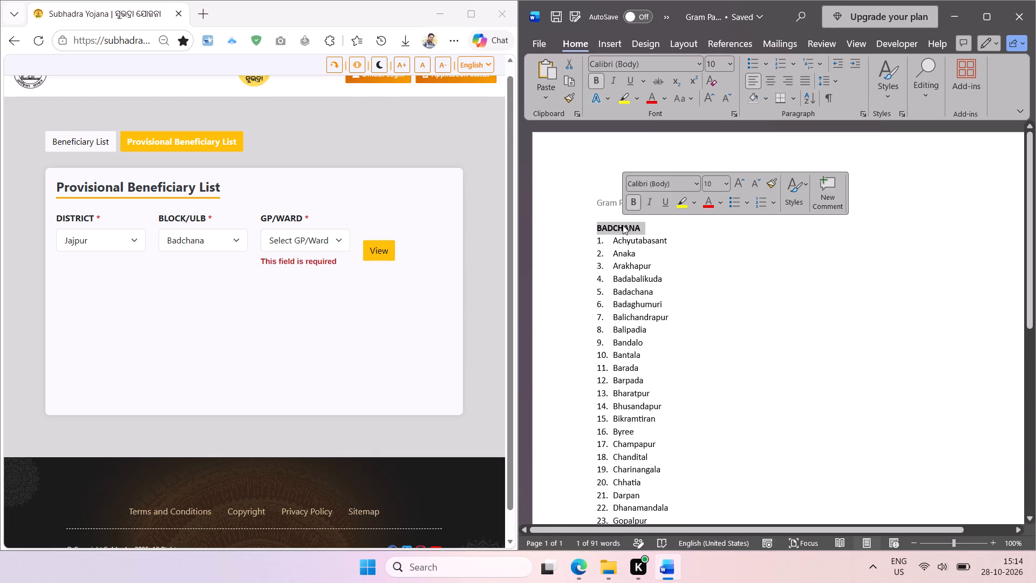
key("ctrl+c")
scroll(691, 394, "down", 3)
left_click(651, 400)
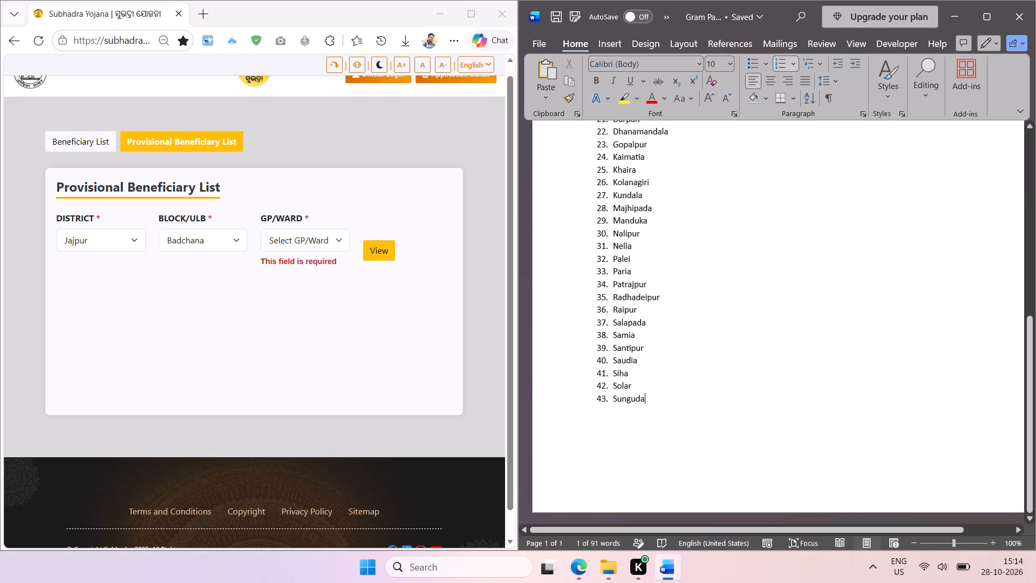
key("Return")
key("Return")
key("Return")
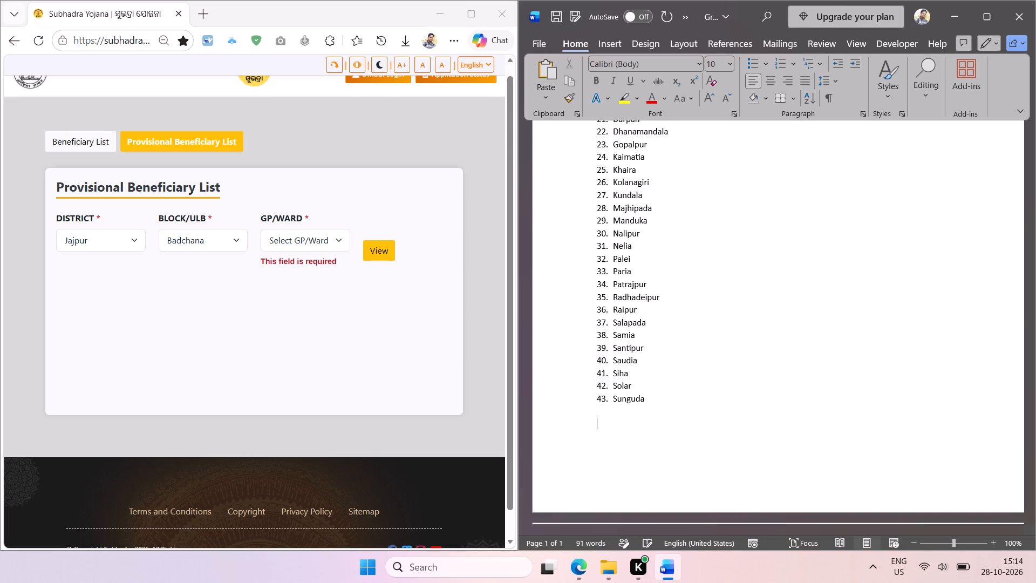
key("ctrl+v")
Insert a page break before the pasted BADCHANA heading.
scroll(674, 323, "down", 3)
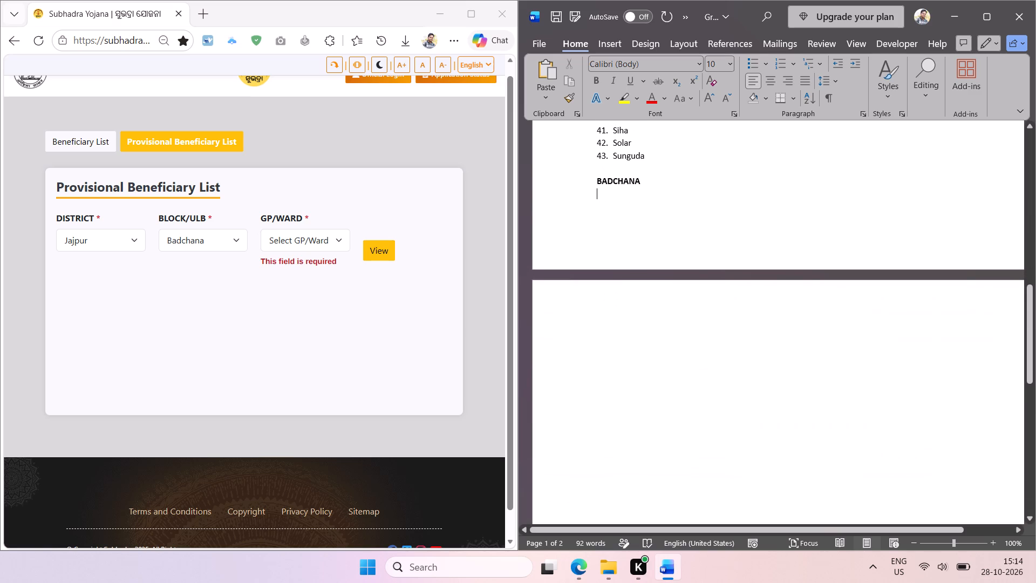
left_click(595, 180)
key("ctrl+Return")
scroll(780, 263, "down", 1)
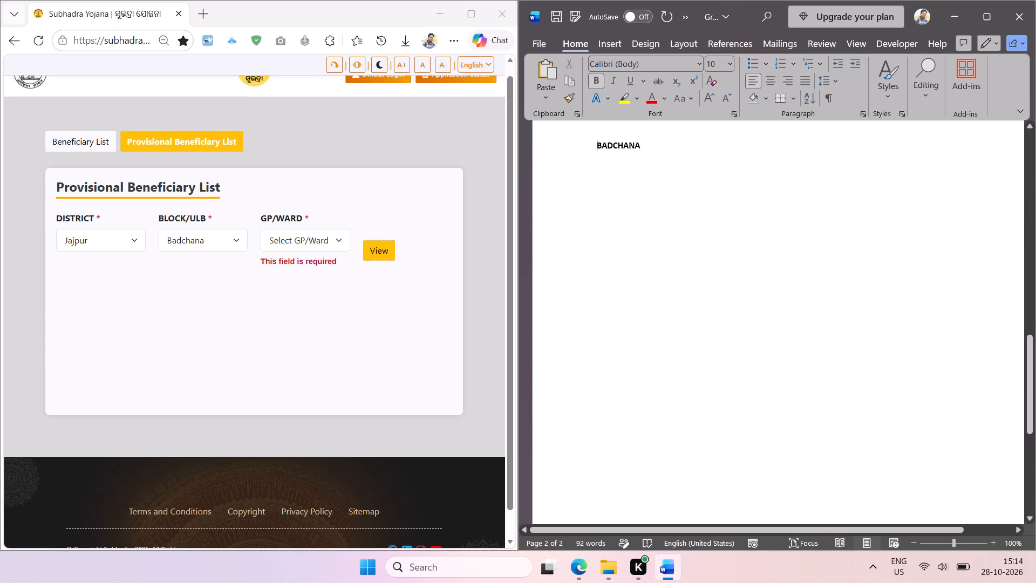
scroll(749, 274, "down", 1)
Switch to the Subhadra page in Edge and choose Bari as the block for Jajpur district.
left_click(235, 244)
left_click(229, 243)
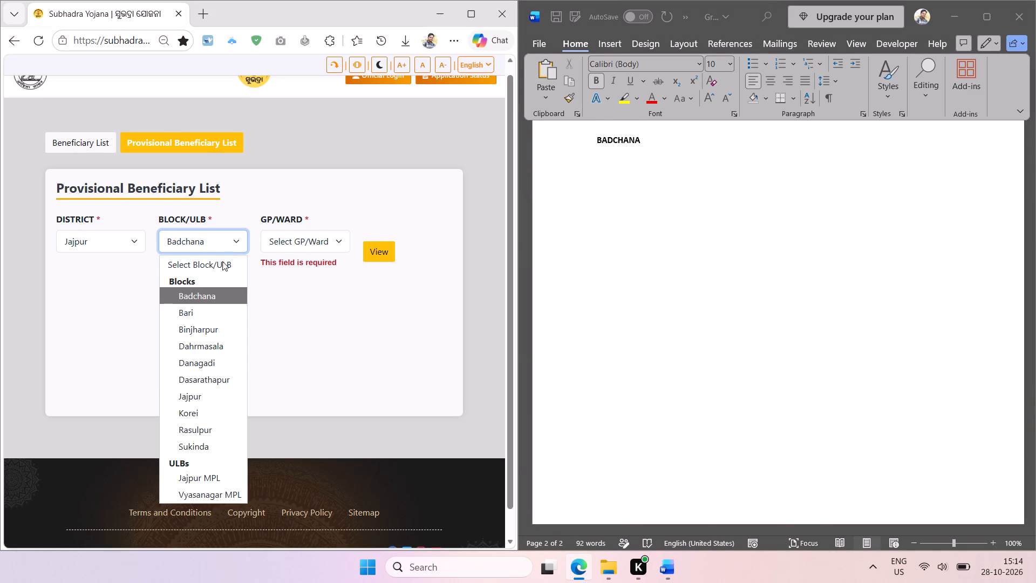
left_click(201, 308)
Back in Word, replace the second page's heading with BARI, save the document and start a new line below.
left_click(629, 139)
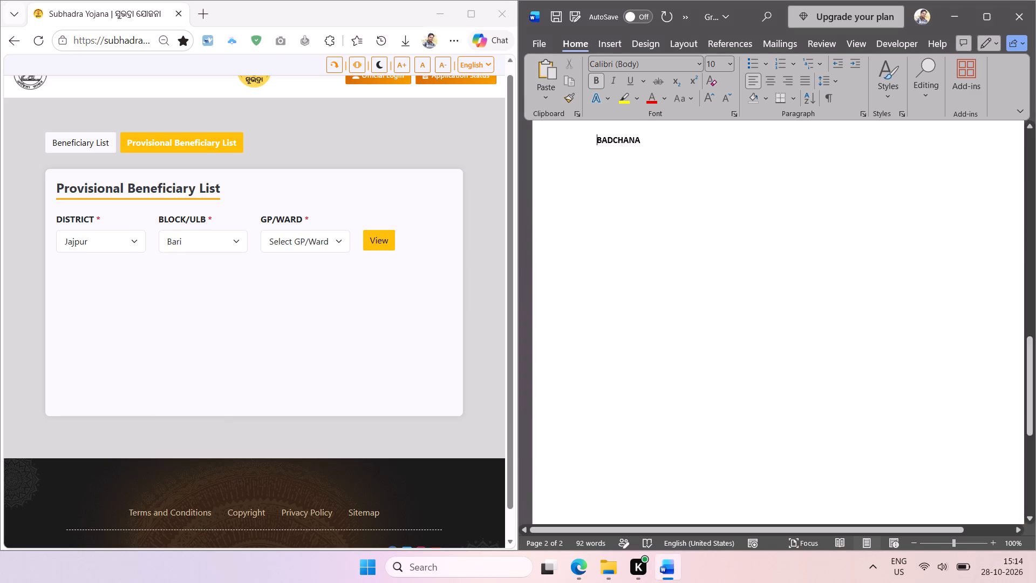
double_click(617, 137)
key("shift+b")
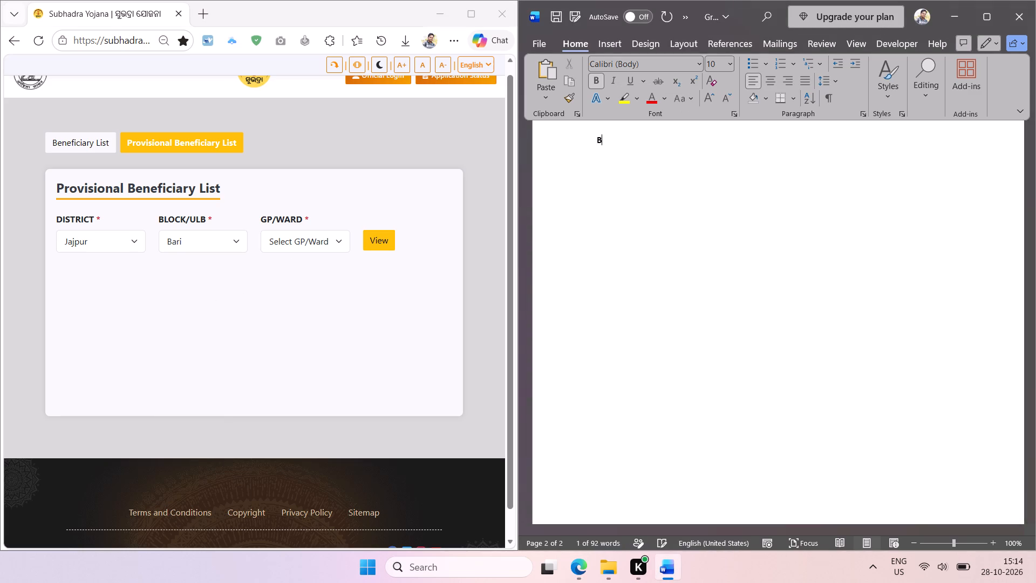
type("ARI")
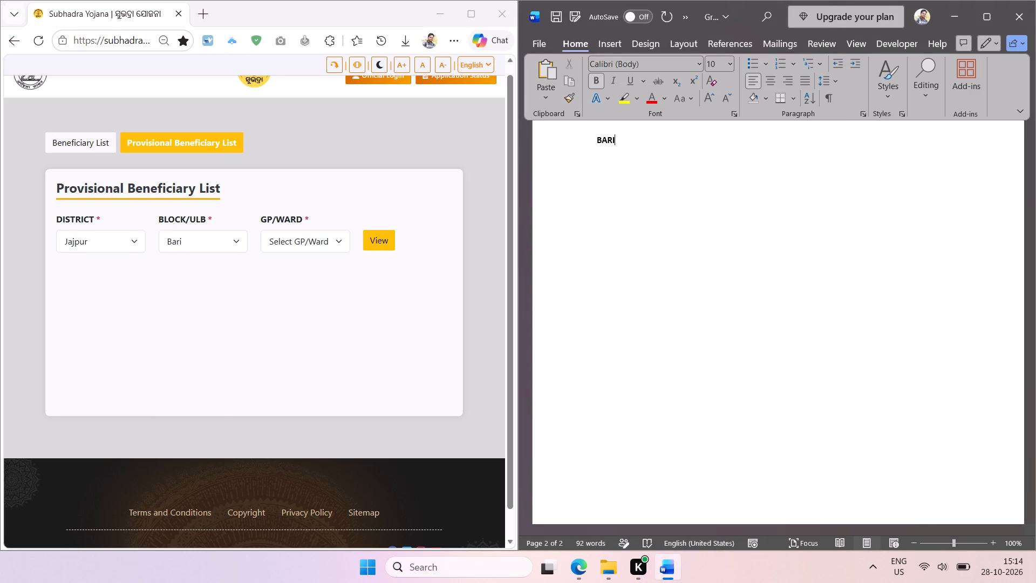
key("ctrl+s")
key("Return")
Open the GP/Ward list for the Bari block on the Subhadra page.
left_click(316, 250)
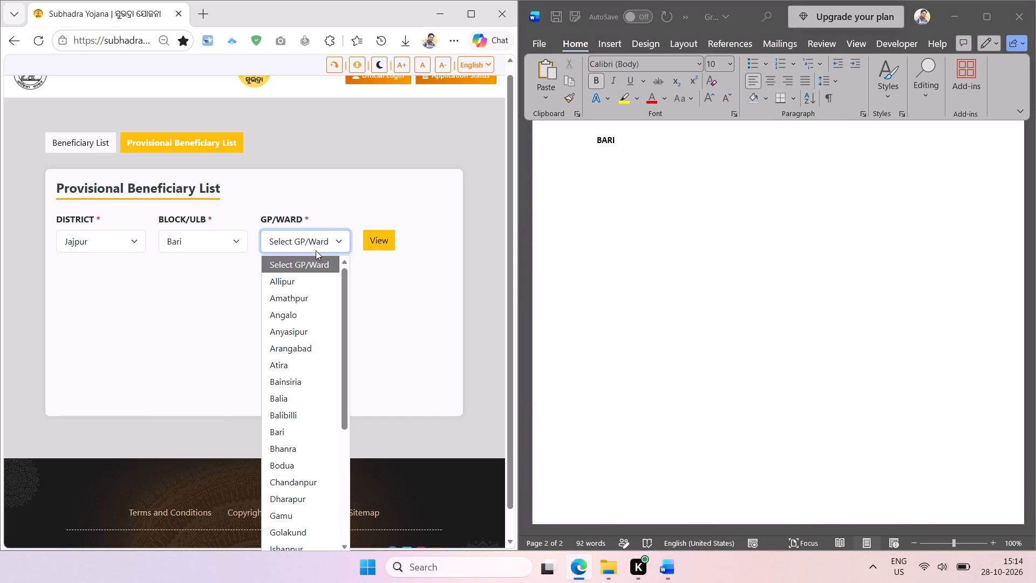
left_click(316, 250)
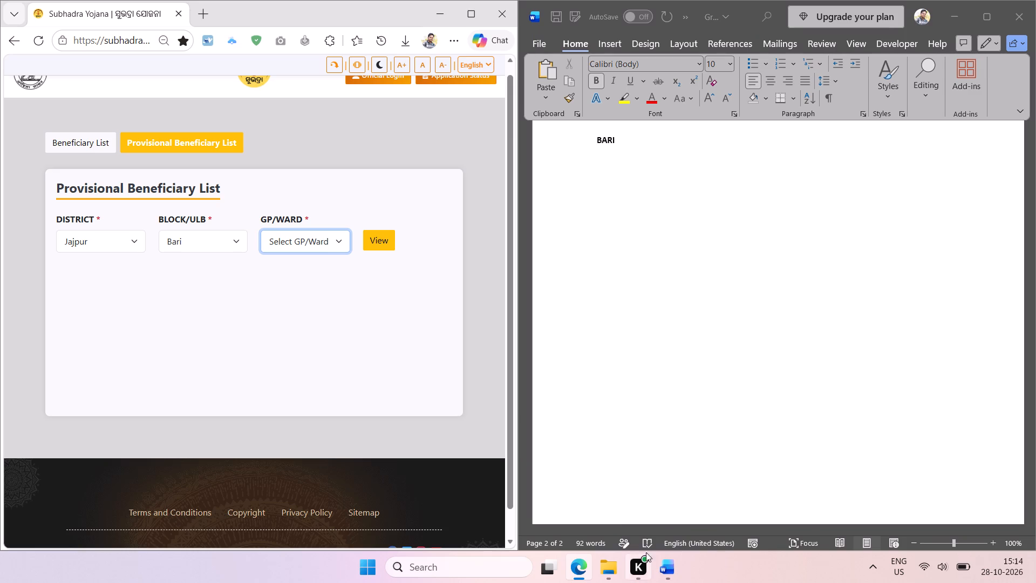